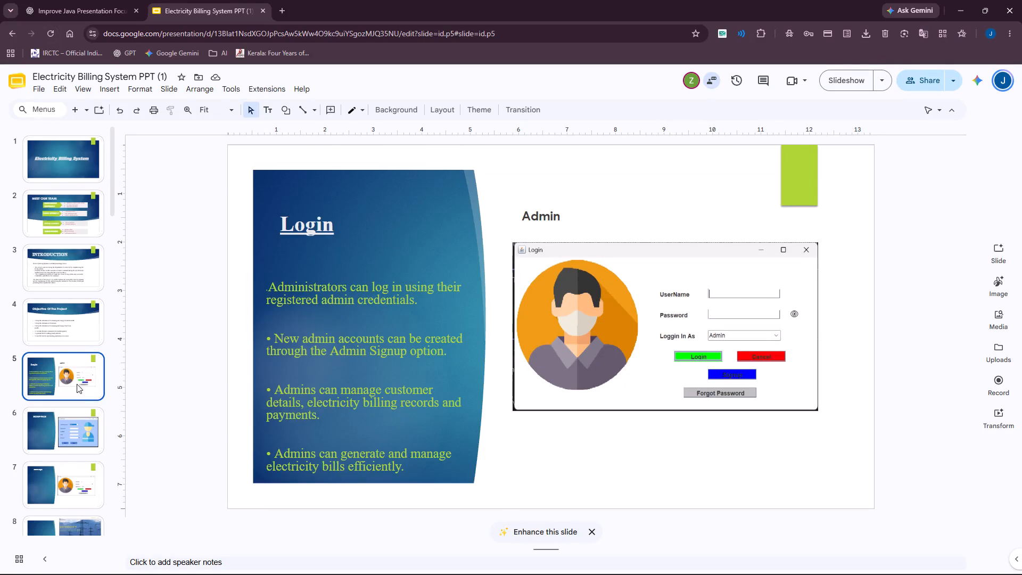
# Review the Signup Page slide and the screenshot slides that follow it, through slide 15.
pyautogui.click(76, 422)
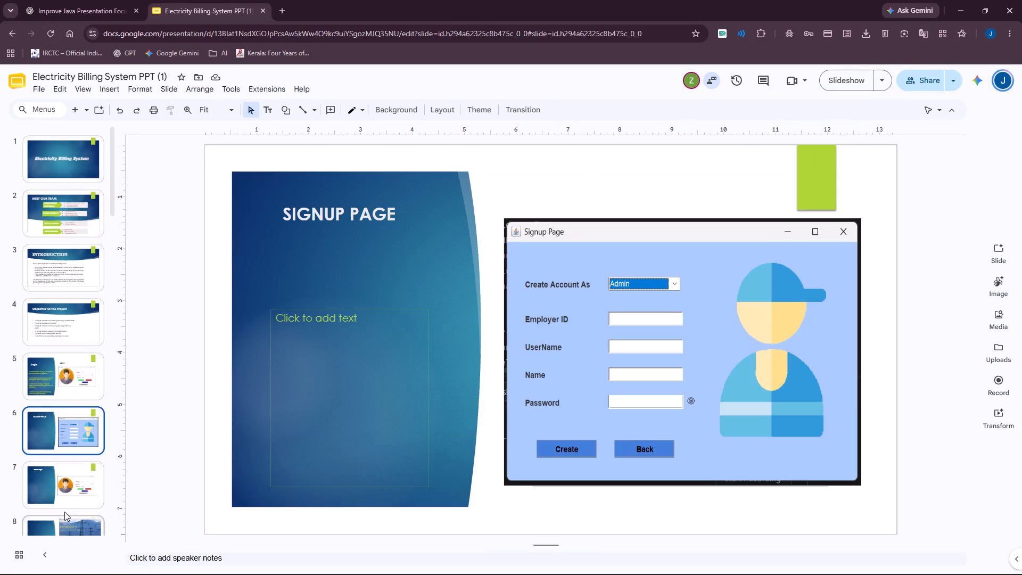
pyautogui.click(64, 512)
pyautogui.scroll(-2, 64, 505)
pyautogui.press('Right')
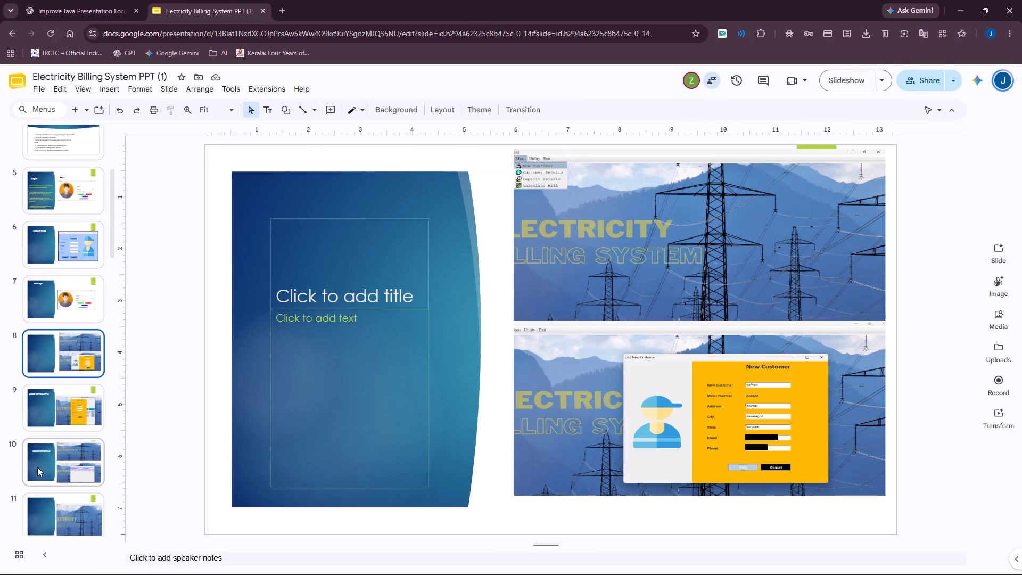
pyautogui.press('Right')
pyautogui.scroll(-2, 37, 471)
pyautogui.press('Right')
pyautogui.press('Right')
pyautogui.press('Right')
pyautogui.press('Right')
pyautogui.press('Right')
pyautogui.press('Right')
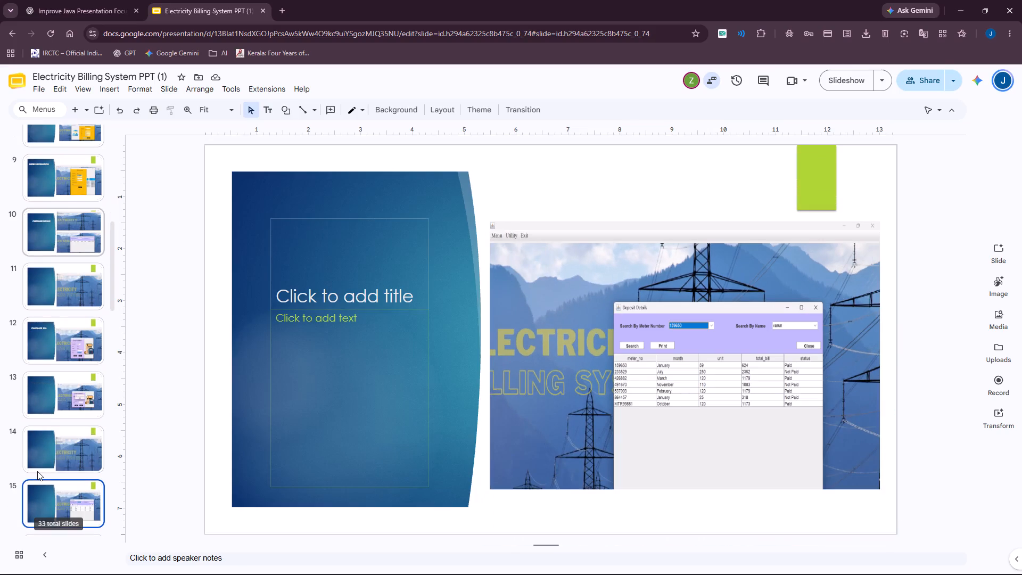
pyautogui.scroll(-2, 37, 471)
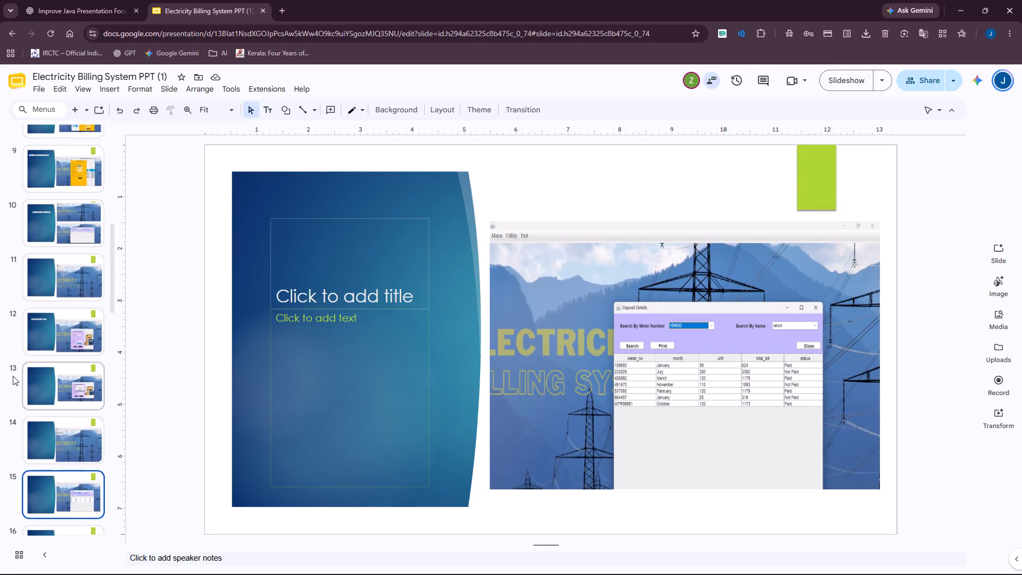
# Examine slides 11 to 15 one by one, covering bill calculation and deposit details, and the Customer Signup slide 17.
pyautogui.click(45, 276)
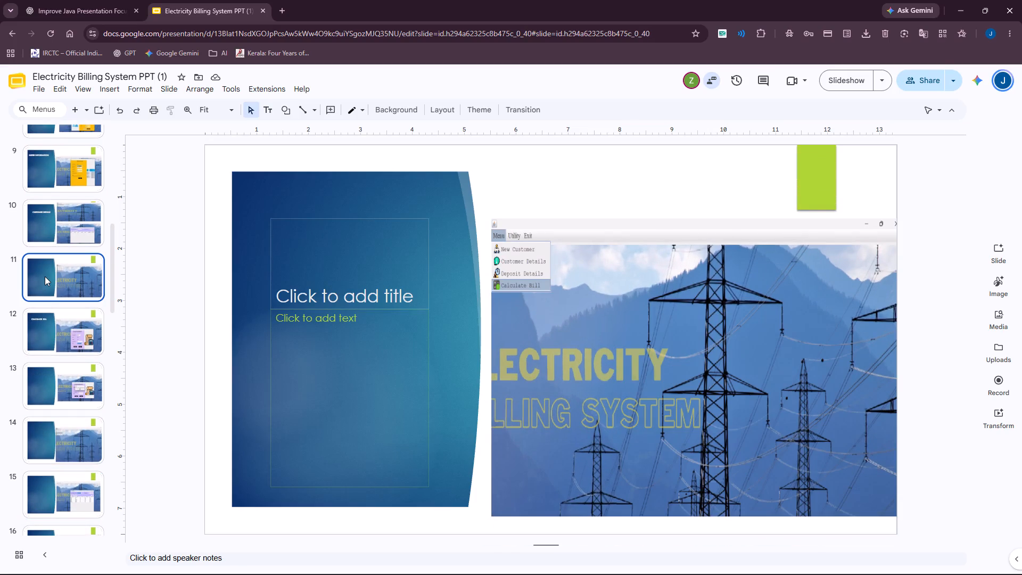
pyautogui.click(50, 321)
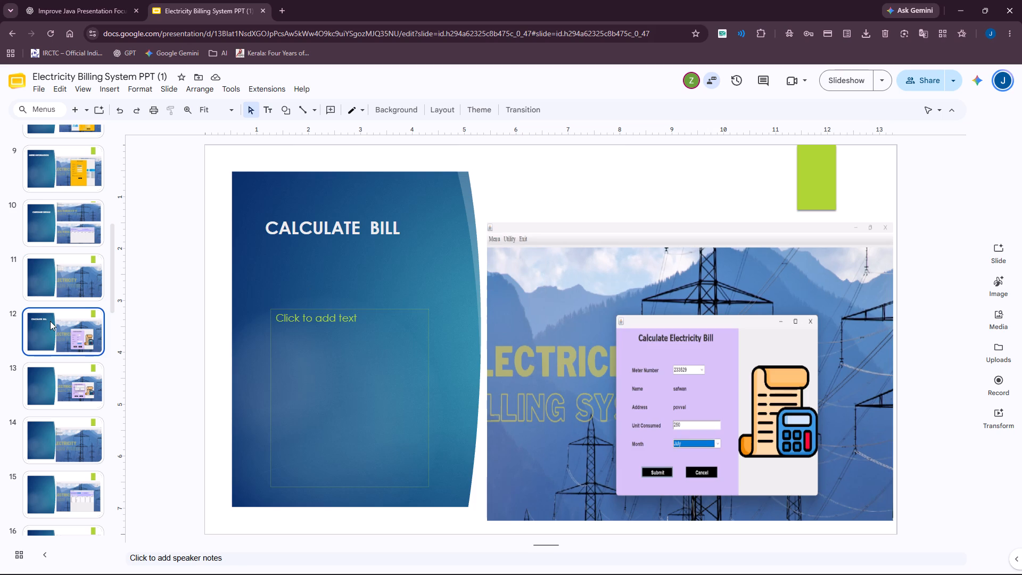
pyautogui.click(63, 382)
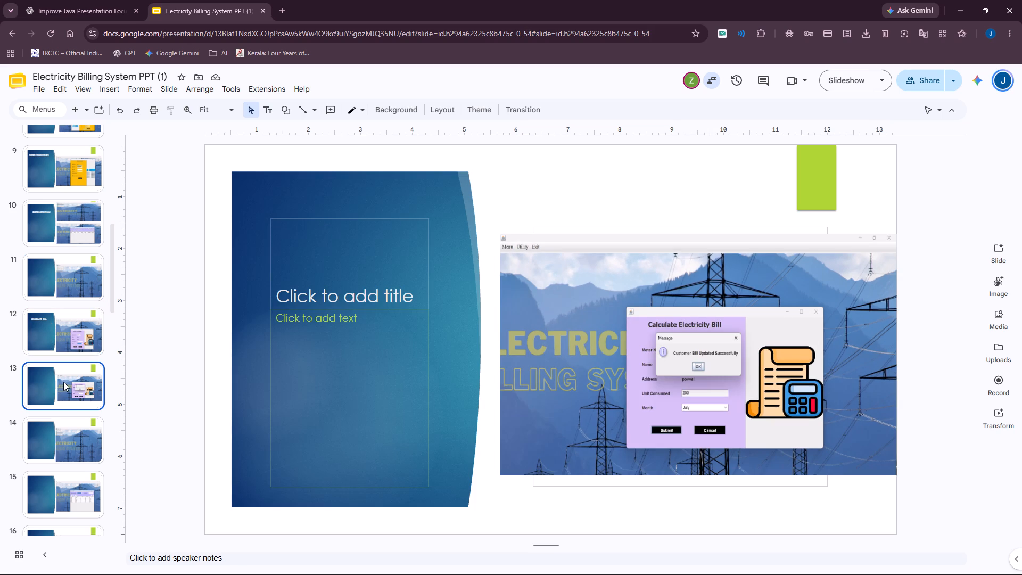
pyautogui.click(68, 457)
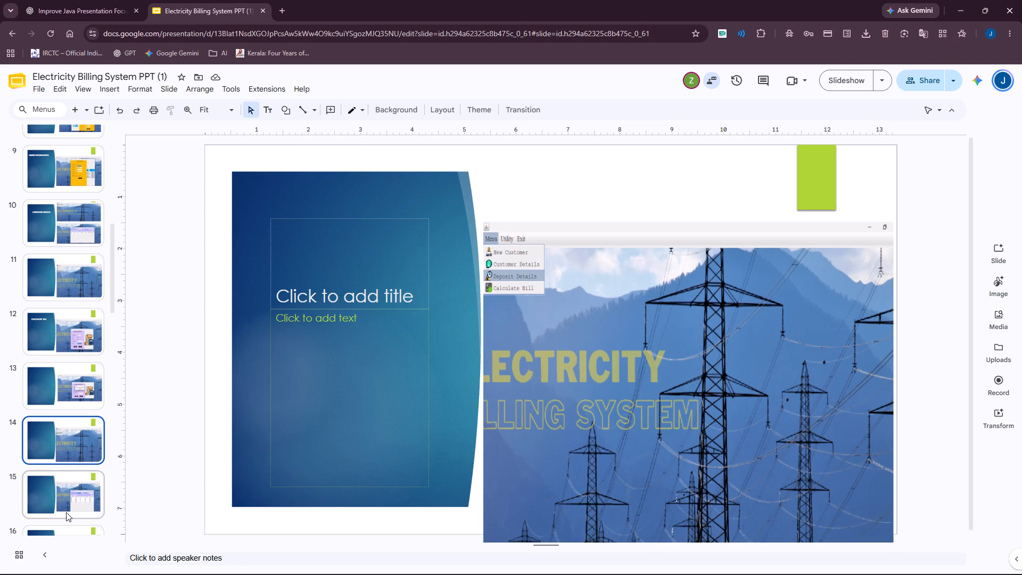
pyautogui.click(67, 511)
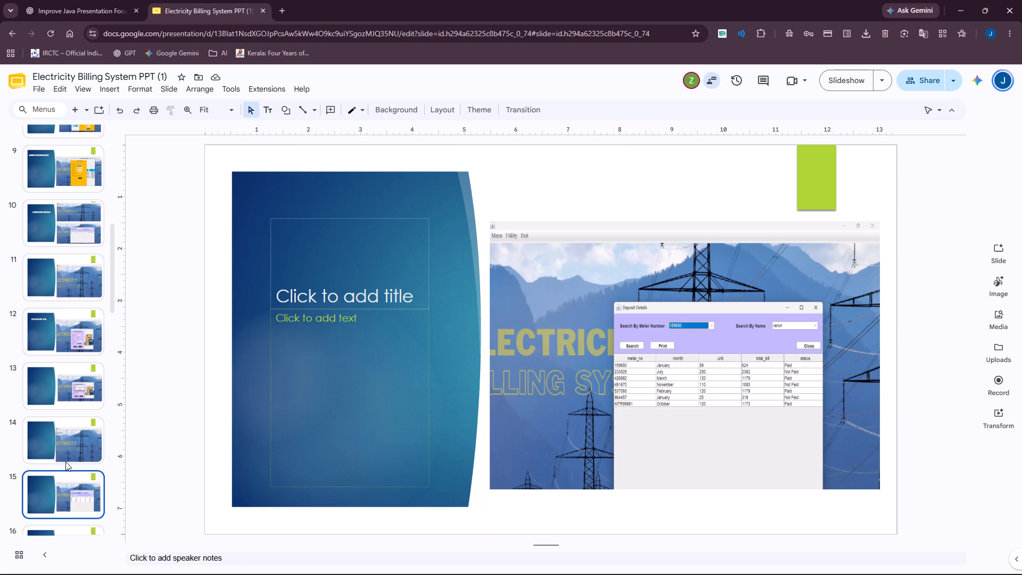
pyautogui.scroll(1, 67, 409)
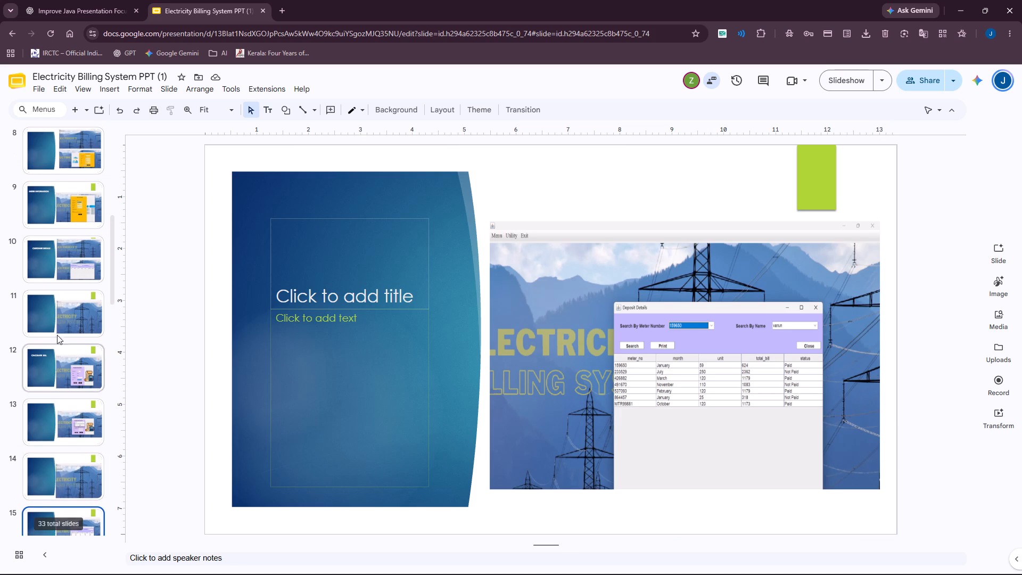
pyautogui.scroll(-1, 62, 305)
pyautogui.scroll(-1, 75, 257)
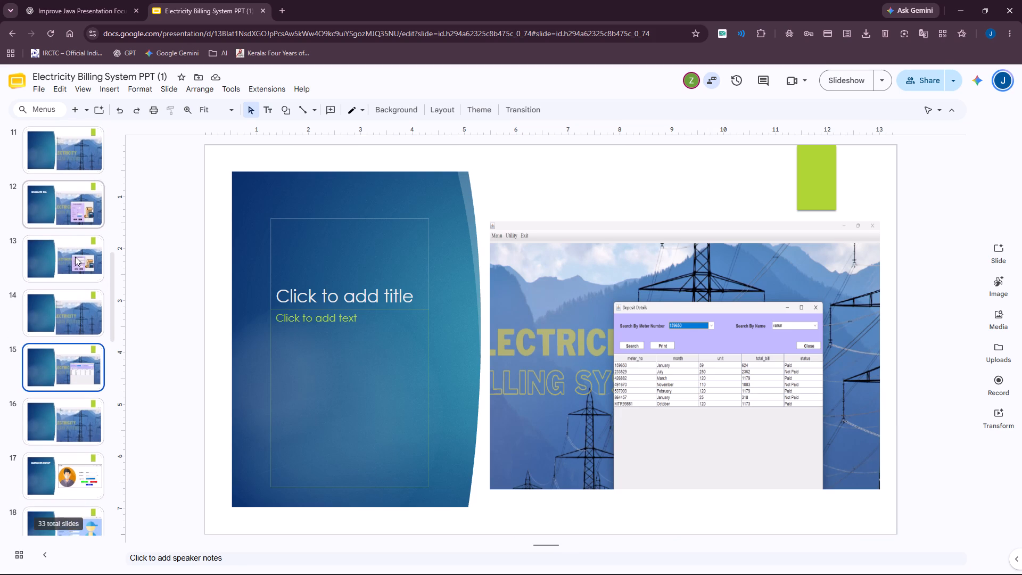
pyautogui.doubleClick(85, 473)
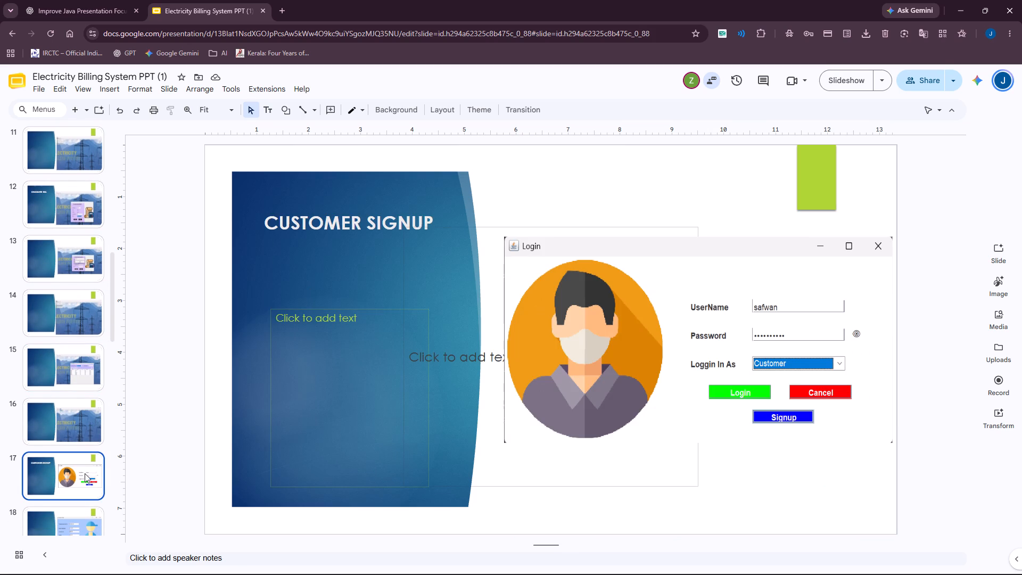
pyautogui.scroll(-4, 85, 473)
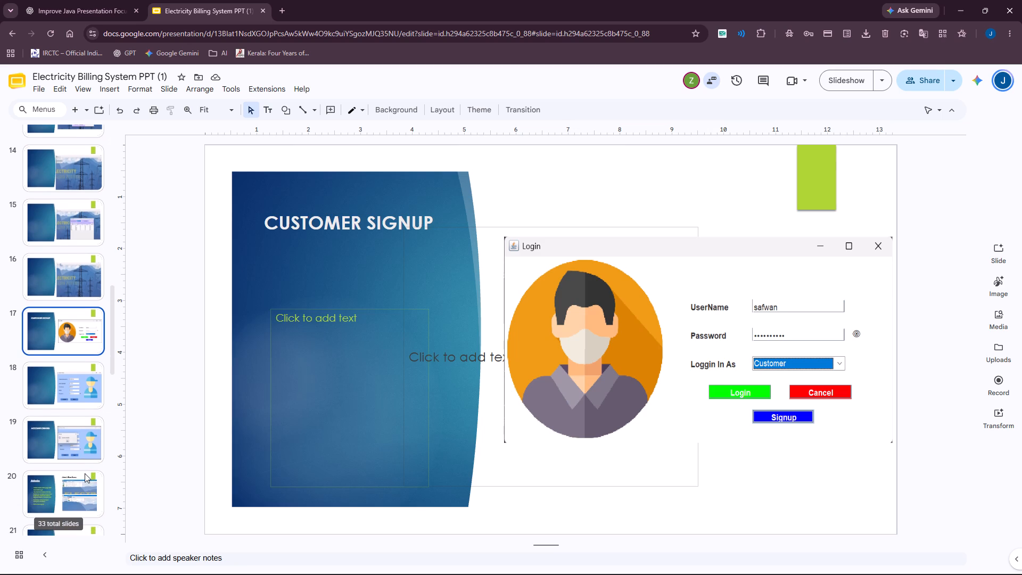
# Add a new slide directly after the Account Created slide 19.
pyautogui.click(68, 453)
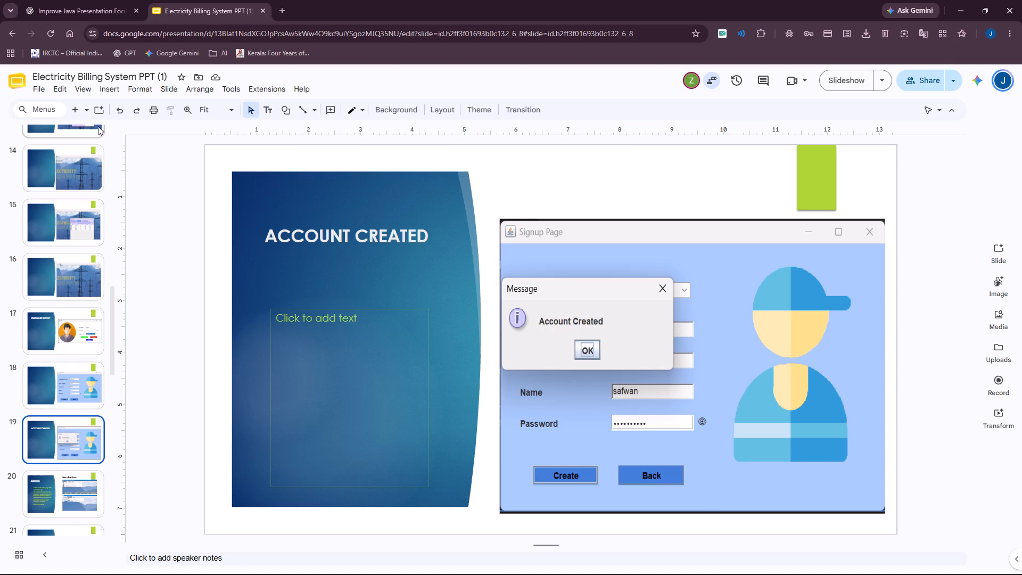
pyautogui.click(77, 106)
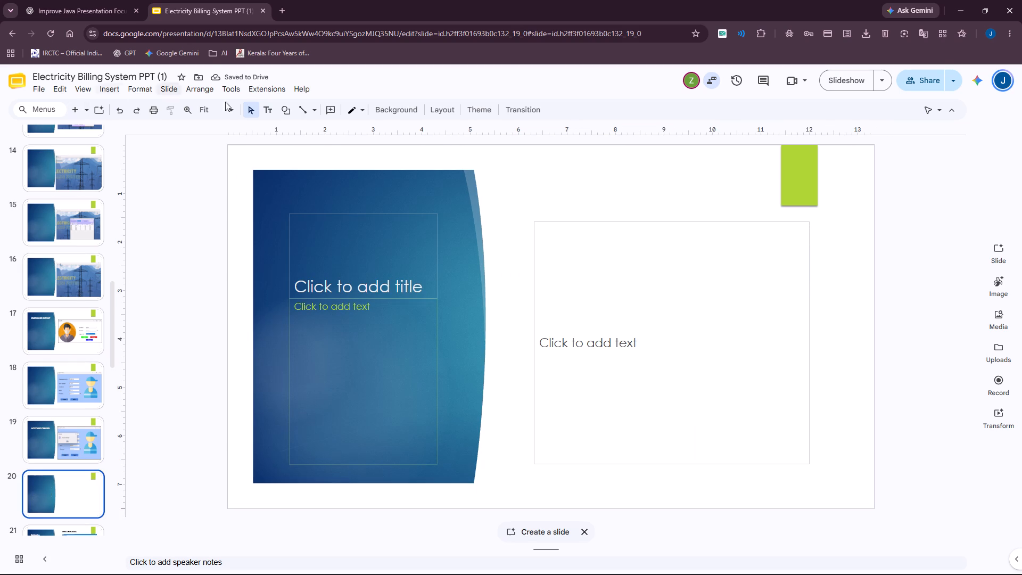
# Open the empty title placeholder on the new slide 20 for editing.
pyautogui.scroll(12, 97, 282)
pyautogui.scroll(-6, 78, 226)
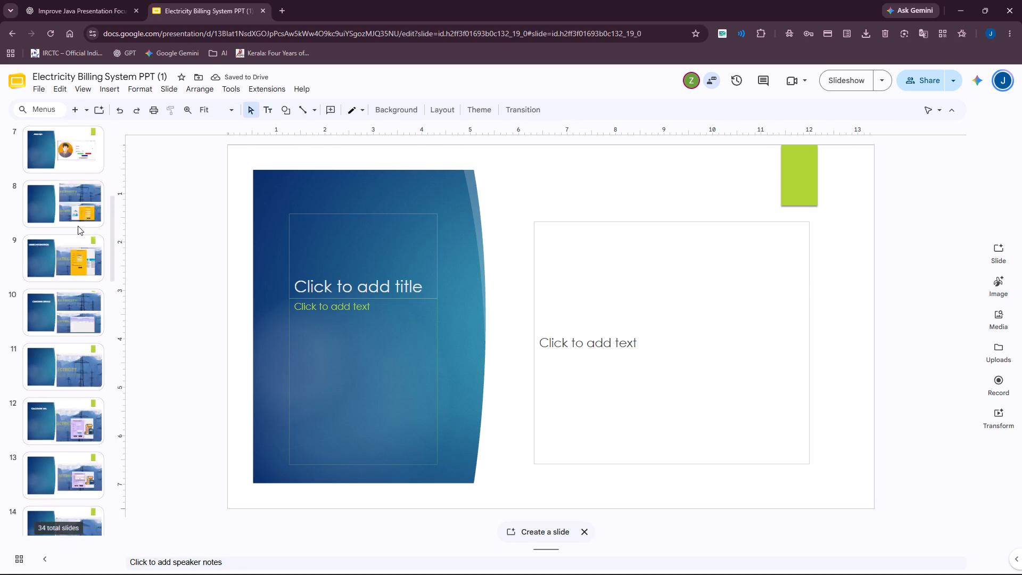
pyautogui.scroll(13, 78, 226)
pyautogui.scroll(-9, 78, 226)
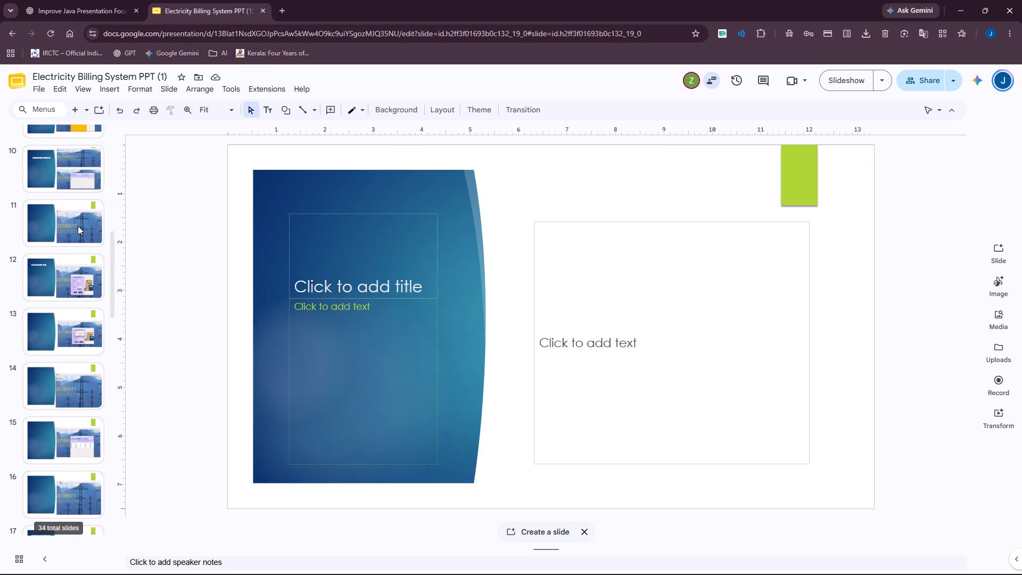
pyautogui.scroll(-6, 78, 226)
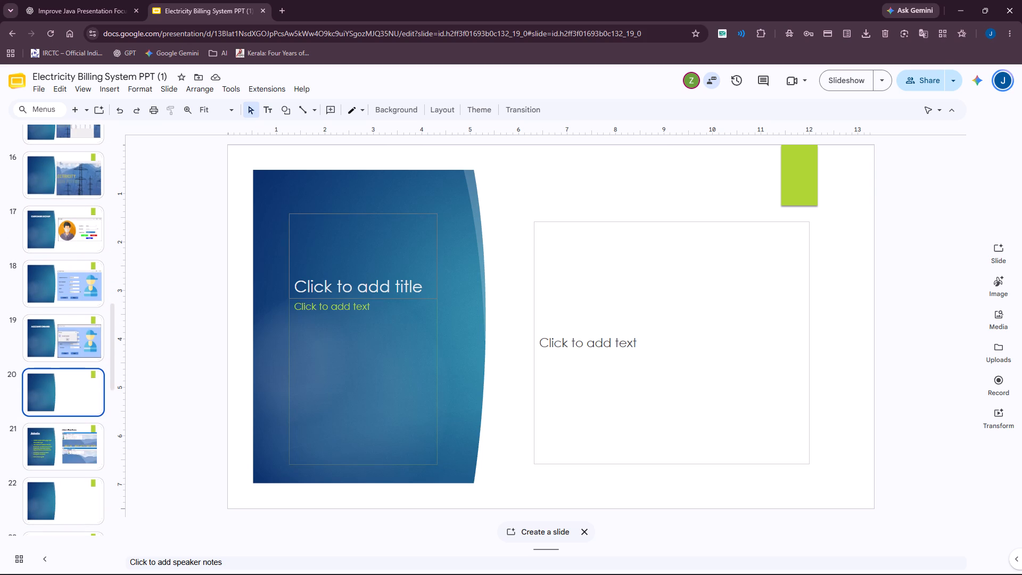
pyautogui.doubleClick(380, 278)
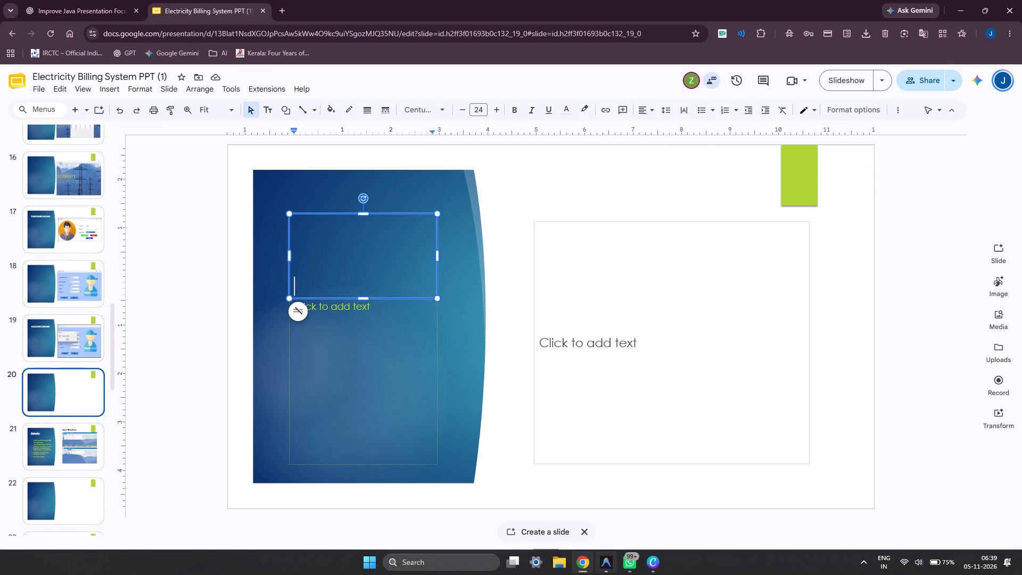
# Switch to File Explorer and open the Pictures folder to look through its contents.
pyautogui.click(564, 569)
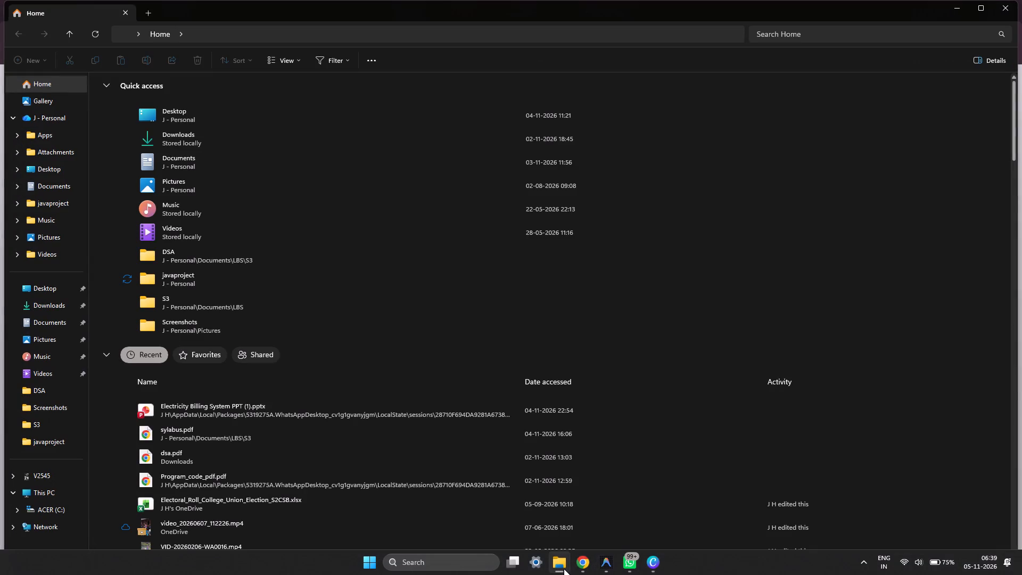
pyautogui.click(71, 341)
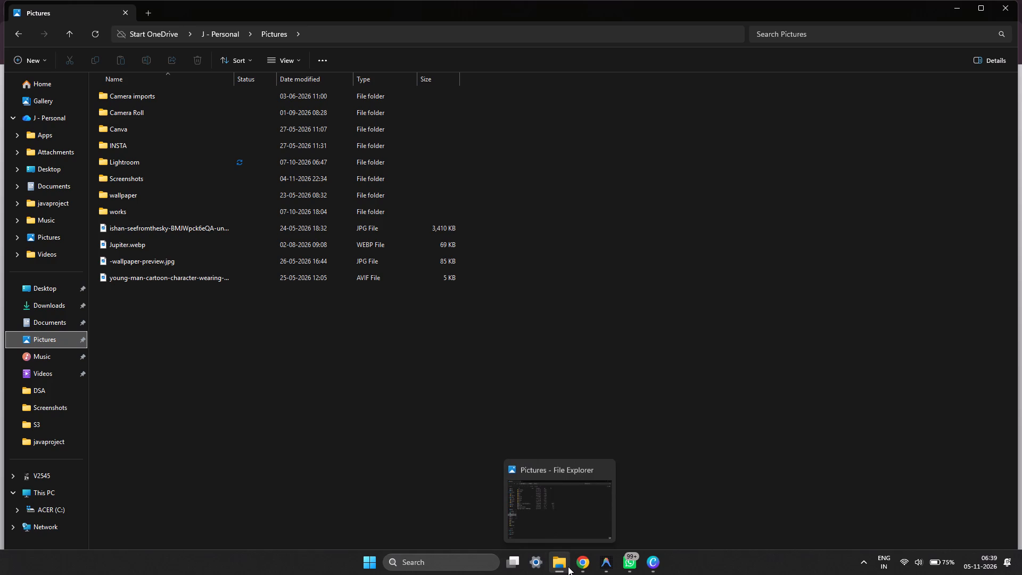
# Return to Chrome and open a new browser tab alongside the Electricity Billing System presentation.
pyautogui.click(584, 563)
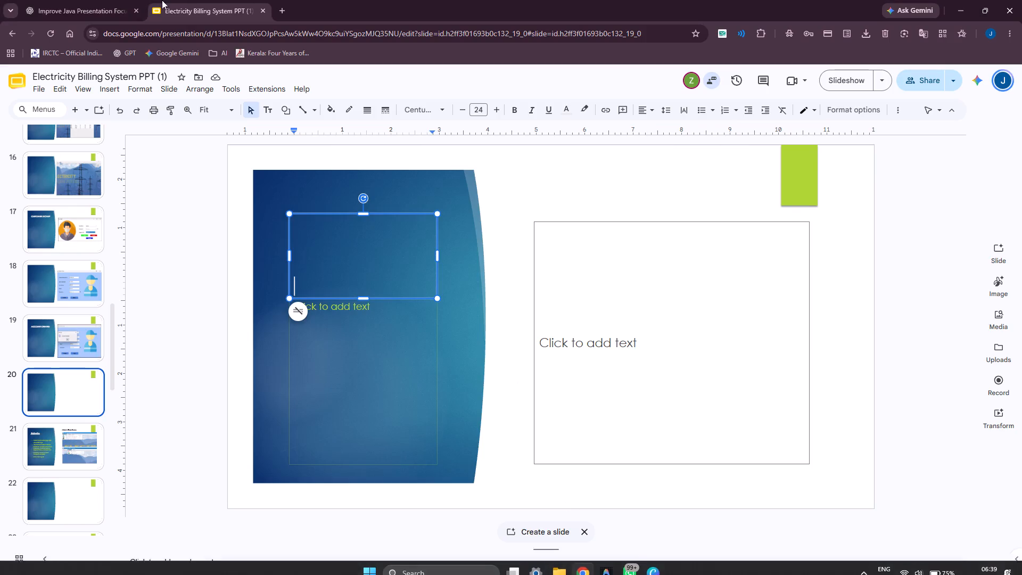
pyautogui.click(279, 1)
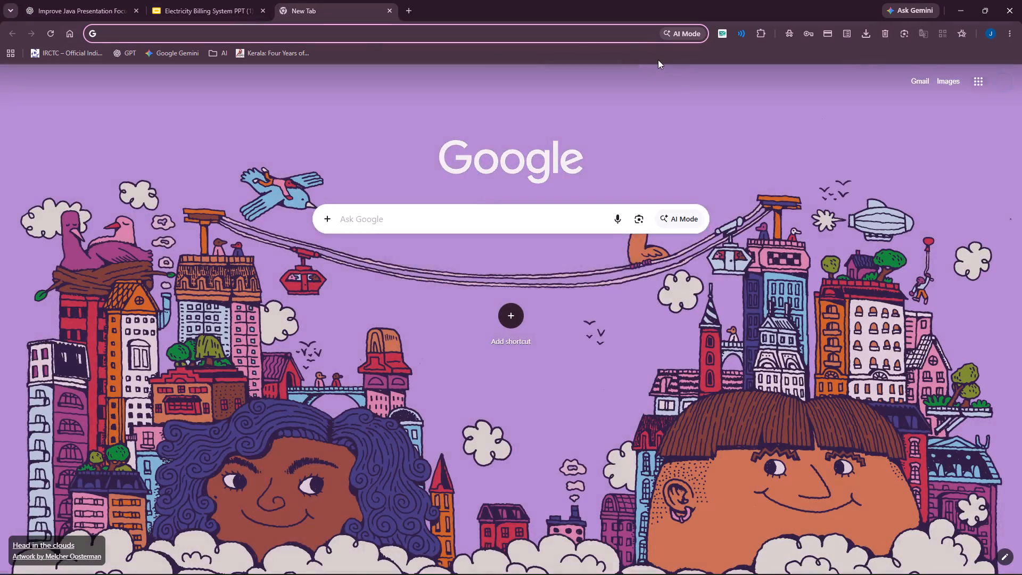
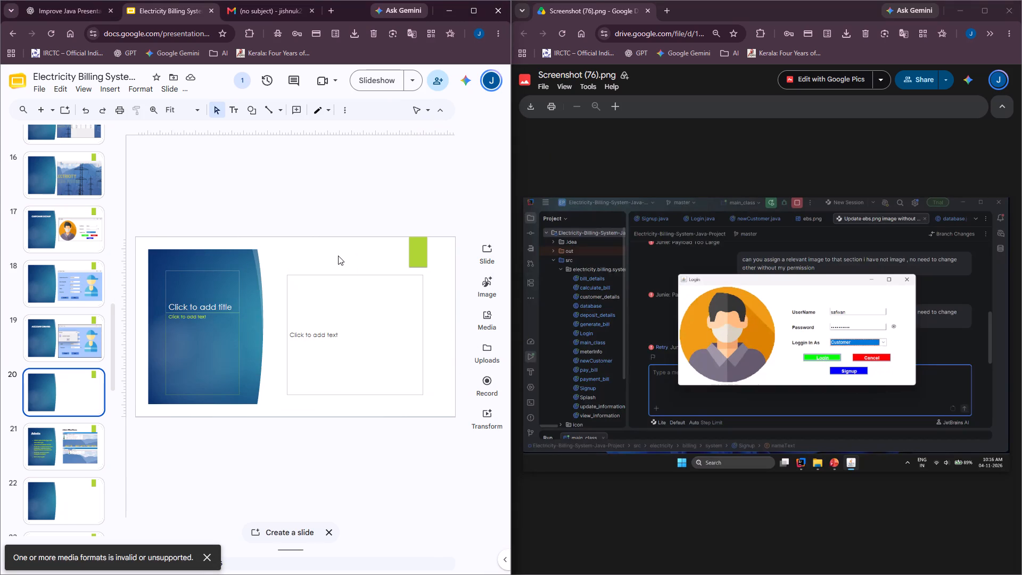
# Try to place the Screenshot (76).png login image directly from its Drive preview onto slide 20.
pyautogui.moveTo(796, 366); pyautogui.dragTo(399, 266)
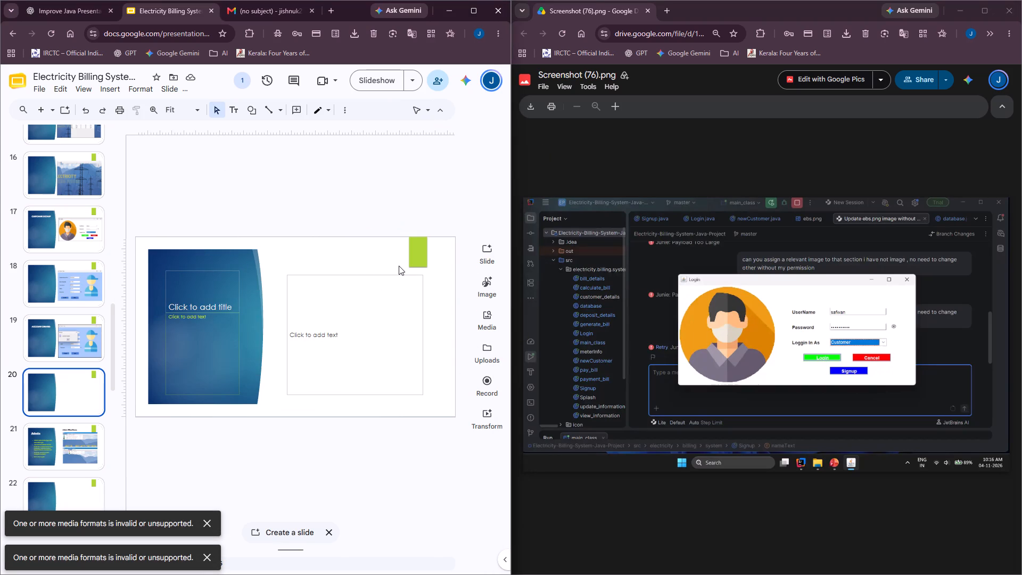
# Download Screenshot (76).png from the Drive preview and return to the presentation with its window maximized.
pyautogui.click(531, 104)
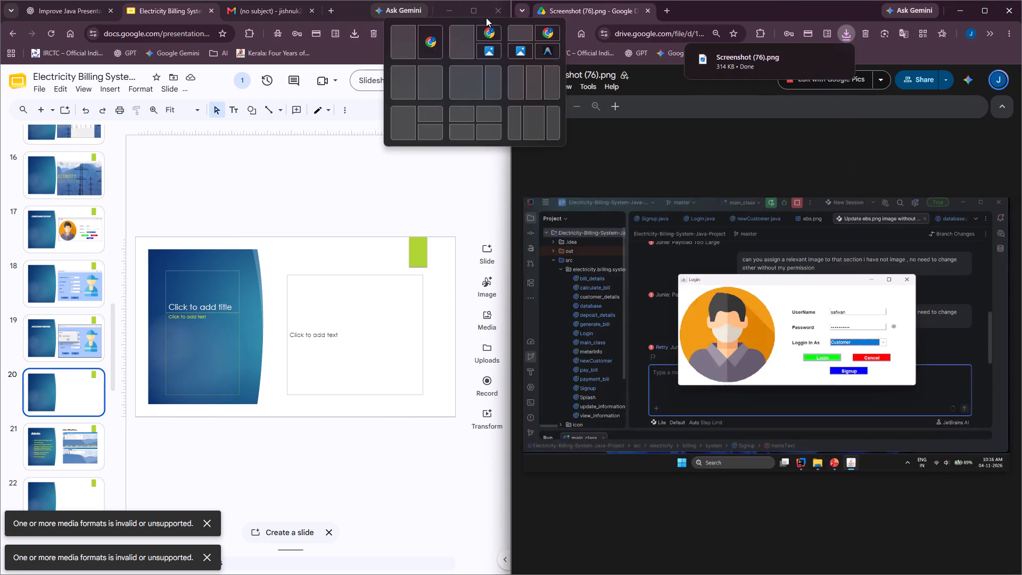
pyautogui.click(476, 10)
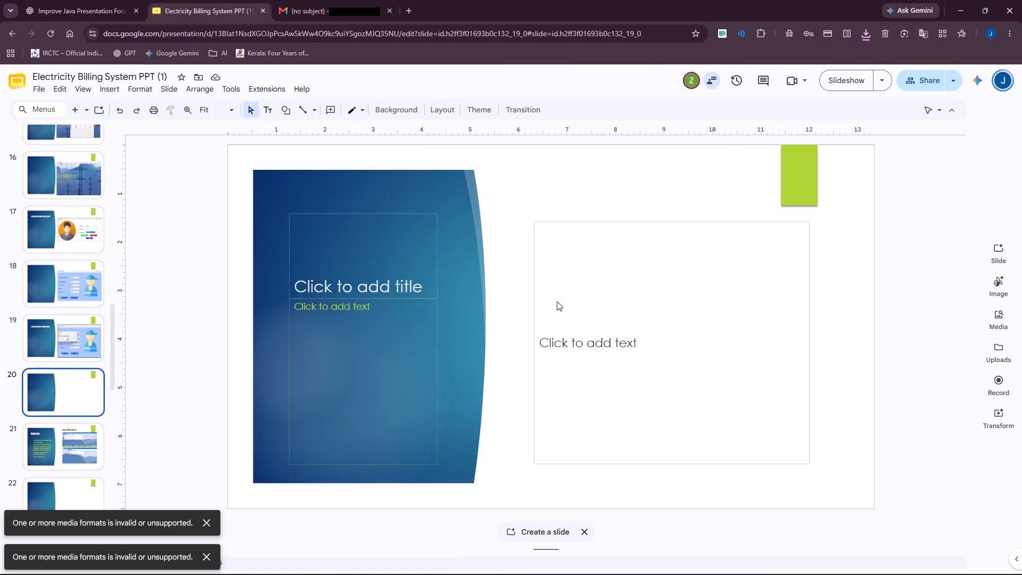
# Insert Screenshot (76).png from the Downloads folder onto the new slide 20.
pyautogui.click(632, 336)
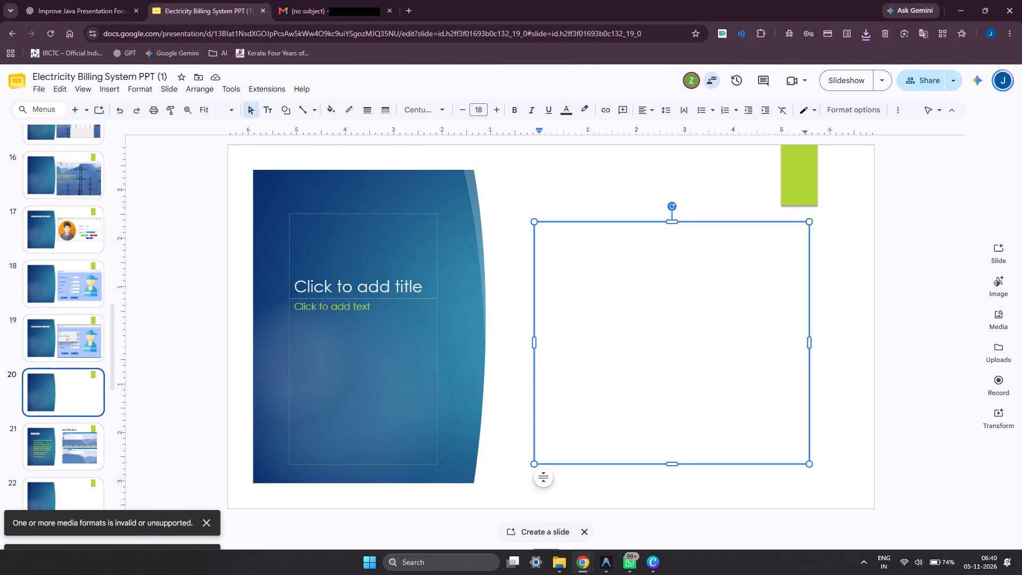
pyautogui.click(562, 562)
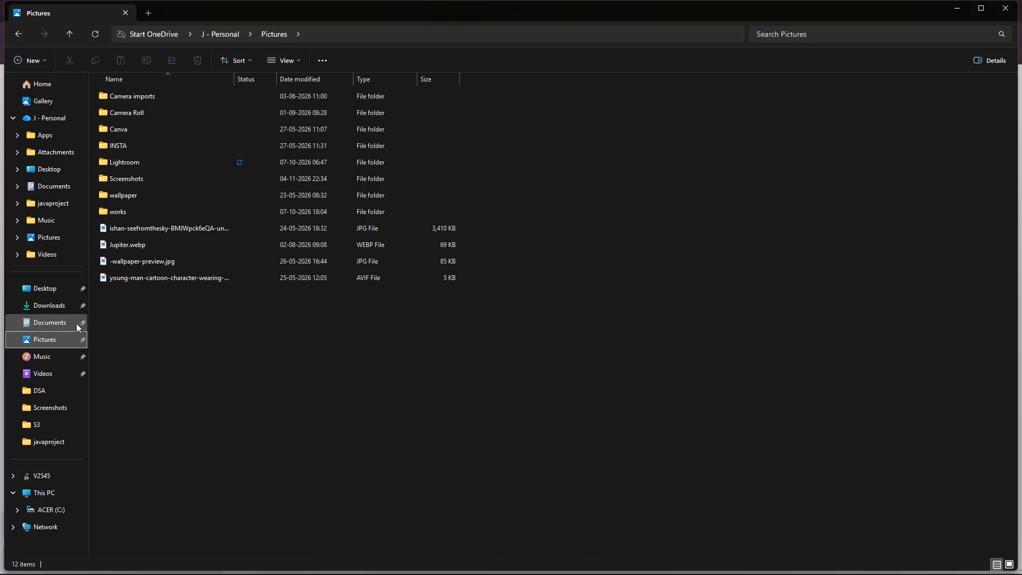
pyautogui.click(59, 319)
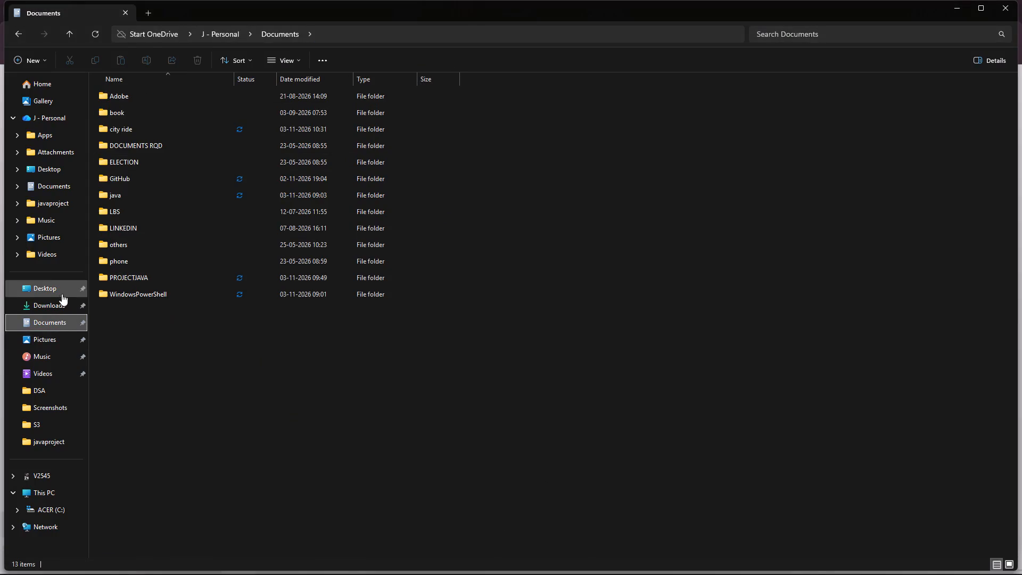
pyautogui.click(47, 302)
pyautogui.moveTo(345, 20); pyautogui.dragTo(414, 154)
pyautogui.moveTo(415, 13); pyautogui.dragTo(587, 407)
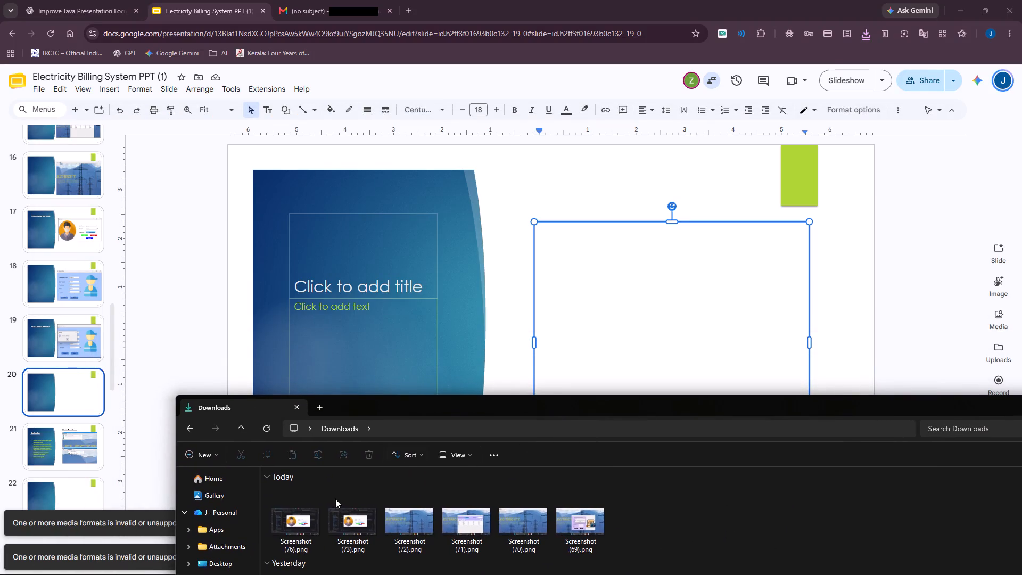
pyautogui.moveTo(284, 527); pyautogui.dragTo(622, 363)
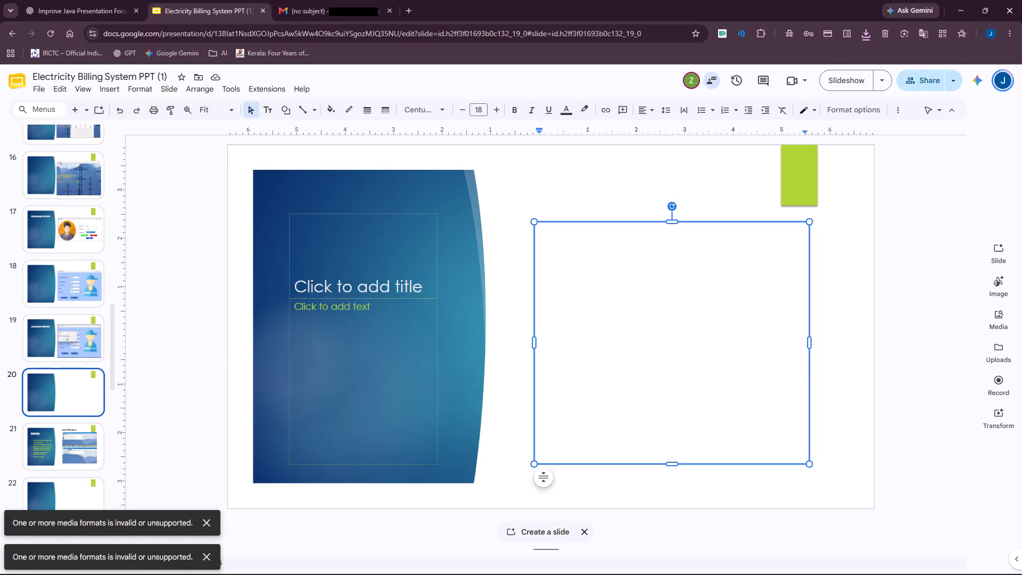
pyautogui.click(846, 253)
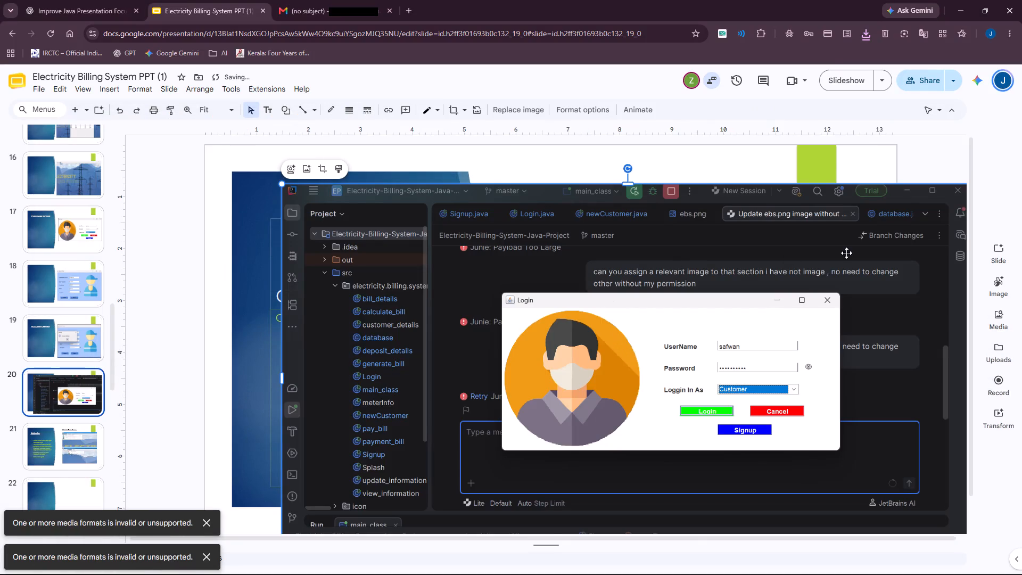
# Shrink the inserted screenshot to about 5.4 inches wide and place it over the empty content placeholder beside the blue shape.
pyautogui.moveTo(281, 184); pyautogui.dragTo(663, 413)
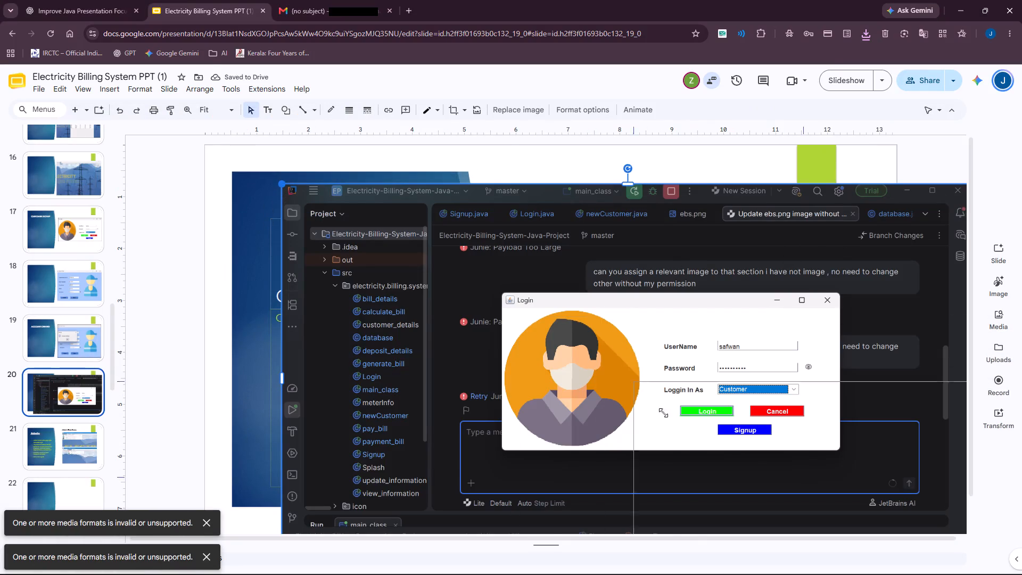
pyautogui.moveTo(663, 413); pyautogui.dragTo(693, 432)
pyautogui.moveTo(777, 466); pyautogui.dragTo(619, 339)
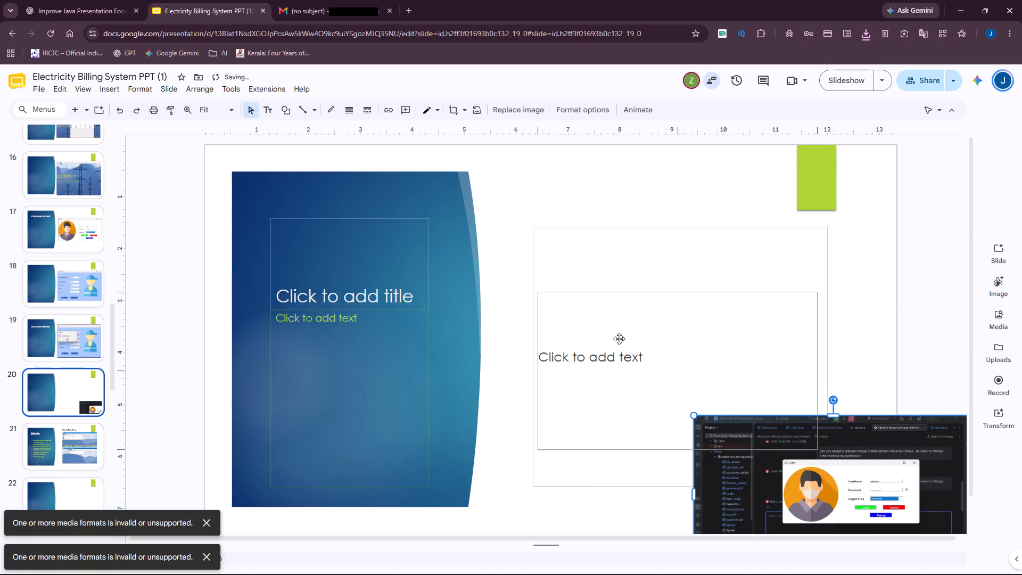
pyautogui.moveTo(619, 339); pyautogui.dragTo(623, 333)
pyautogui.click(518, 221)
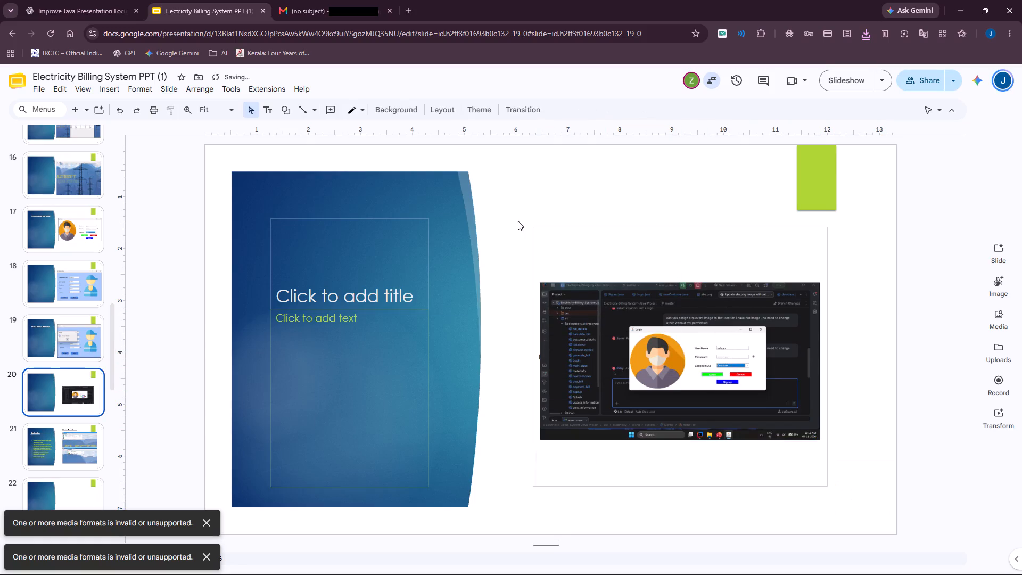
# Adjust the screenshot's height from its top edge, stretching it to about 3.4 inches tall.
pyautogui.click(705, 401)
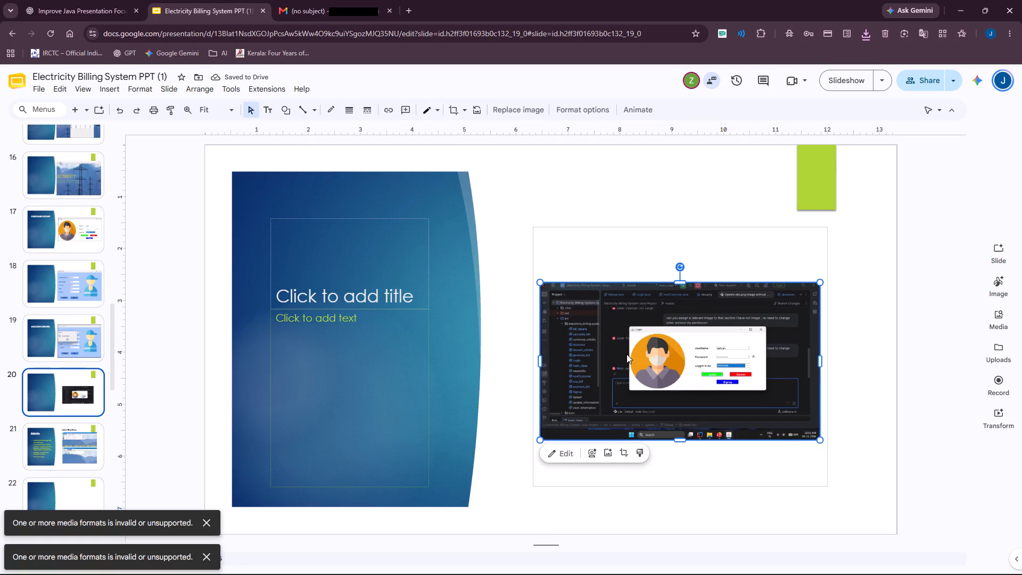
pyautogui.moveTo(678, 282); pyautogui.dragTo(684, 320)
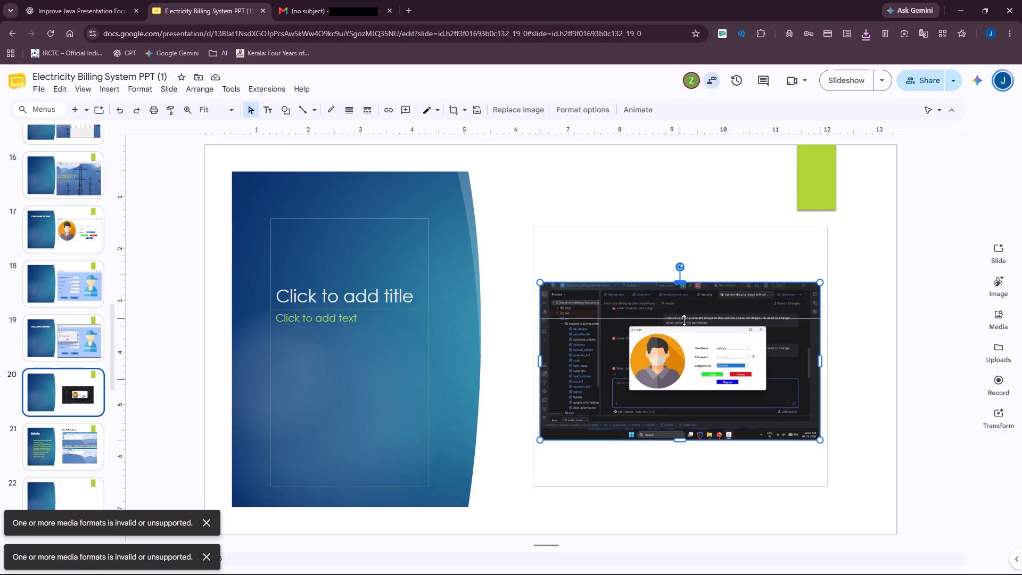
pyautogui.moveTo(684, 320); pyautogui.dragTo(681, 324)
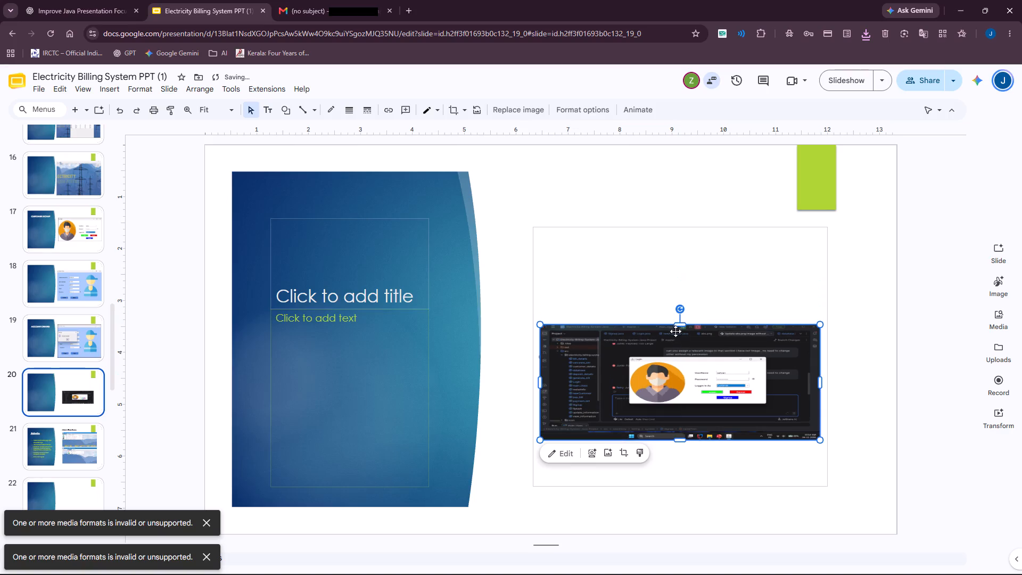
pyautogui.moveTo(681, 325); pyautogui.dragTo(667, 262)
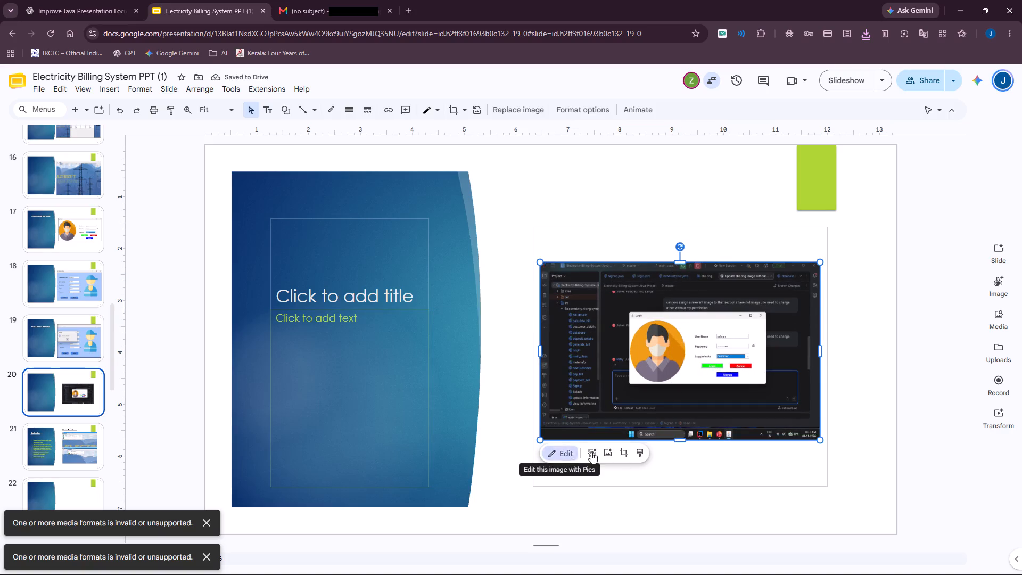
# Crop the screenshot on all four sides down to just the Login window.
pyautogui.click(624, 451)
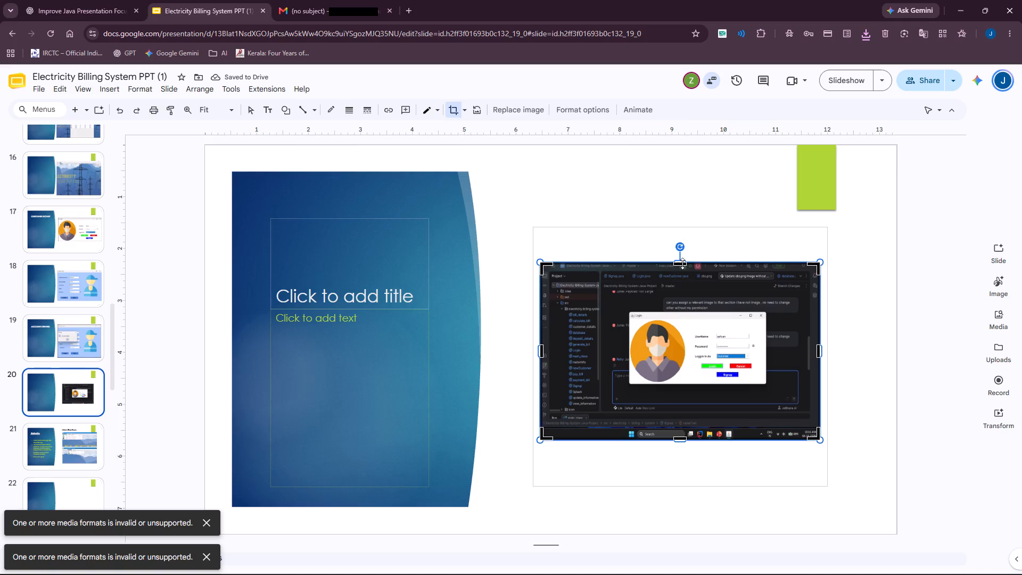
pyautogui.moveTo(682, 264); pyautogui.dragTo(681, 310)
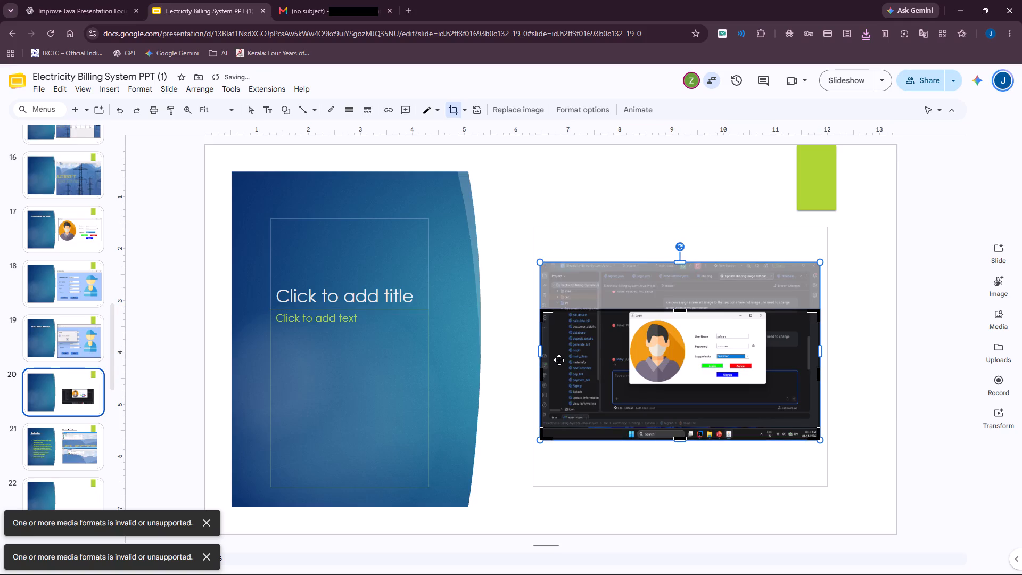
pyautogui.moveTo(541, 373); pyautogui.dragTo(633, 372)
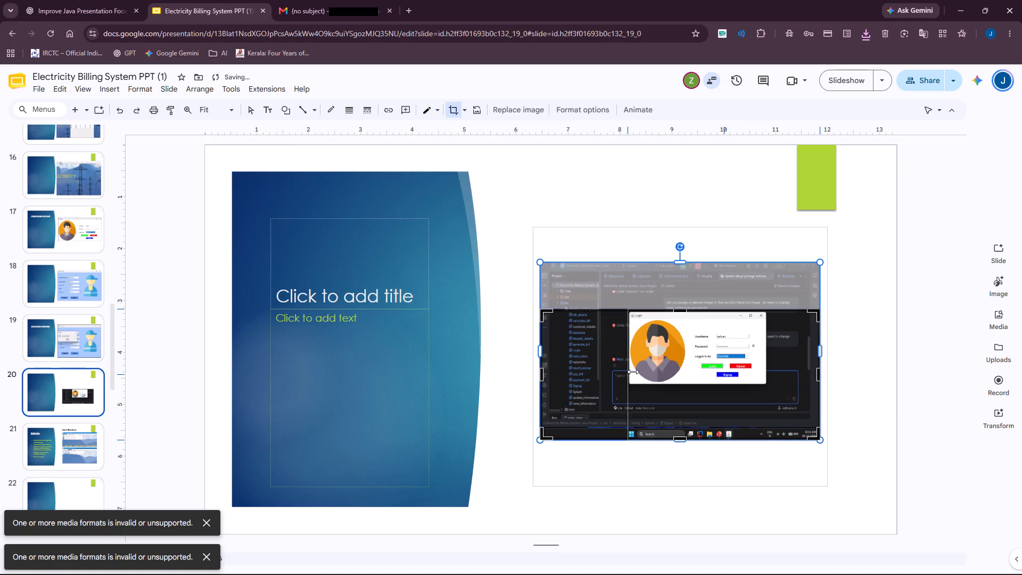
pyautogui.moveTo(633, 372); pyautogui.dragTo(628, 372)
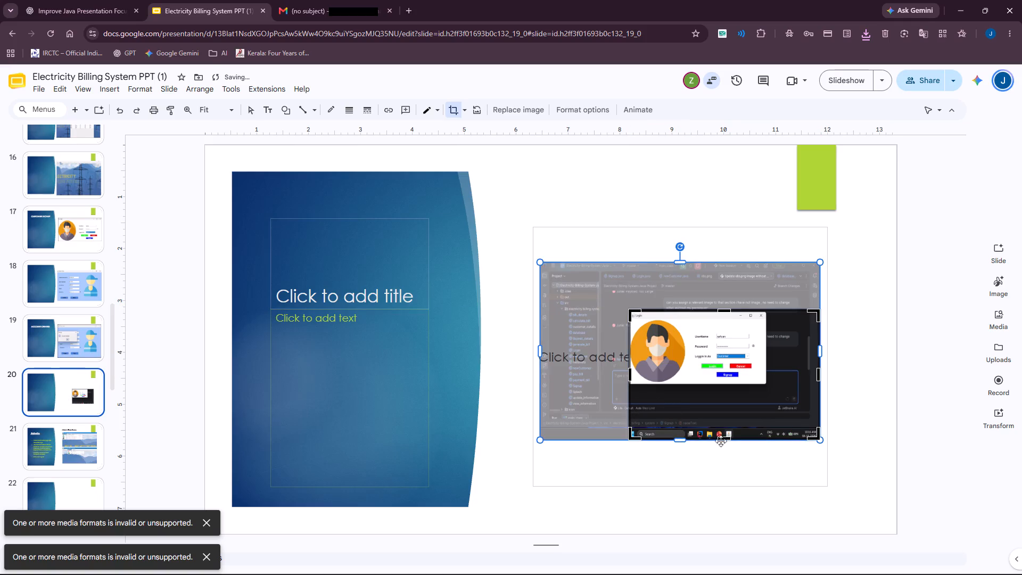
pyautogui.moveTo(723, 439); pyautogui.dragTo(710, 385)
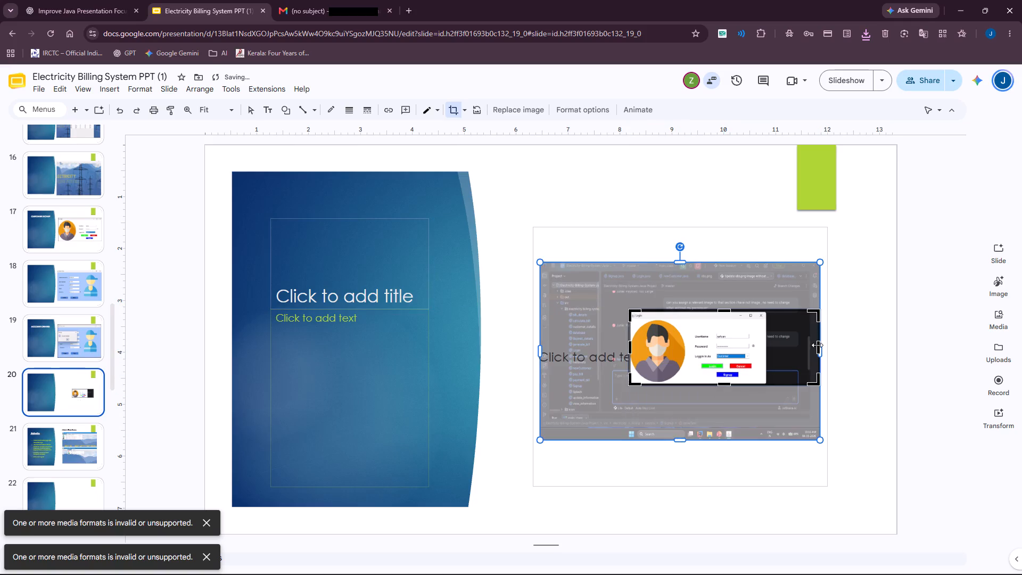
pyautogui.moveTo(819, 345); pyautogui.dragTo(767, 342)
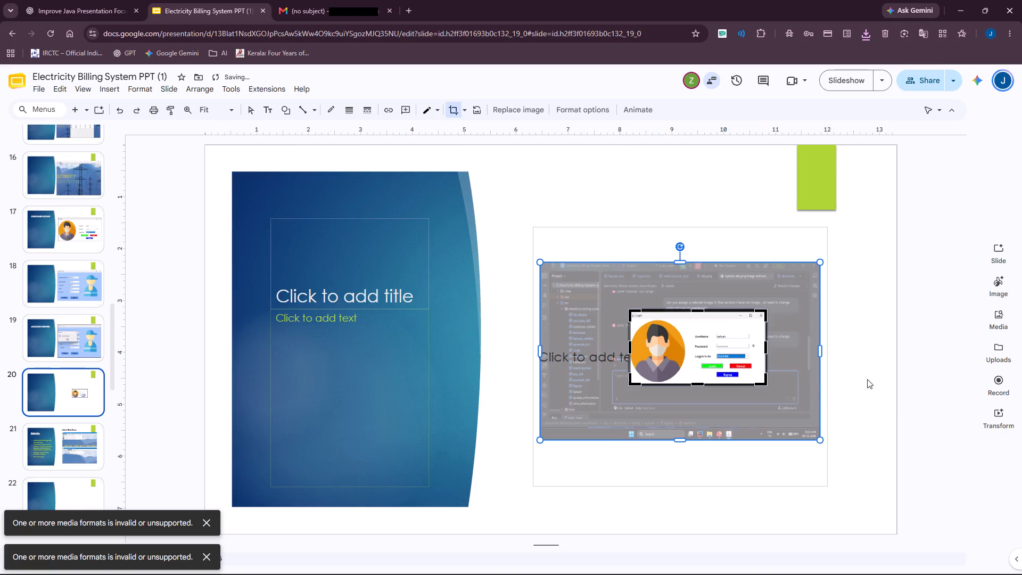
pyautogui.press('Return')
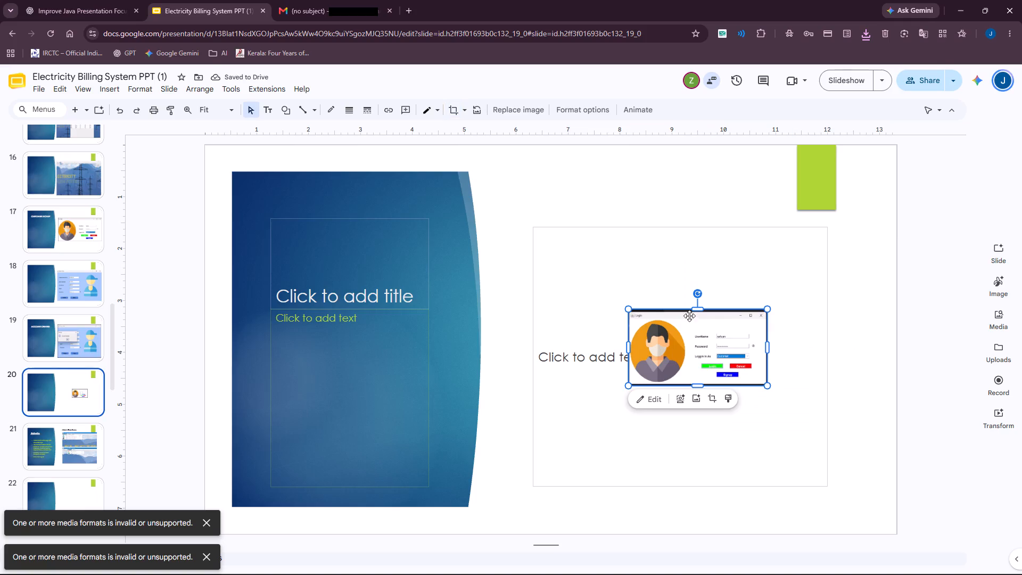
# Enlarge the cropped Login image to about 6.2 inches wide and position it in the white area beside the blue shape.
pyautogui.moveTo(631, 311); pyautogui.dragTo(542, 254)
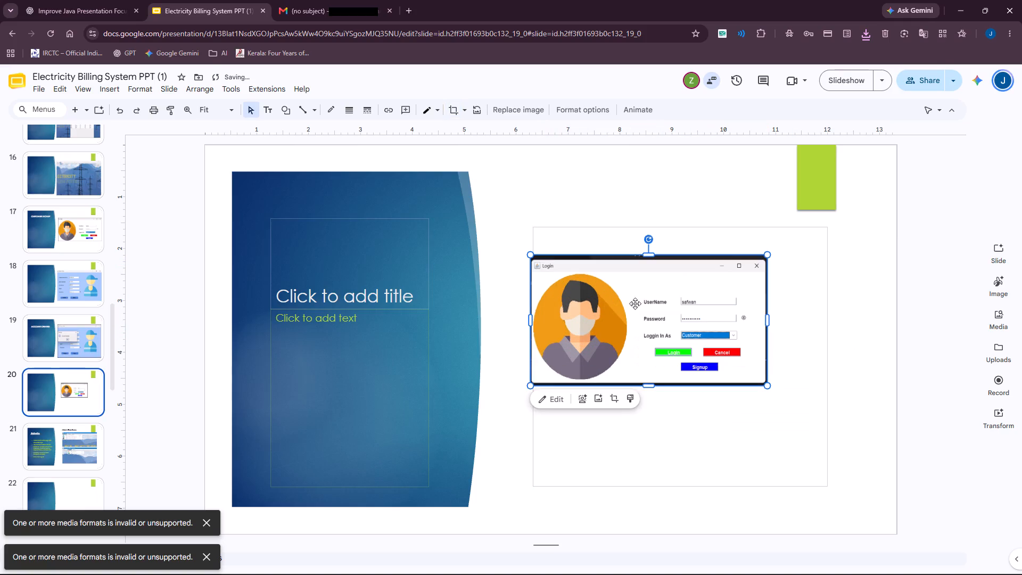
pyautogui.moveTo(658, 324); pyautogui.dragTo(700, 363)
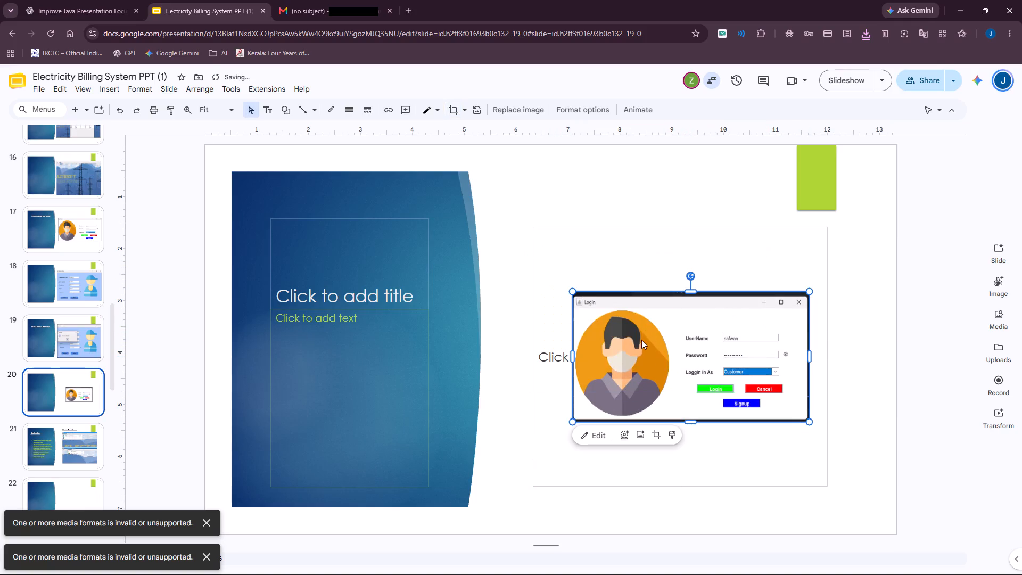
pyautogui.moveTo(572, 292); pyautogui.dragTo(507, 244)
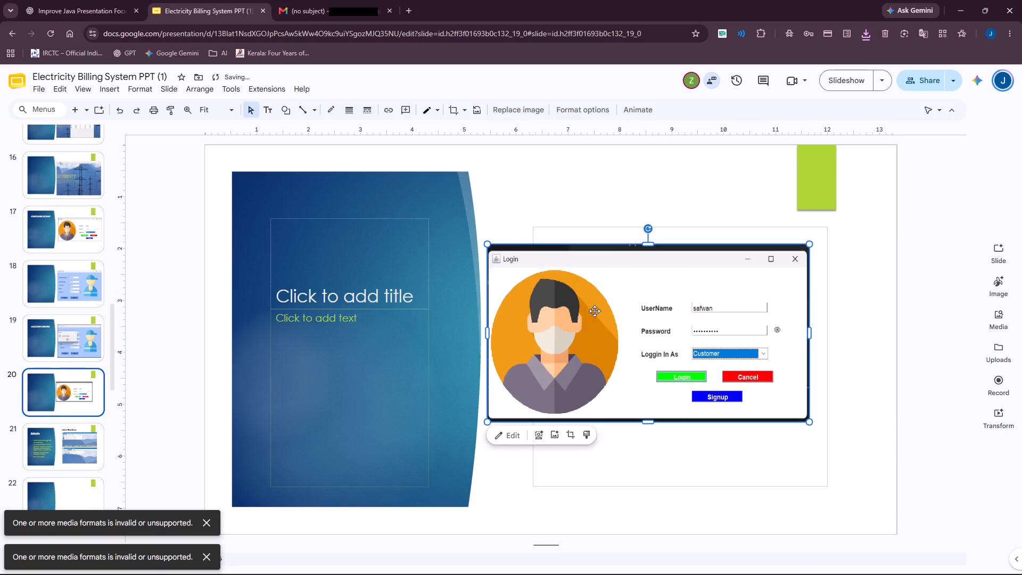
pyautogui.moveTo(625, 338); pyautogui.dragTo(665, 341)
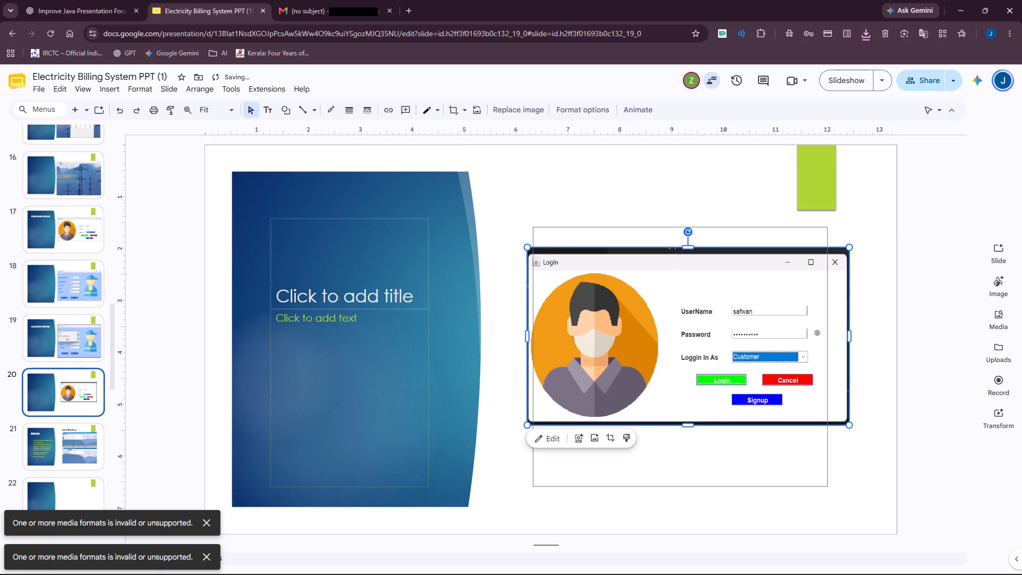
pyautogui.moveTo(653, 293); pyautogui.dragTo(653, 308)
# Delete the empty content placeholder behind the Login image on slide 20.
pyautogui.click(637, 231)
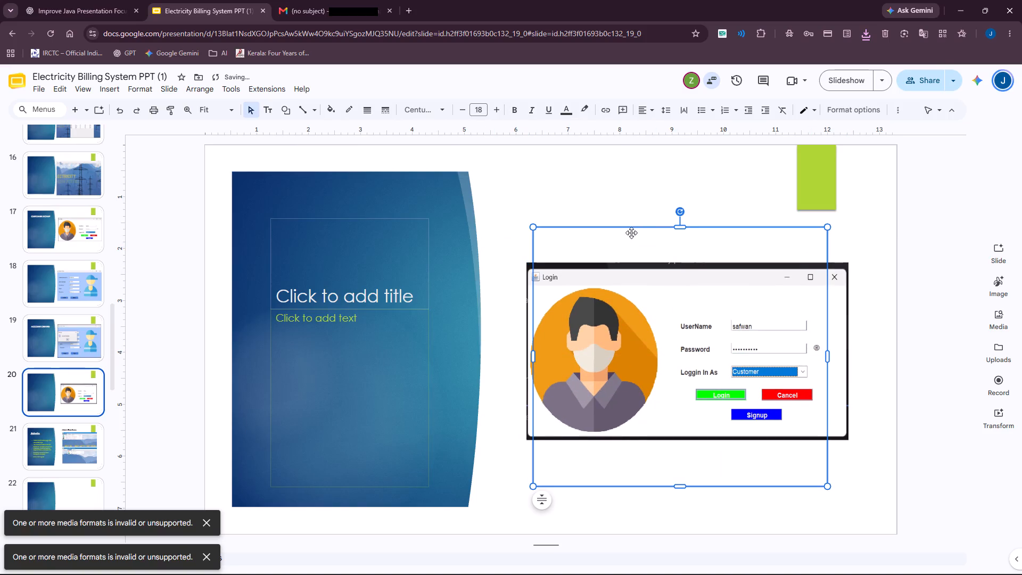
pyautogui.scroll(-4, 71, 430)
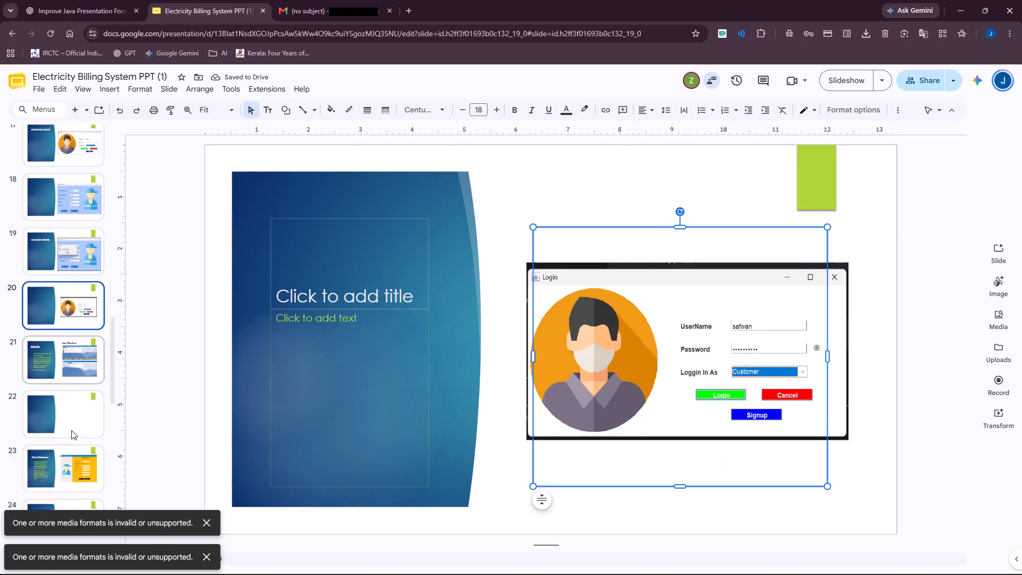
pyautogui.scroll(-14, 71, 430)
pyautogui.scroll(12, 71, 430)
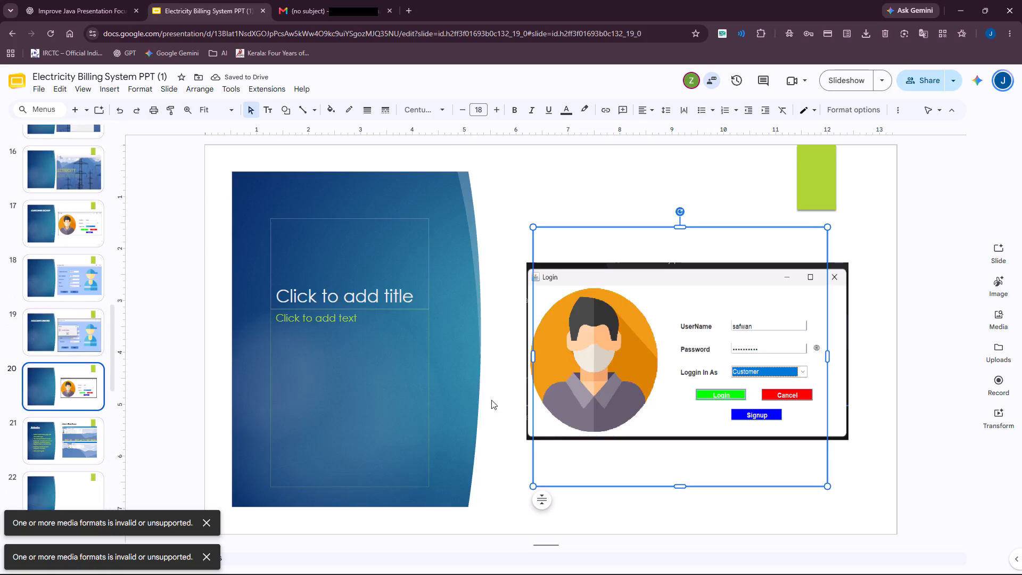
pyautogui.press('Delete')
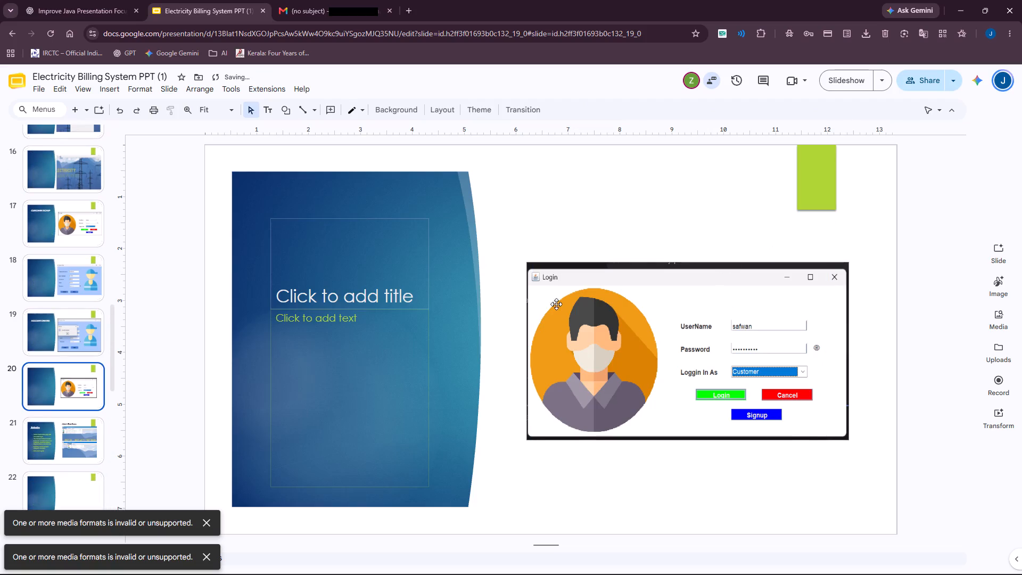
# Examine the Admin slide 21, the Customer Signup slide 17 and the Signup Page slide 18.
pyautogui.scroll(-10, 57, 391)
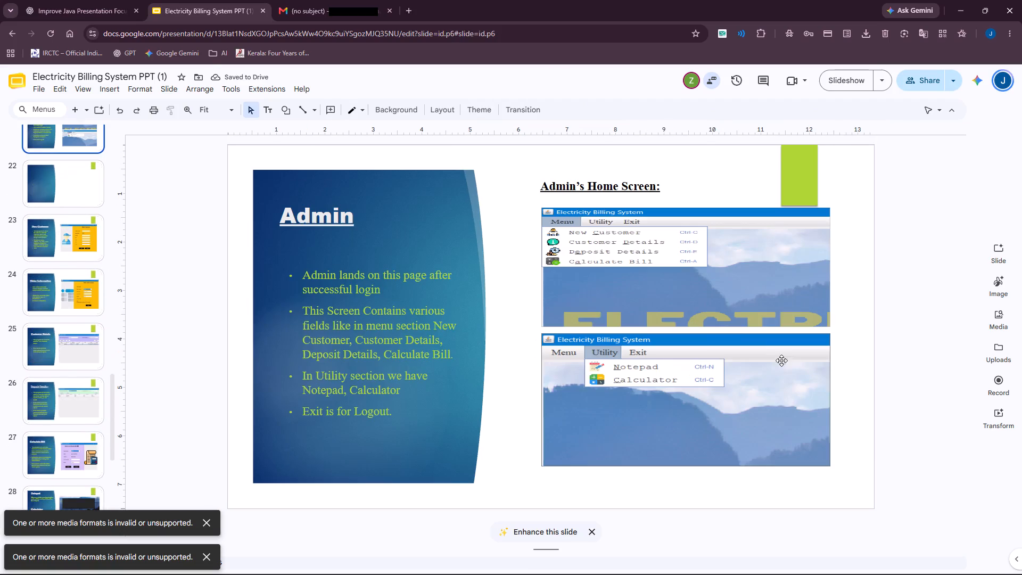
pyautogui.scroll(5, 108, 326)
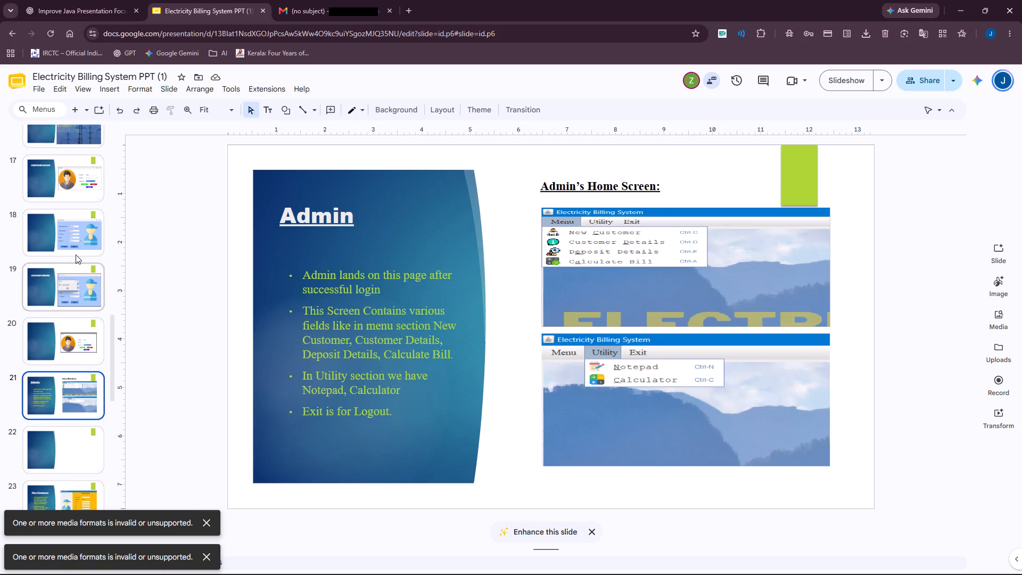
pyautogui.click(75, 183)
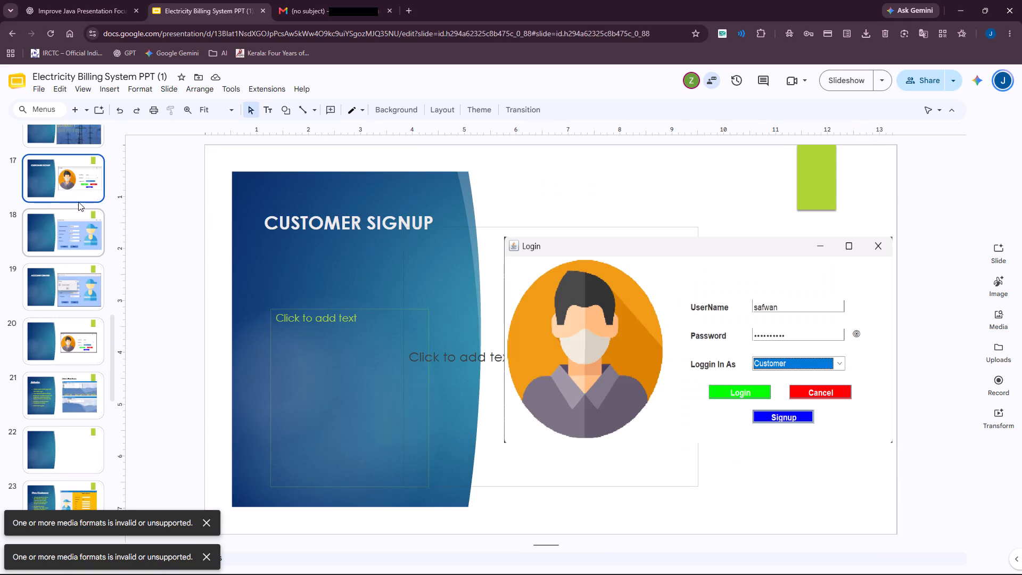
pyautogui.scroll(3, 81, 249)
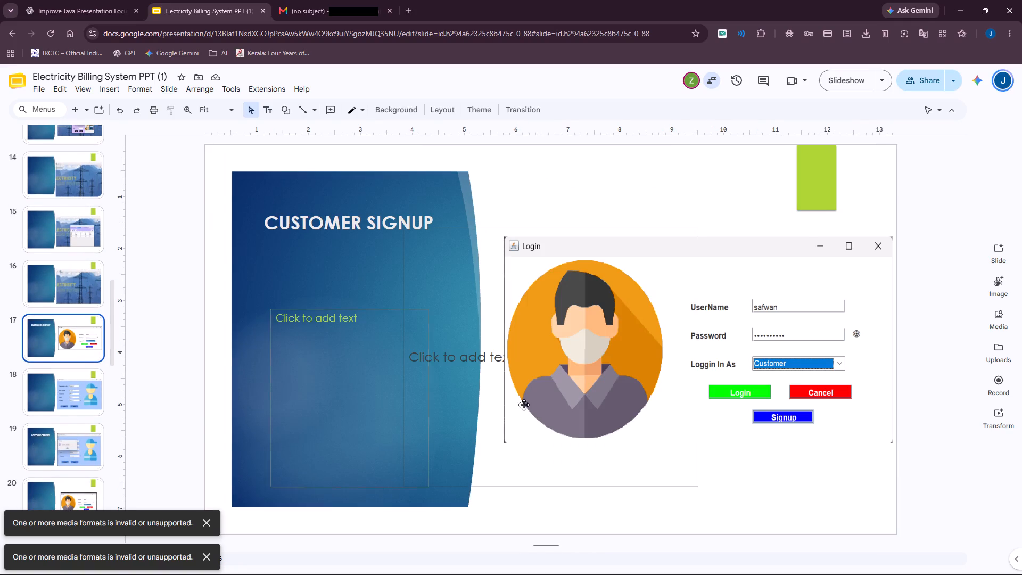
pyautogui.scroll(-2, 150, 401)
pyautogui.scroll(-1, 90, 486)
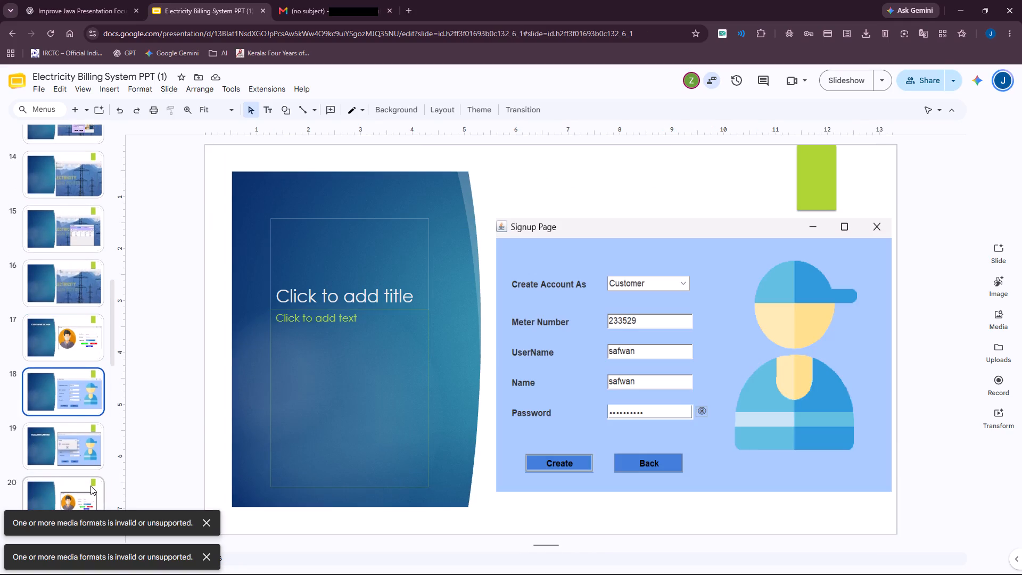
pyautogui.scroll(-1, 90, 486)
# Tighten the crop of the Login screenshot on slide 20 to remove the dark strips along its top and bottom edges.
pyautogui.click(74, 396)
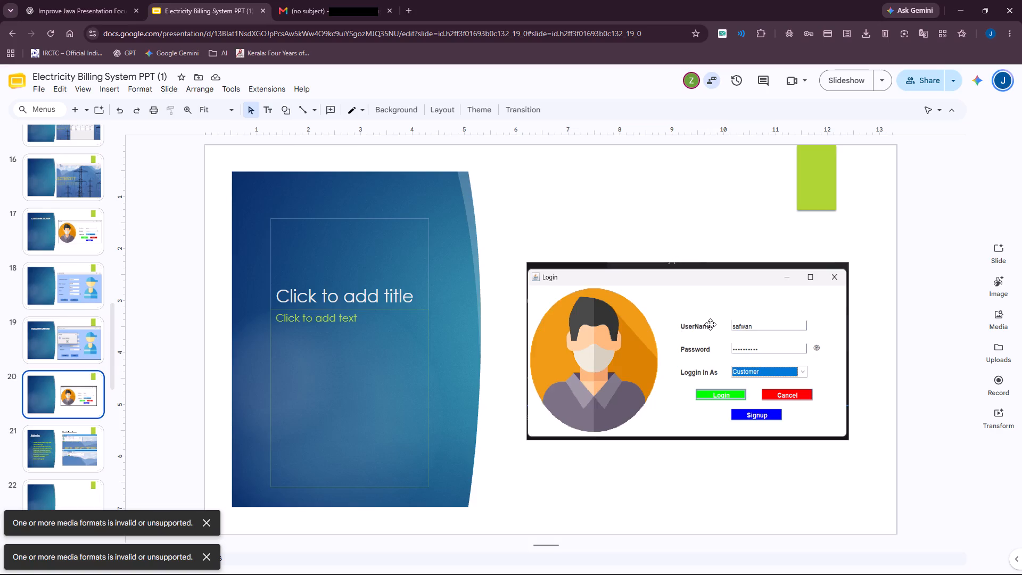
pyautogui.click(672, 289)
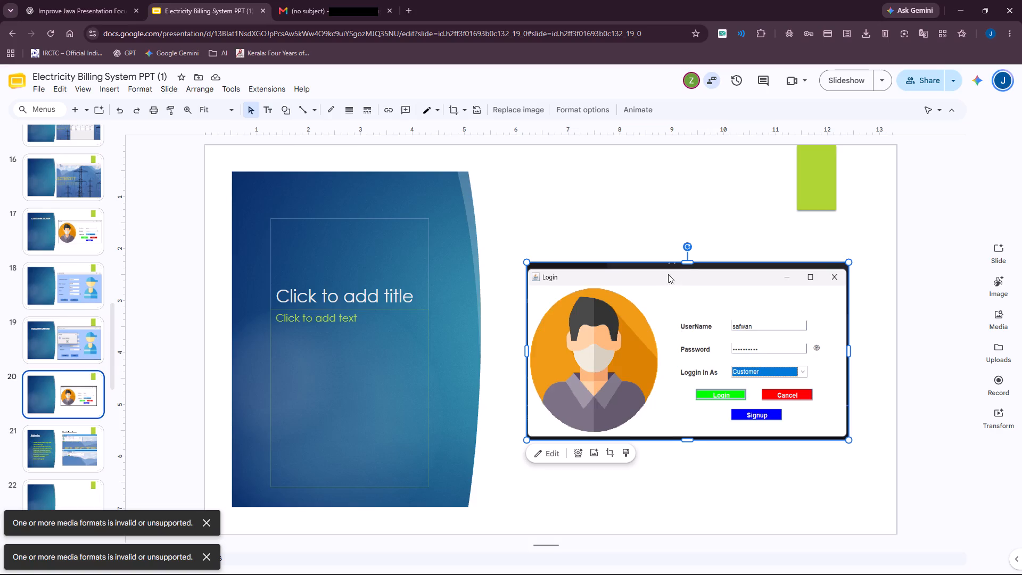
pyautogui.click(608, 452)
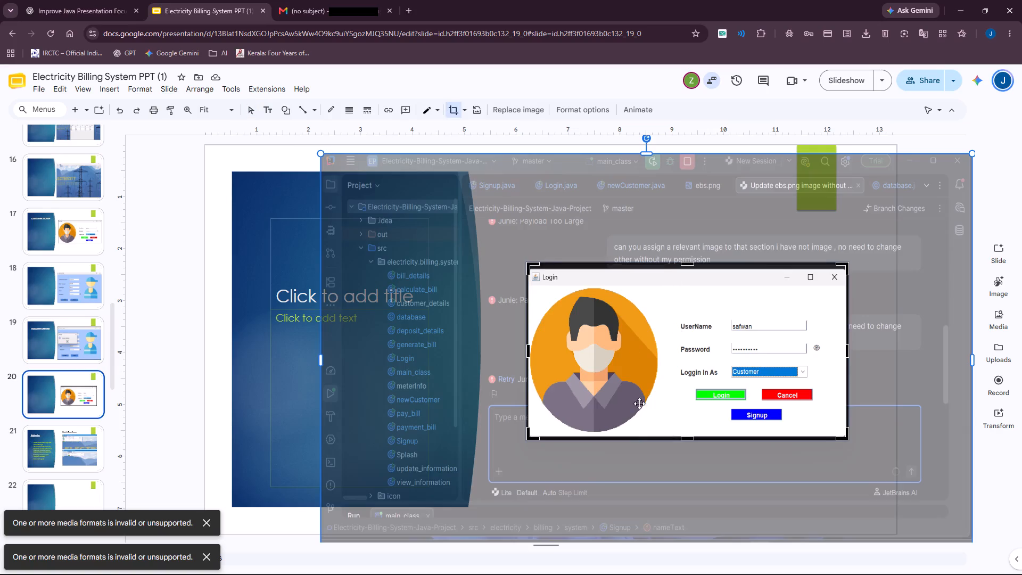
pyautogui.moveTo(687, 264); pyautogui.dragTo(685, 270)
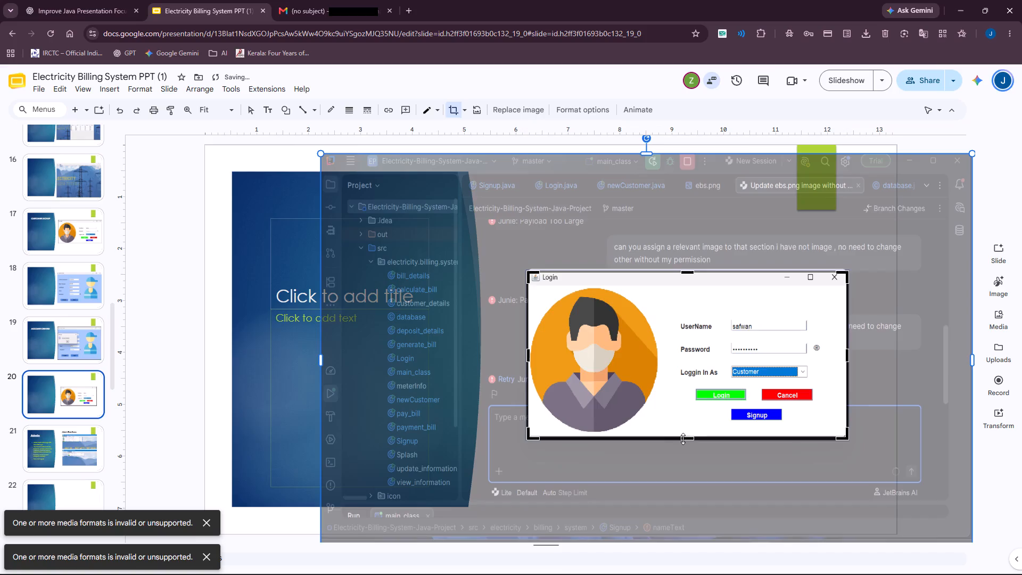
pyautogui.click(683, 439)
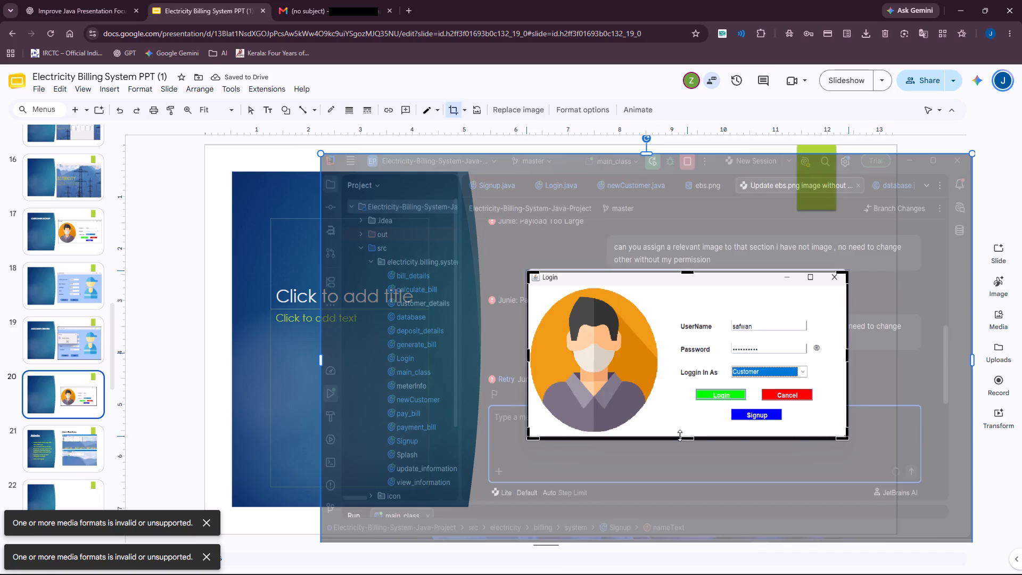
pyautogui.press('Return')
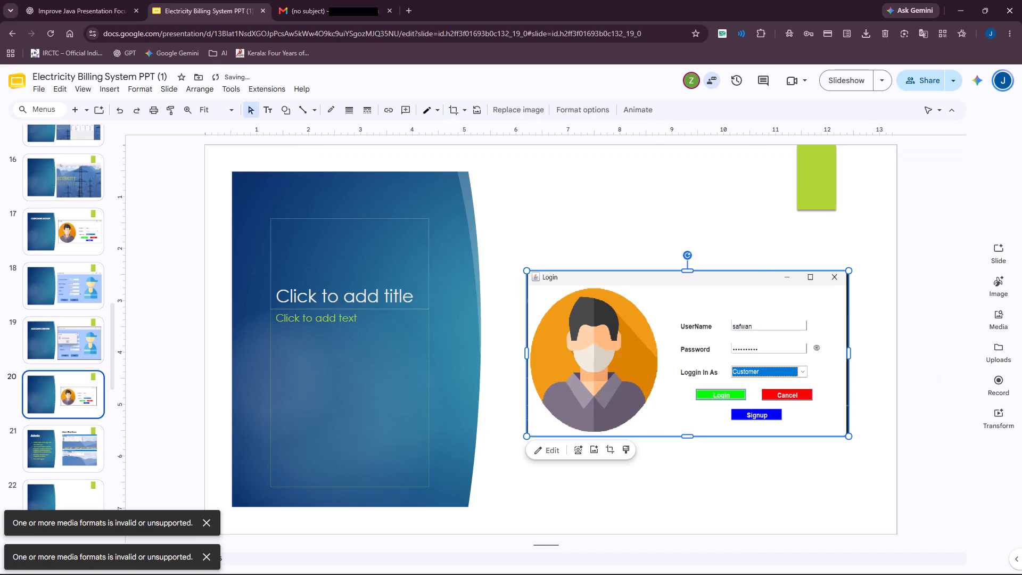
pyautogui.click(705, 192)
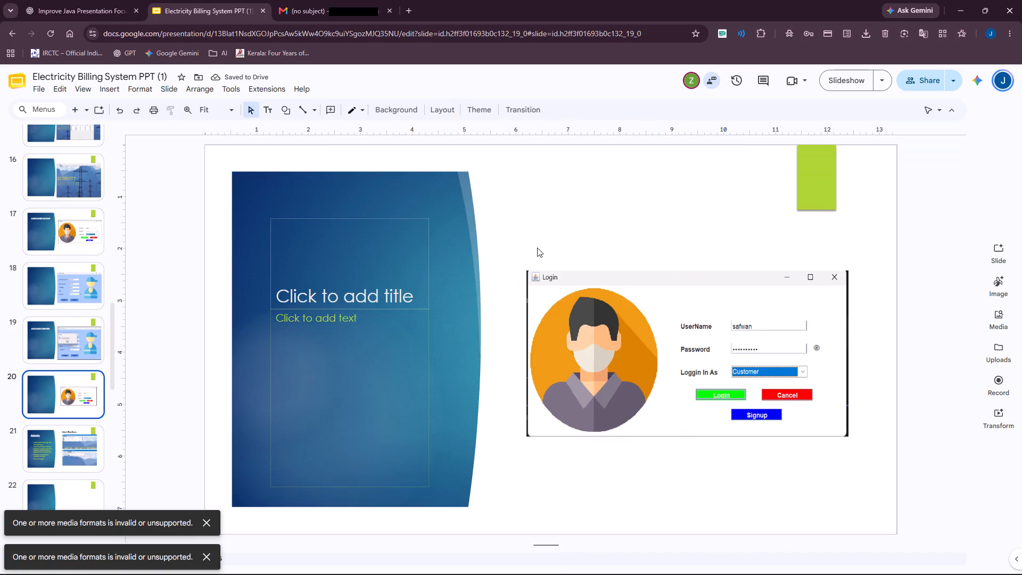
# Enter the title "CUSTOMER LOGIN" in the title placeholder of slide 20.
pyautogui.doubleClick(364, 280)
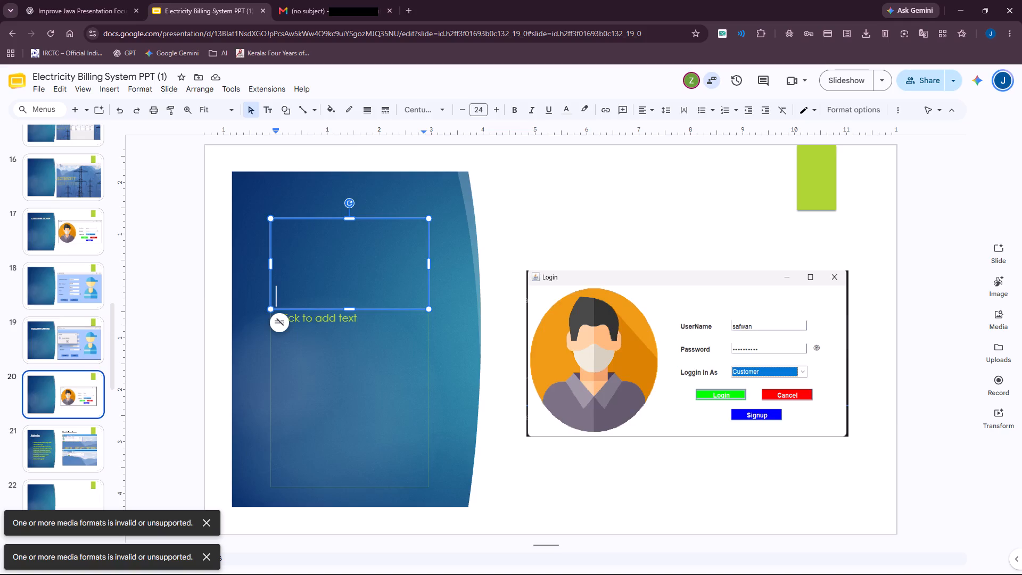
pyautogui.hotkey('shift', 'c')
pyautogui.write('OU')
pyautogui.press('BackSpace')
pyautogui.press('BackSpace')
pyautogui.press('BackSpace')
pyautogui.write('COUSTOMER')
pyautogui.press('space')
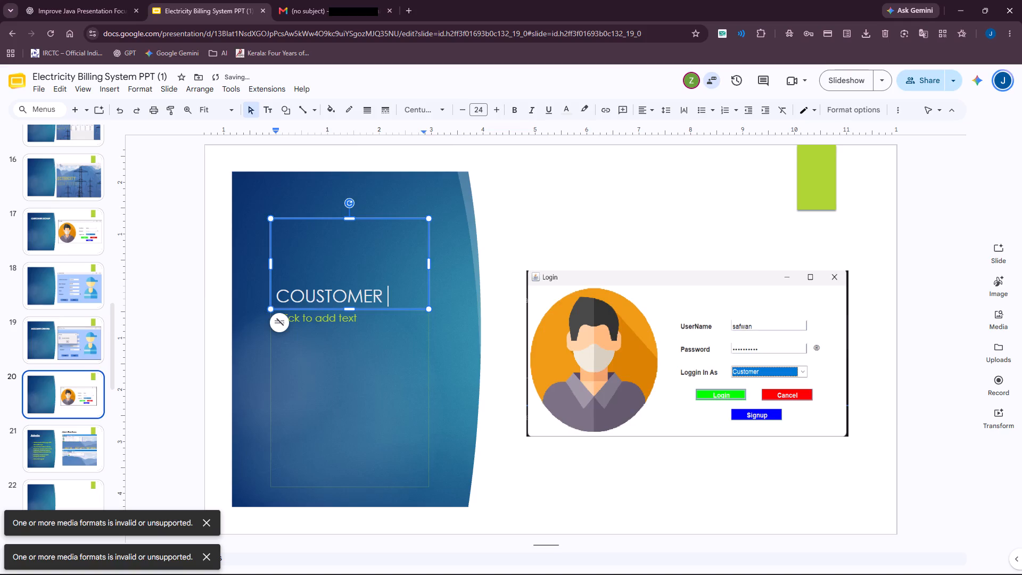
pyautogui.write('LOGN')
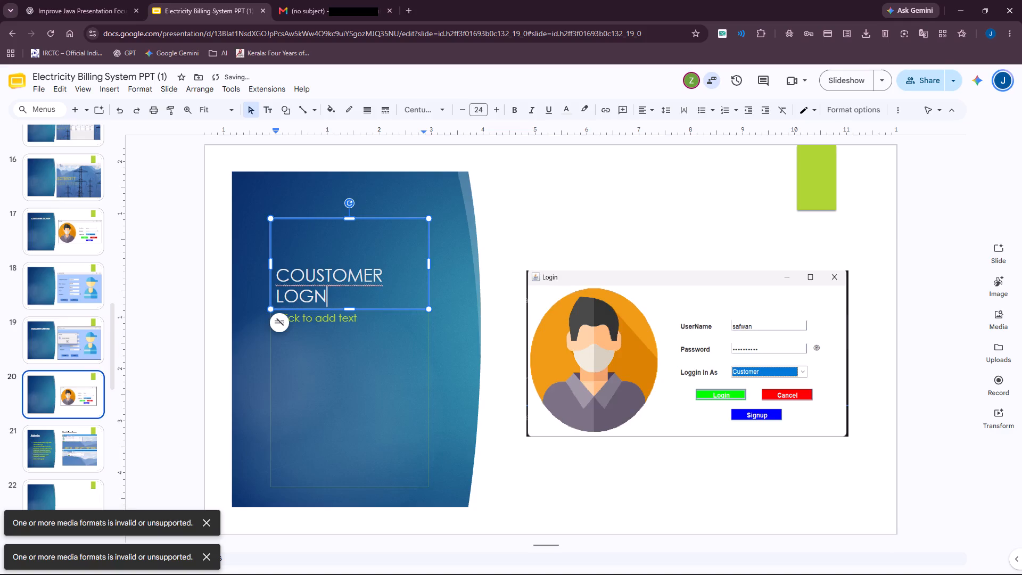
pyautogui.press('\\')
pyautogui.press('BackSpace')
pyautogui.click(306, 280)
pyautogui.press('BackSpace')
pyautogui.click(409, 293)
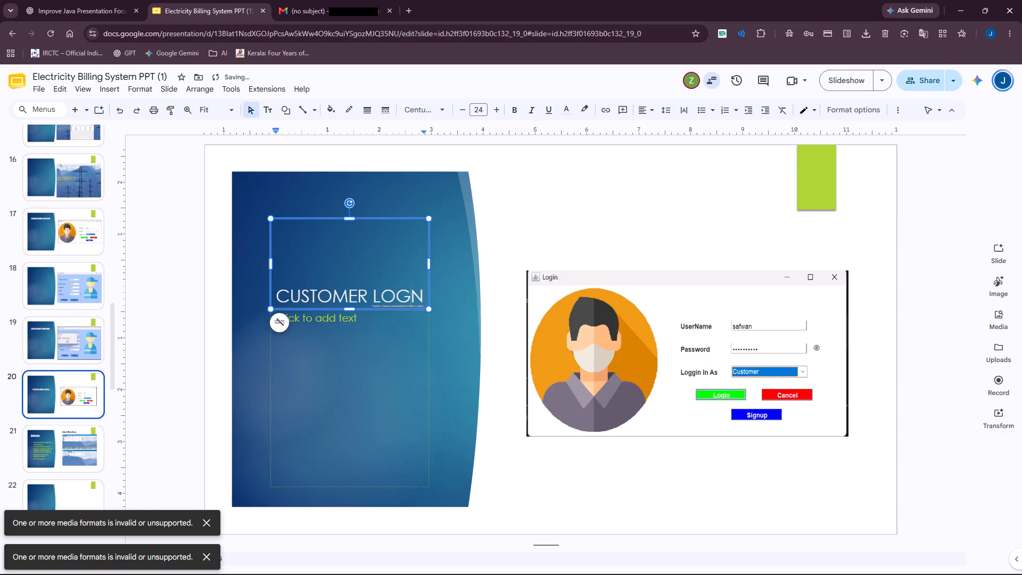
pyautogui.press('i')
pyautogui.click(394, 411)
# Shorten the CUSTOMER LOGIN title box from its upper edge and make its text bold at size 25.
pyautogui.click(374, 272)
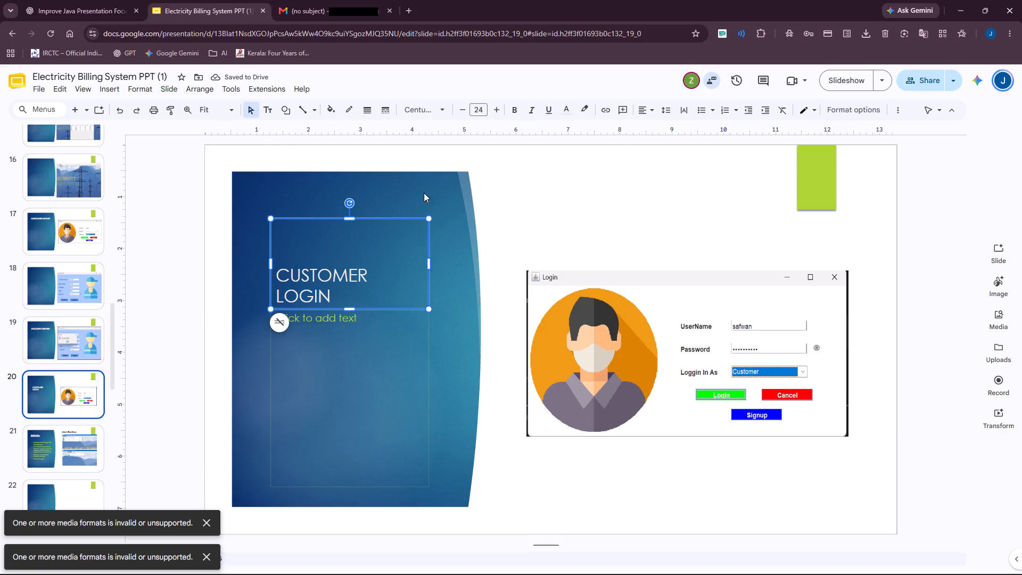
pyautogui.moveTo(351, 219); pyautogui.dragTo(349, 261)
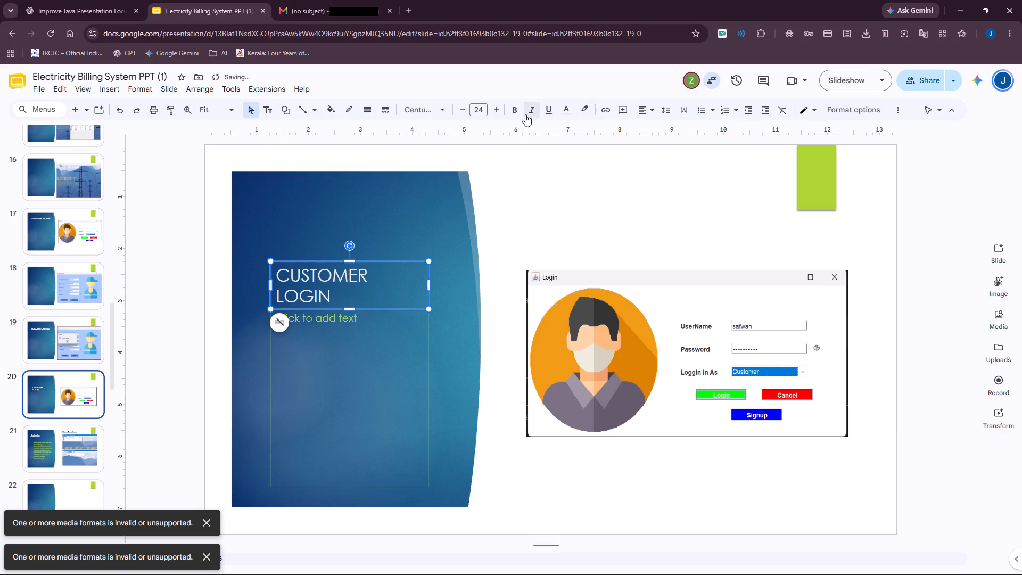
pyautogui.click(498, 109)
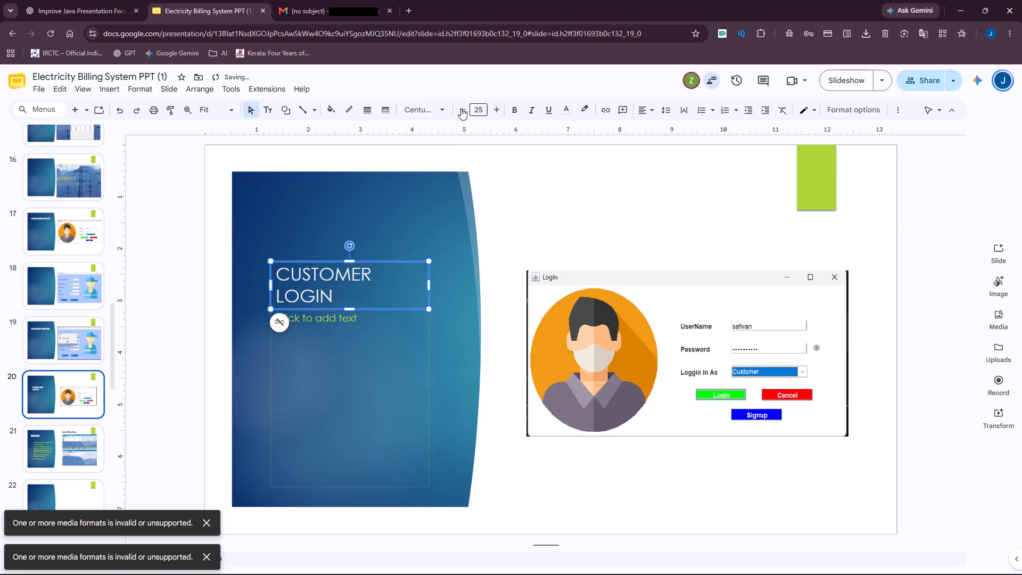
pyautogui.click(514, 114)
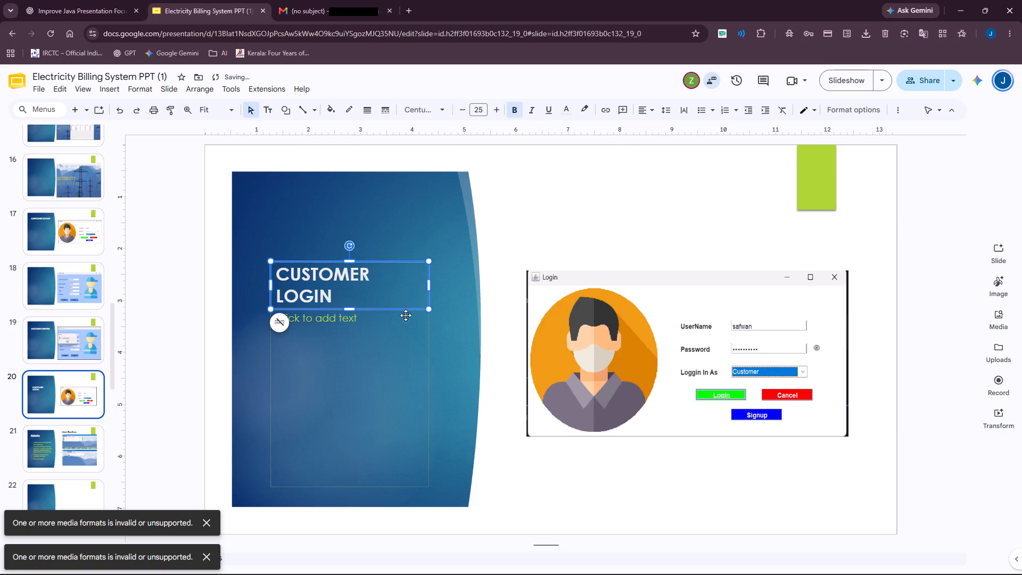
pyautogui.click(377, 365)
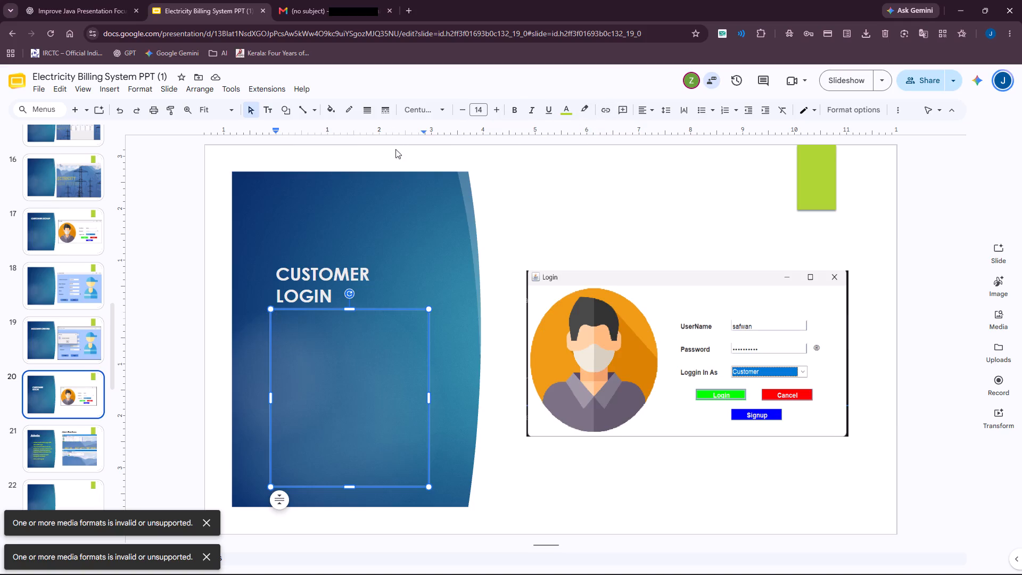
pyautogui.click(340, 281)
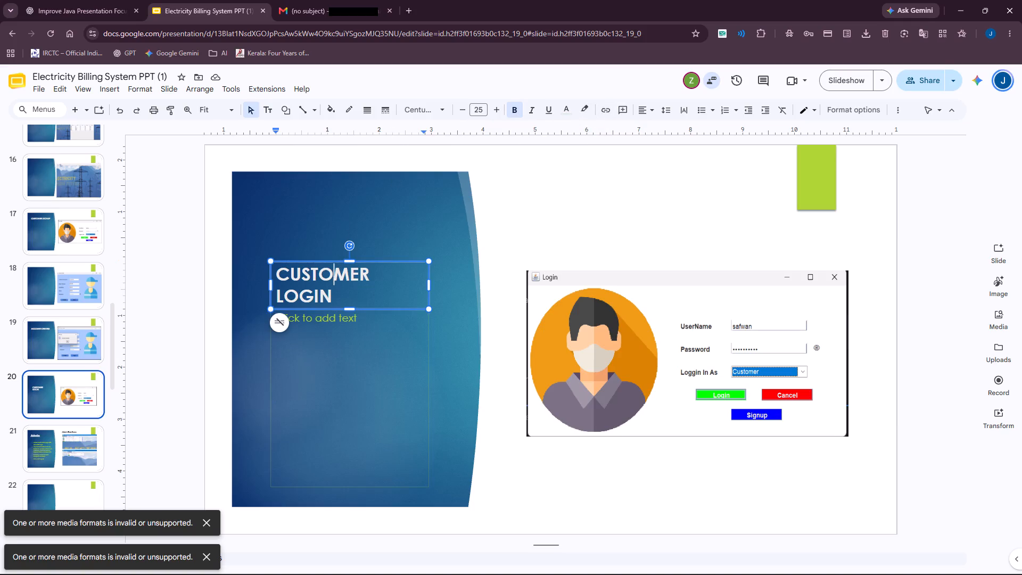
# Using slide 17 as reference, move the CUSTOMER LOGIN title near the top of the blue shape and widen its box to fit one line.
pyautogui.click(77, 229)
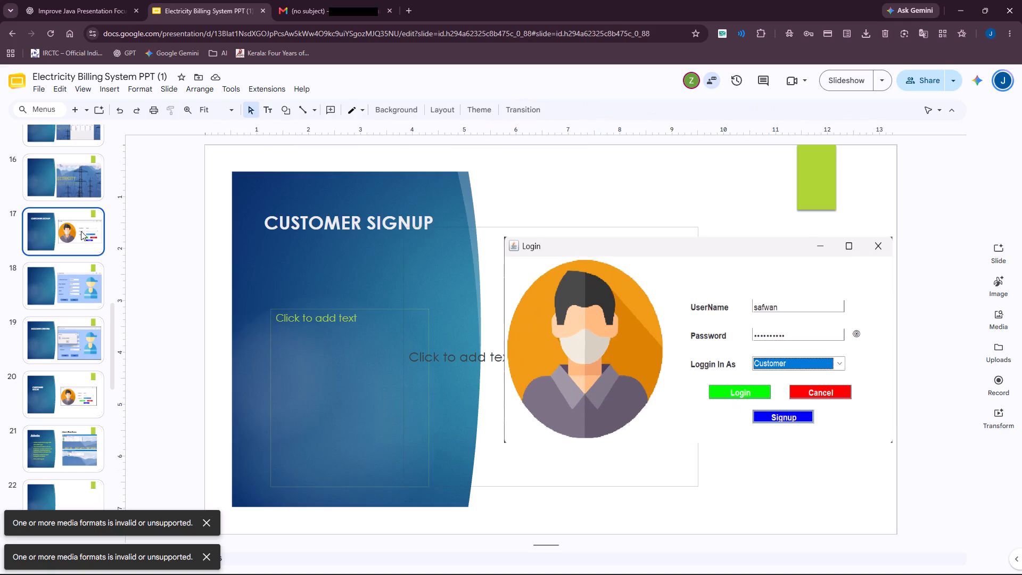
pyautogui.click(58, 399)
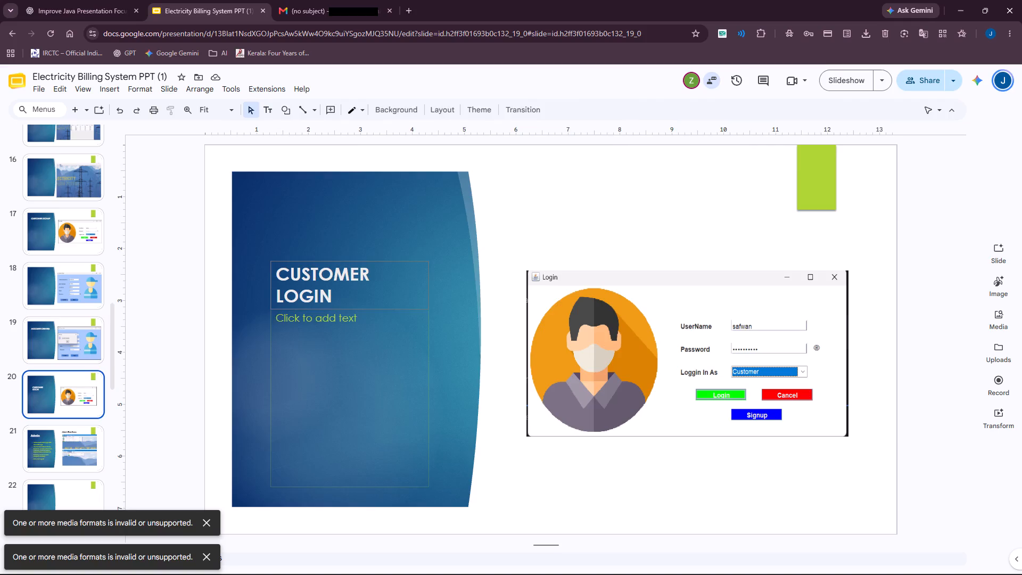
pyautogui.click(328, 291)
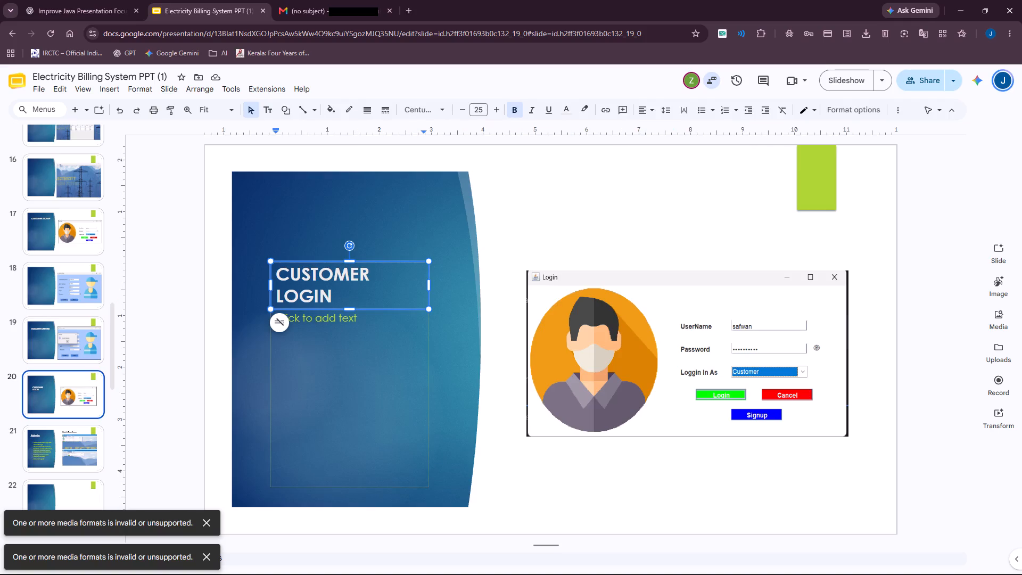
pyautogui.moveTo(359, 307); pyautogui.dragTo(361, 312)
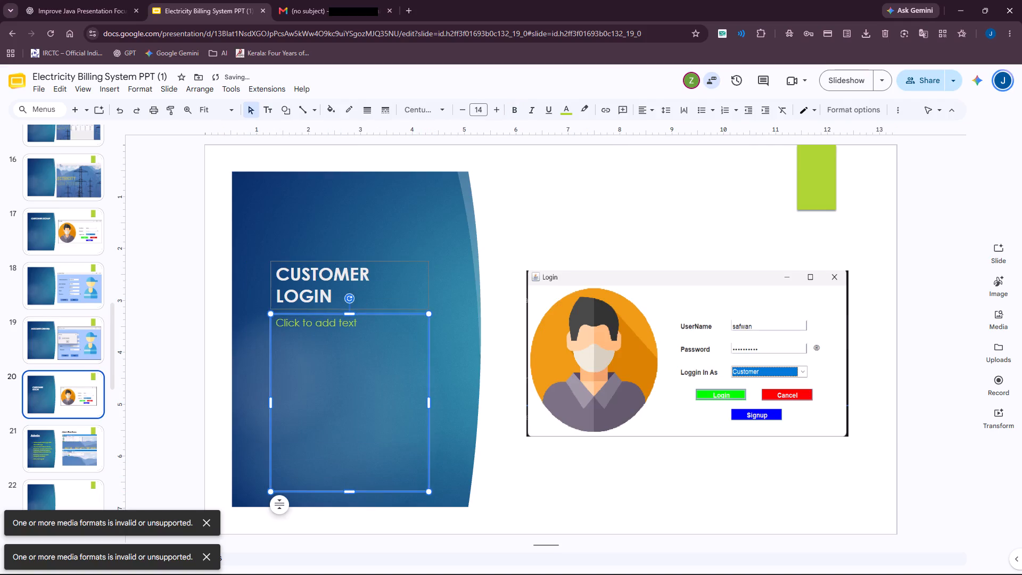
pyautogui.click(365, 277)
pyautogui.moveTo(401, 265); pyautogui.dragTo(382, 251)
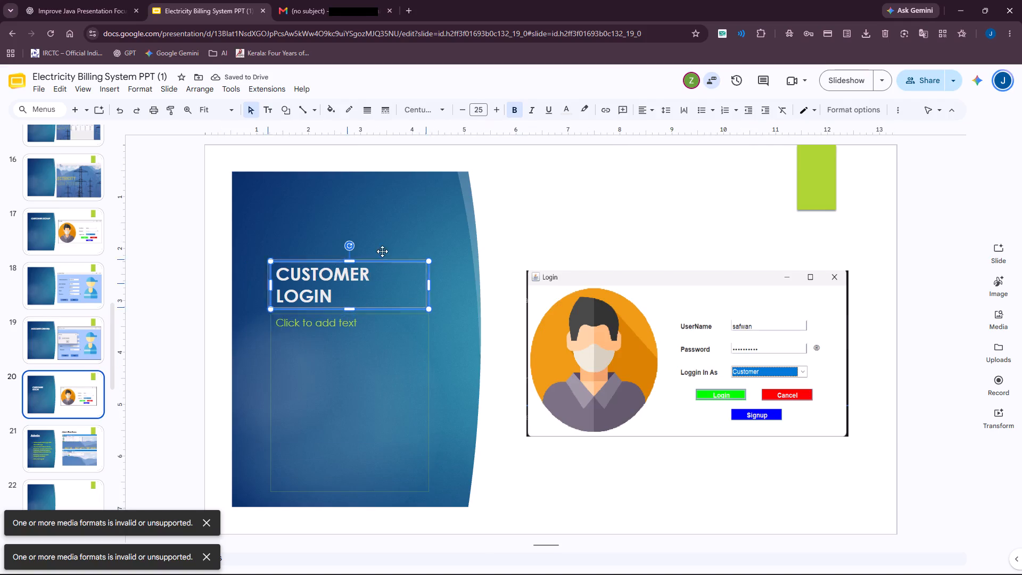
pyautogui.moveTo(382, 251); pyautogui.dragTo(388, 192)
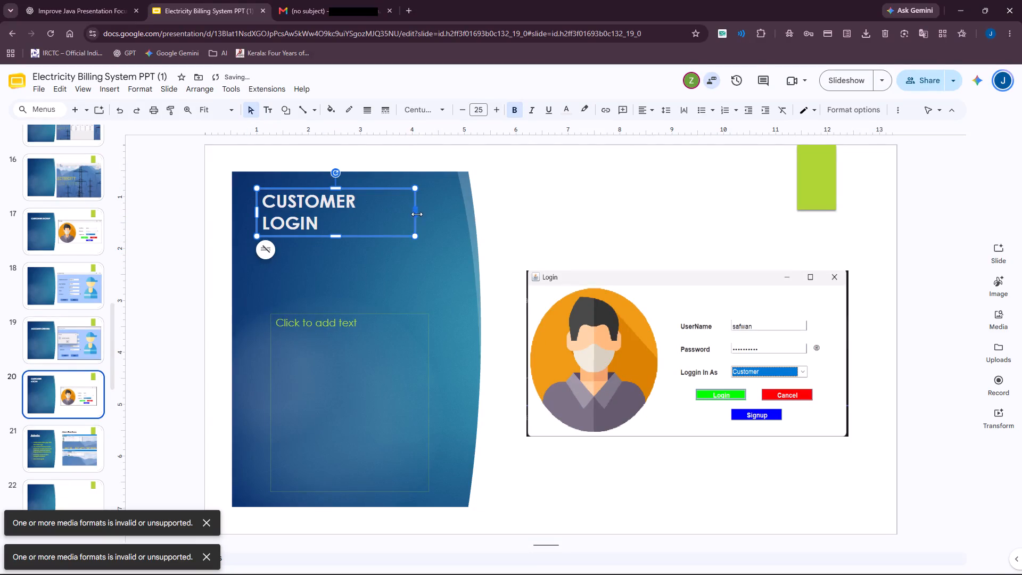
pyautogui.moveTo(416, 215); pyautogui.dragTo(479, 213)
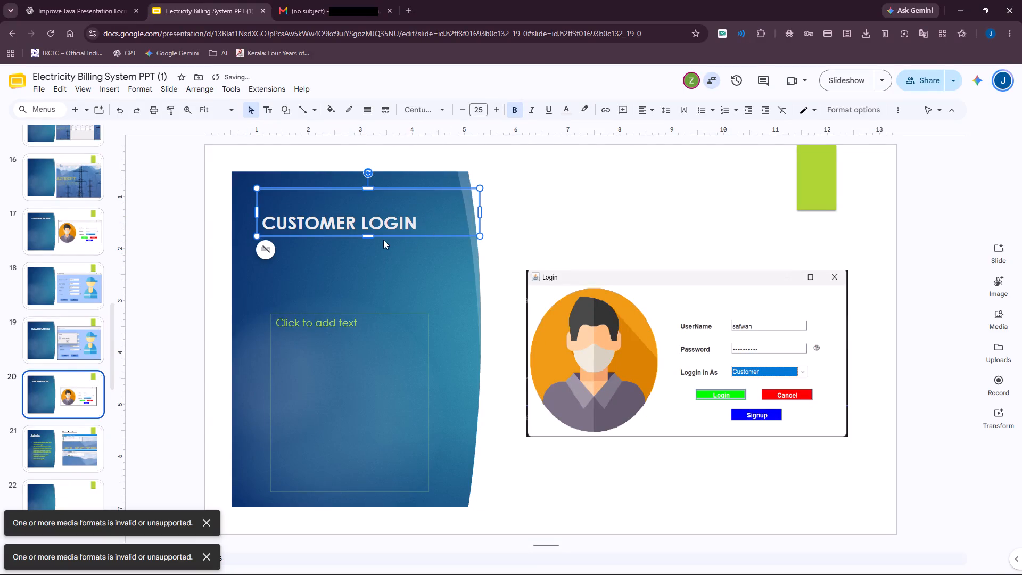
pyautogui.click(376, 236)
pyautogui.moveTo(367, 236); pyautogui.dragTo(373, 218)
pyautogui.click(392, 291)
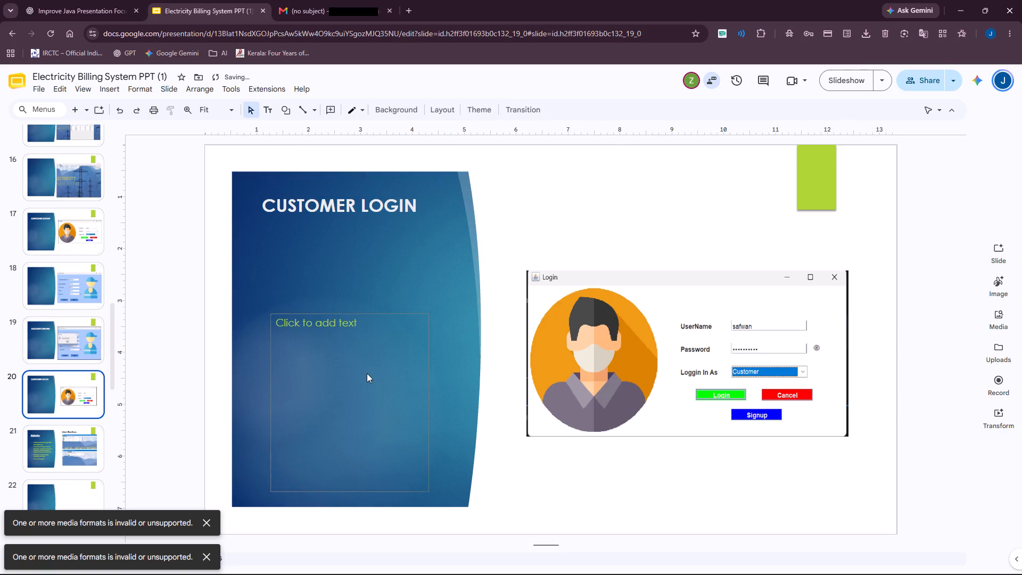
pyautogui.click(367, 373)
pyautogui.moveTo(367, 373); pyautogui.dragTo(361, 344)
pyautogui.click(405, 282)
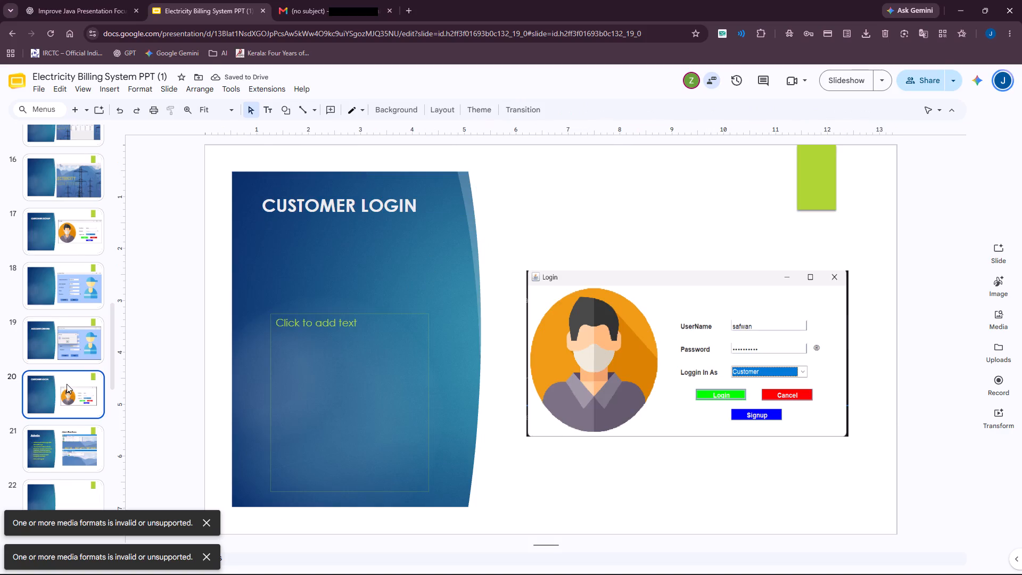
# Add a new slide with the same layout after slide 20 and dismiss both media format notifications.
pyautogui.click(76, 109)
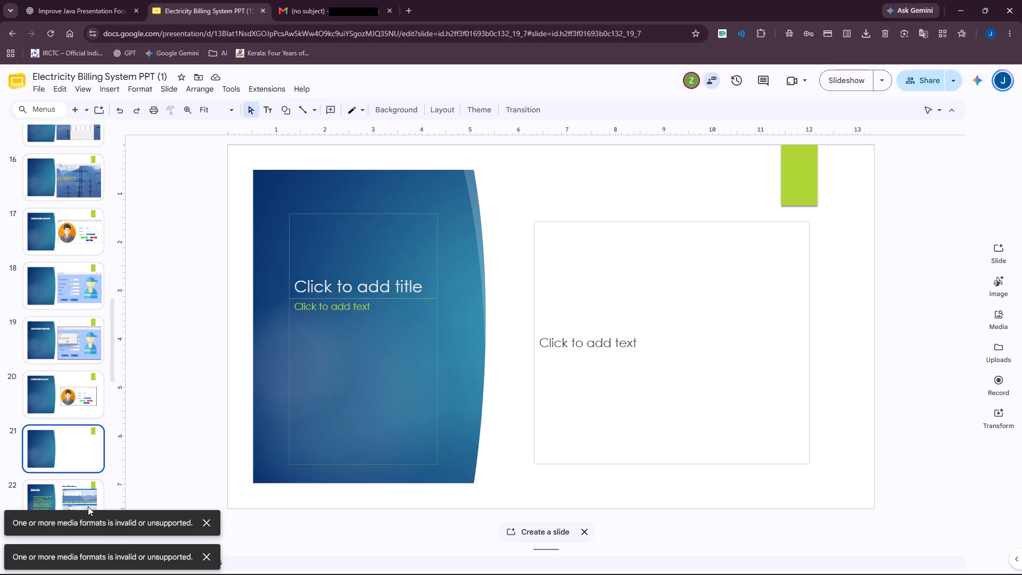
pyautogui.click(207, 521)
pyautogui.click(208, 556)
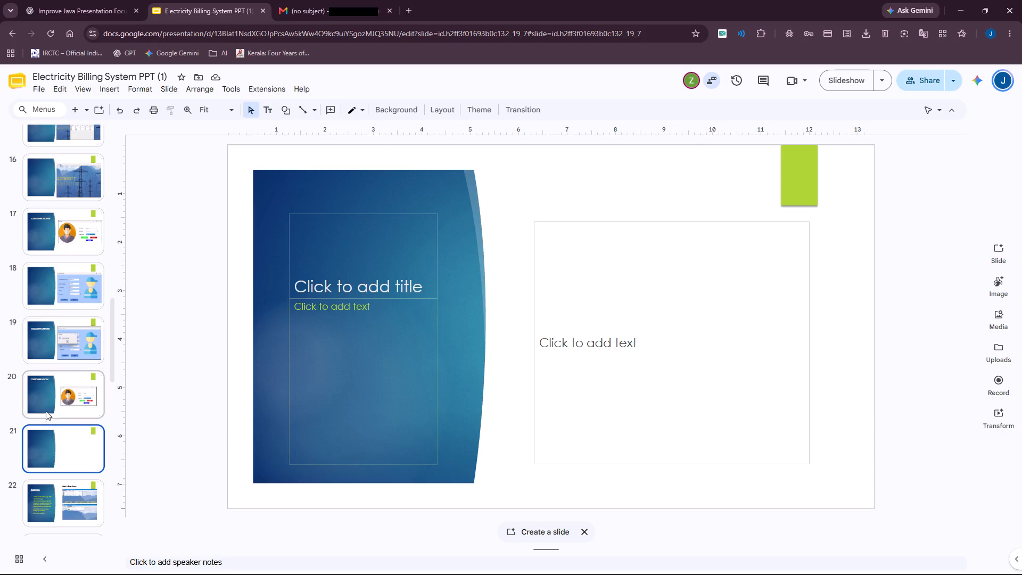
pyautogui.click(43, 385)
pyautogui.click(63, 436)
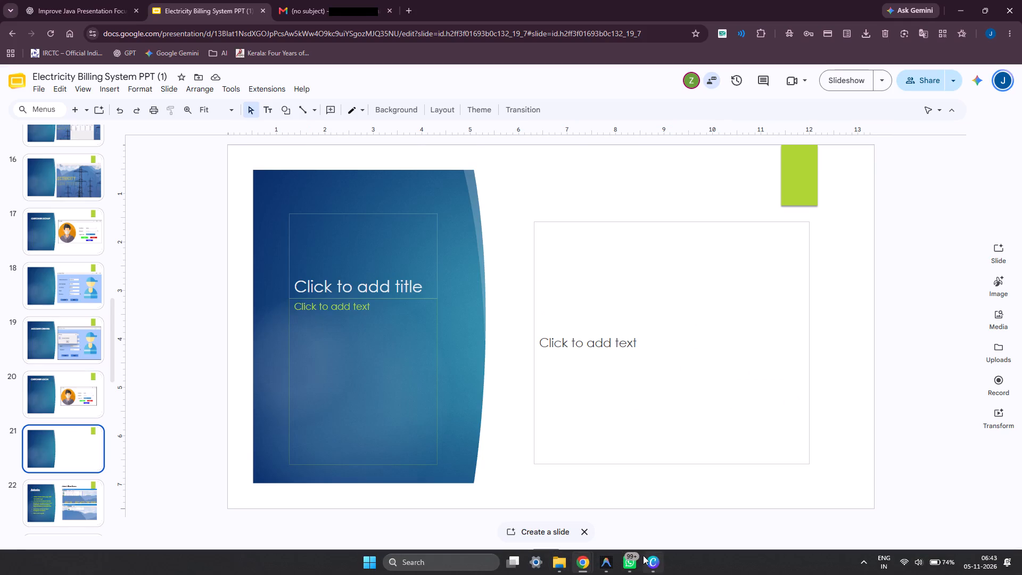
# Switch to Canva and look through the pages of the SMART VEHICL RENTAL SYSTEM design for reference.
pyautogui.click(647, 558)
pyautogui.scroll(2, 584, 495)
pyautogui.scroll(-4, 583, 443)
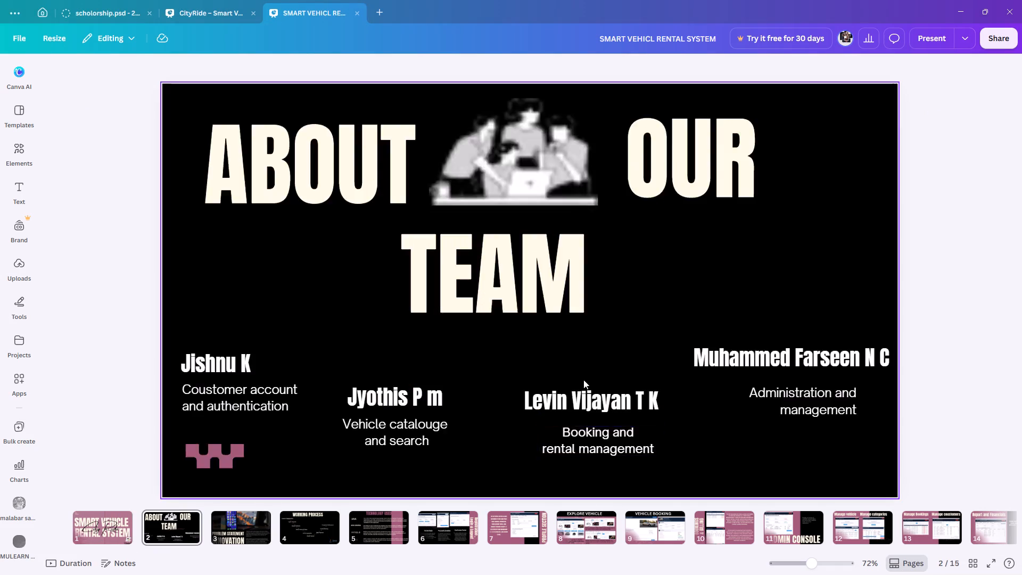
pyautogui.scroll(-6, 583, 380)
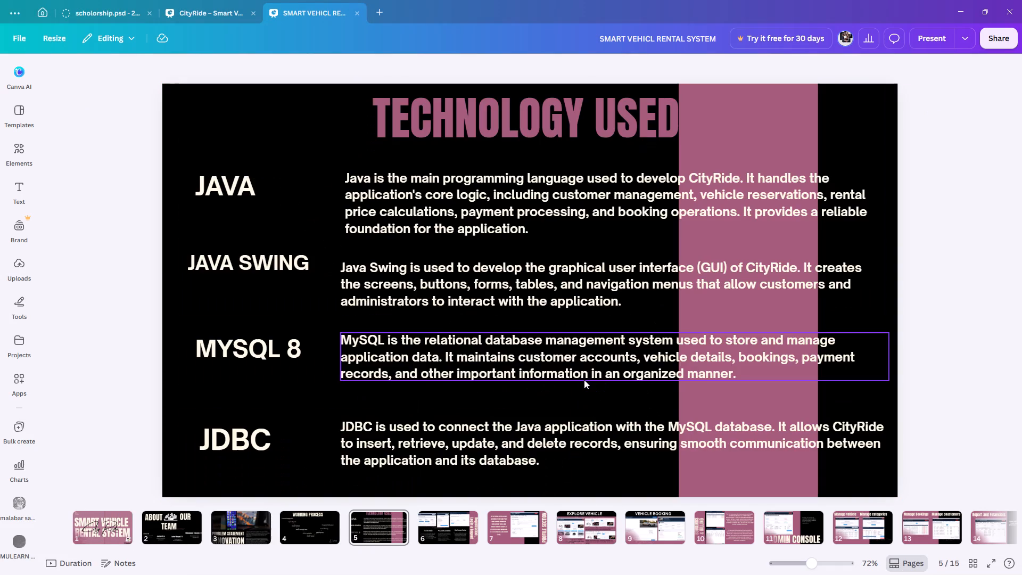
pyautogui.scroll(-2, 584, 380)
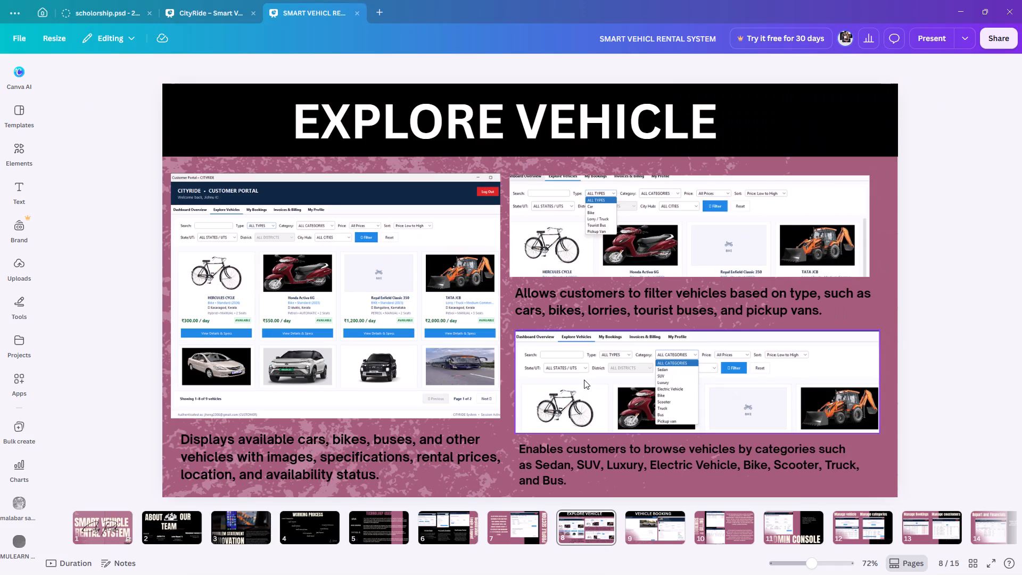
pyautogui.scroll(-2, 584, 380)
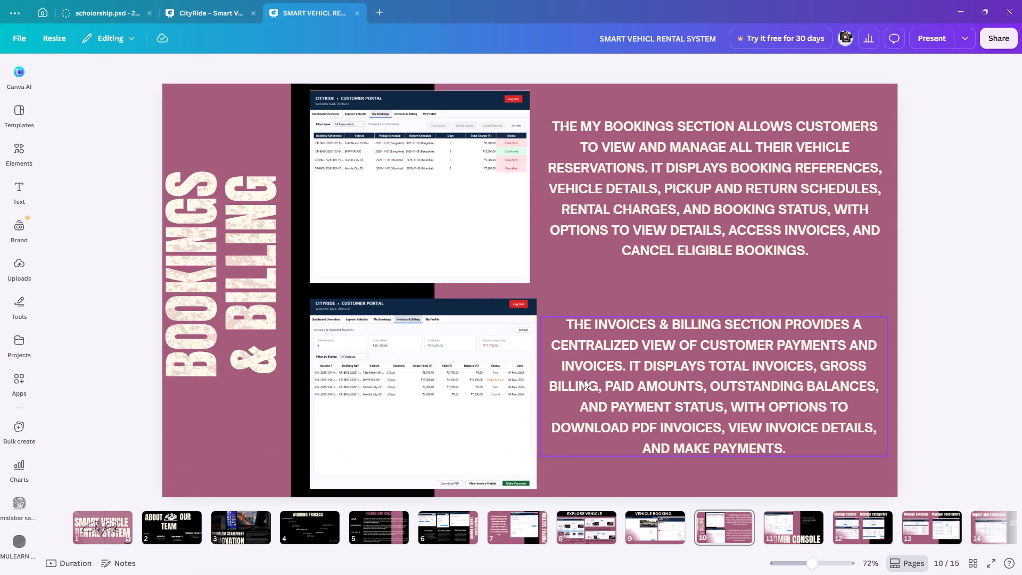
pyautogui.scroll(-7, 584, 380)
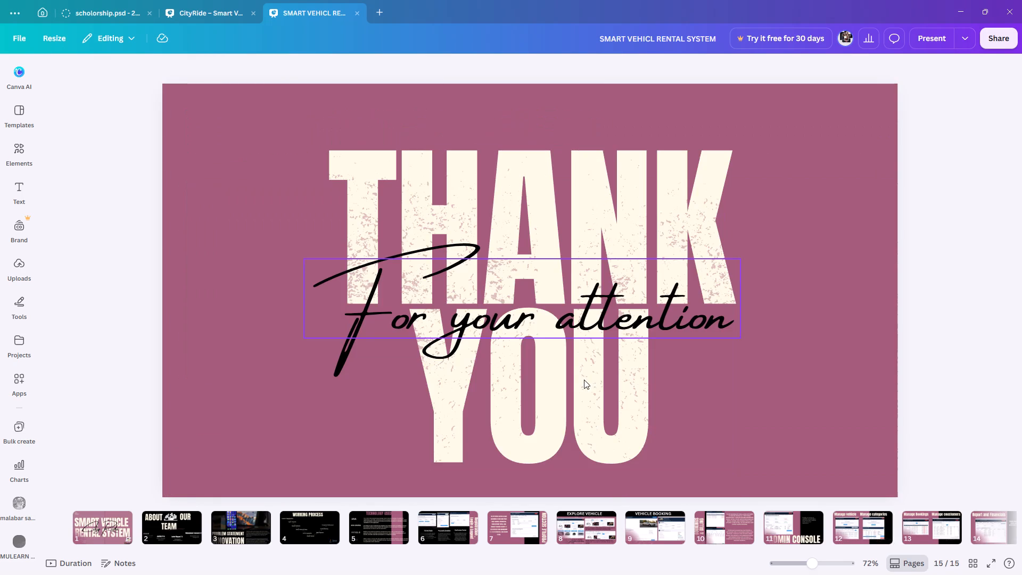
pyautogui.scroll(-3, 584, 380)
pyautogui.scroll(10, 584, 380)
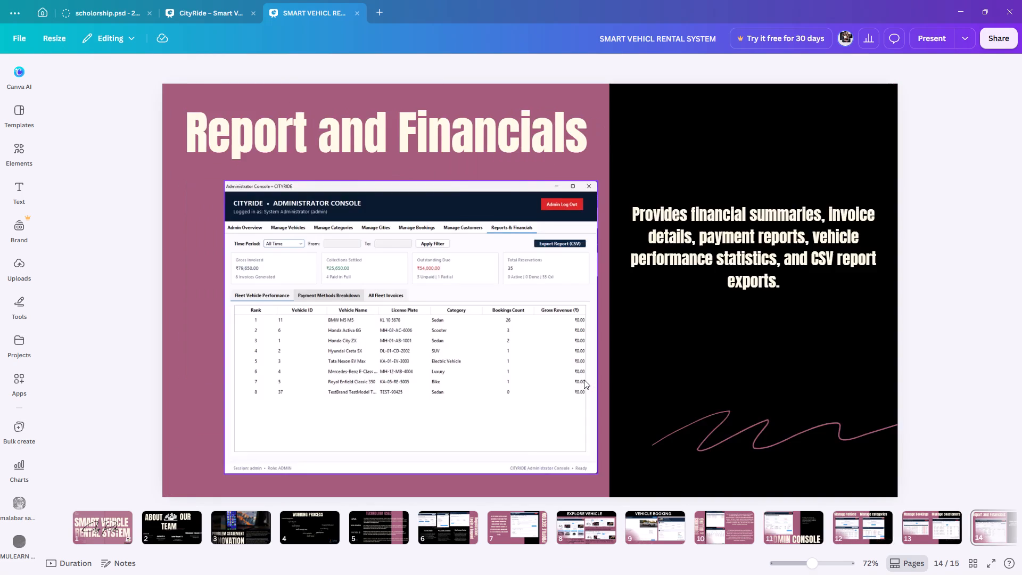
pyautogui.scroll(2, 584, 380)
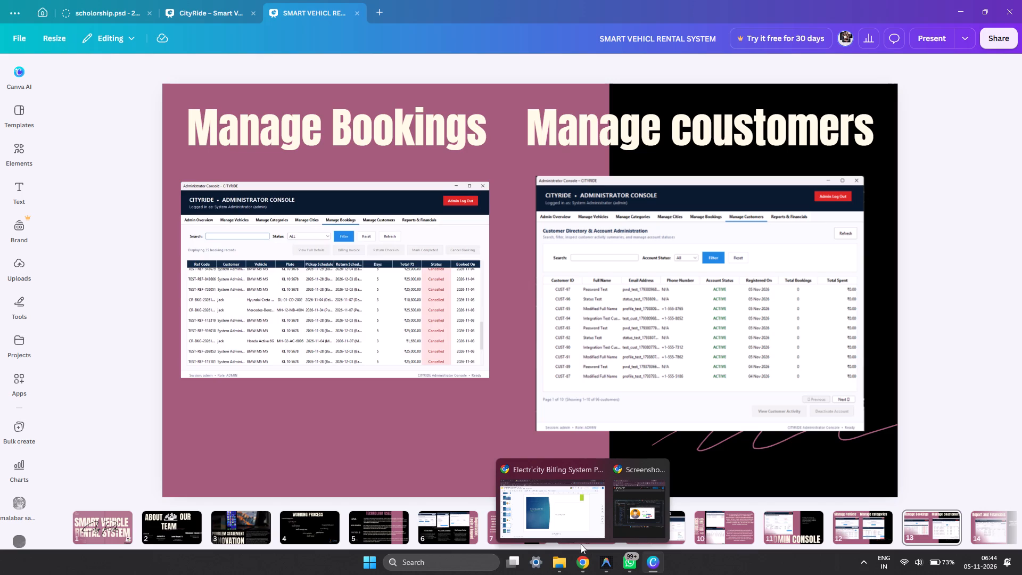
pyautogui.click(459, 442)
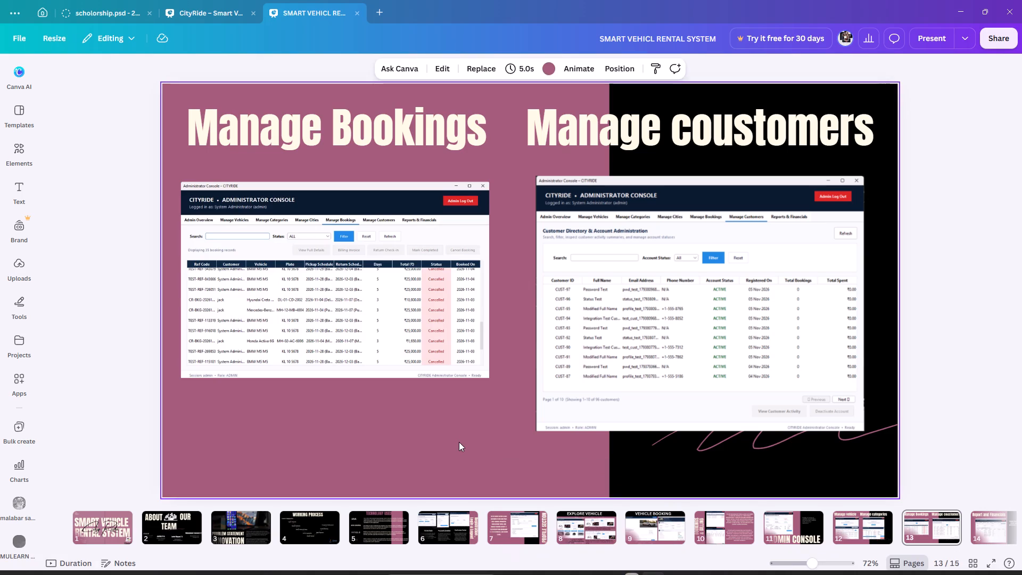
# Present the Canva design from the Manage Bookings page on to the closing thank-you page, and exit the presentation view.
pyautogui.click(927, 31)
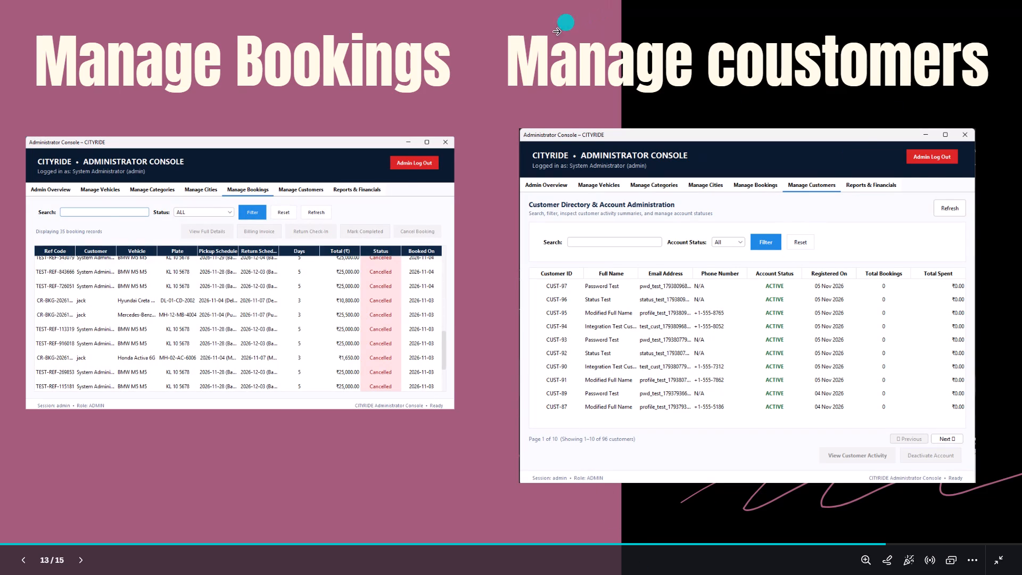
pyautogui.click(402, 195)
pyautogui.click(408, 199)
pyautogui.click(408, 199)
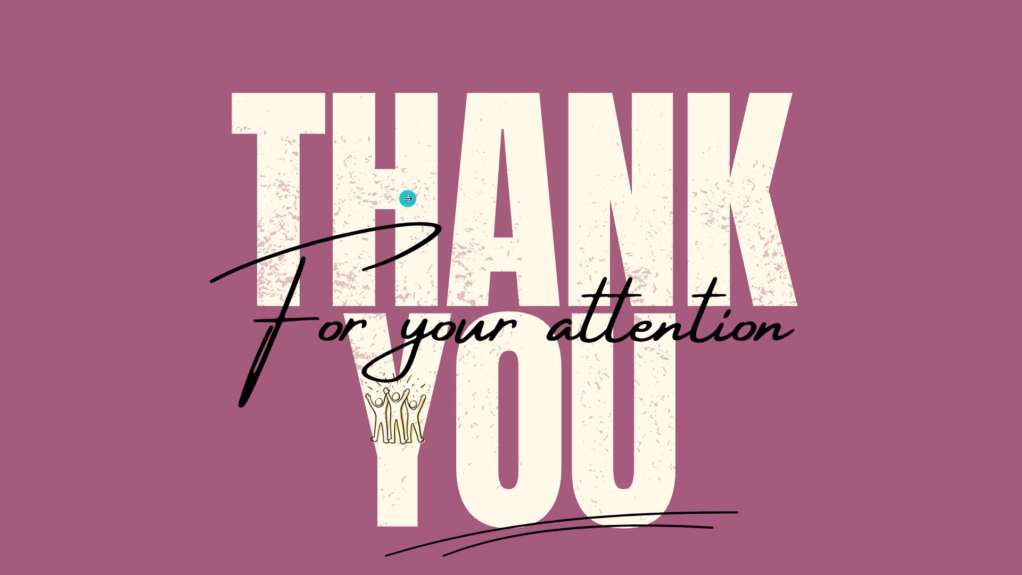
pyautogui.doubleClick(538, 206)
pyautogui.hotkey('ctrl', 'z')
pyautogui.press('Escape')
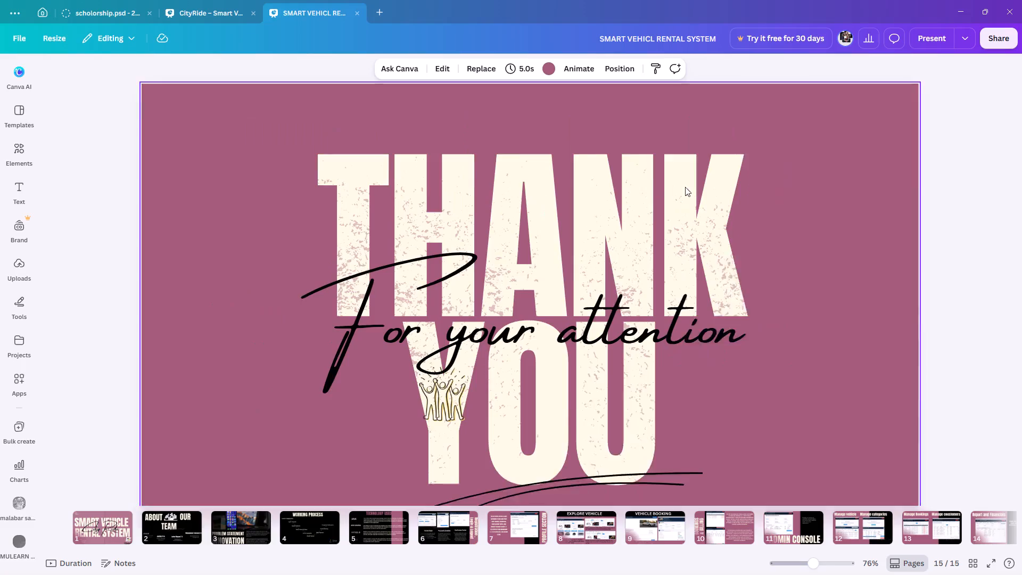
# Minimize Canva and return to the Electricity Billing System presentation in Chrome.
pyautogui.click(954, 1)
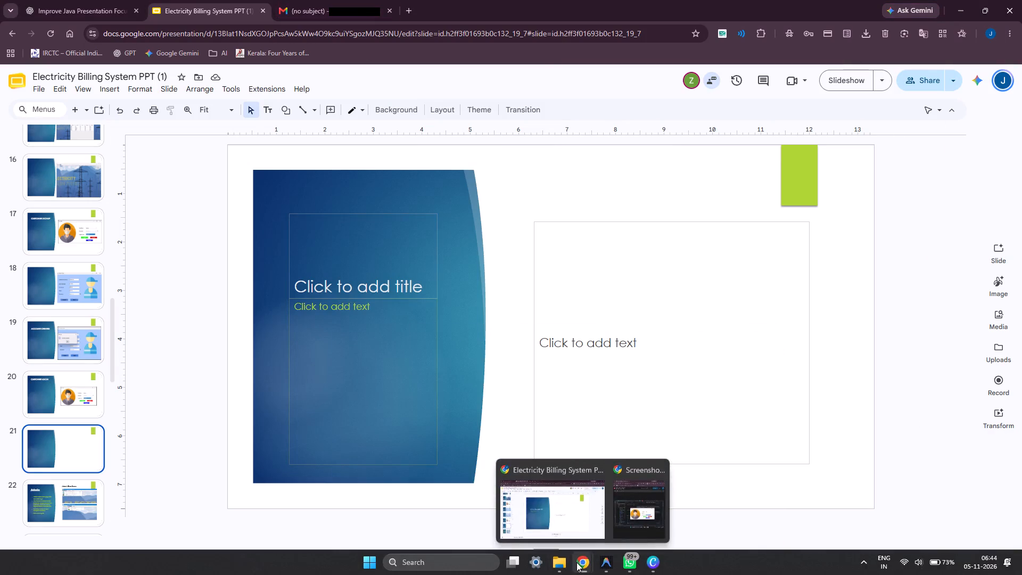
pyautogui.click(558, 515)
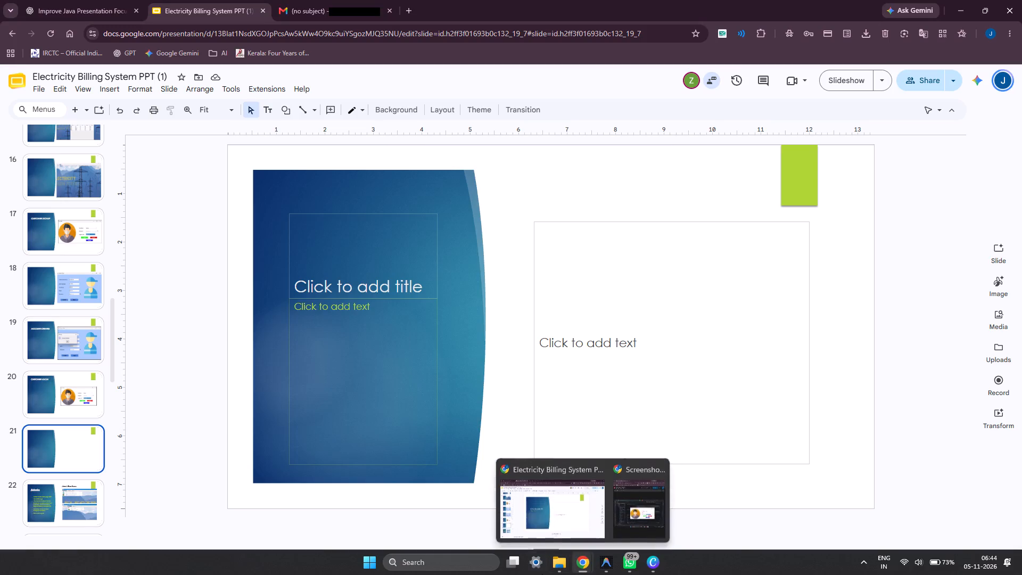
pyautogui.click(541, 572)
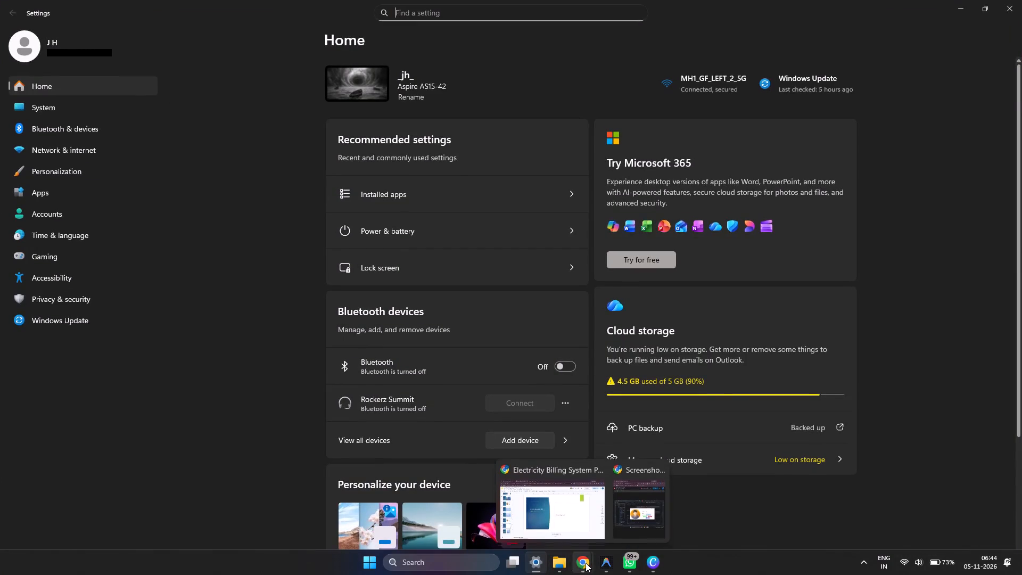
# Close the Settings window and the Drive preview of Screenshot (76).png, leaving the Electricity Billing System presentation in view.
pyautogui.click(629, 512)
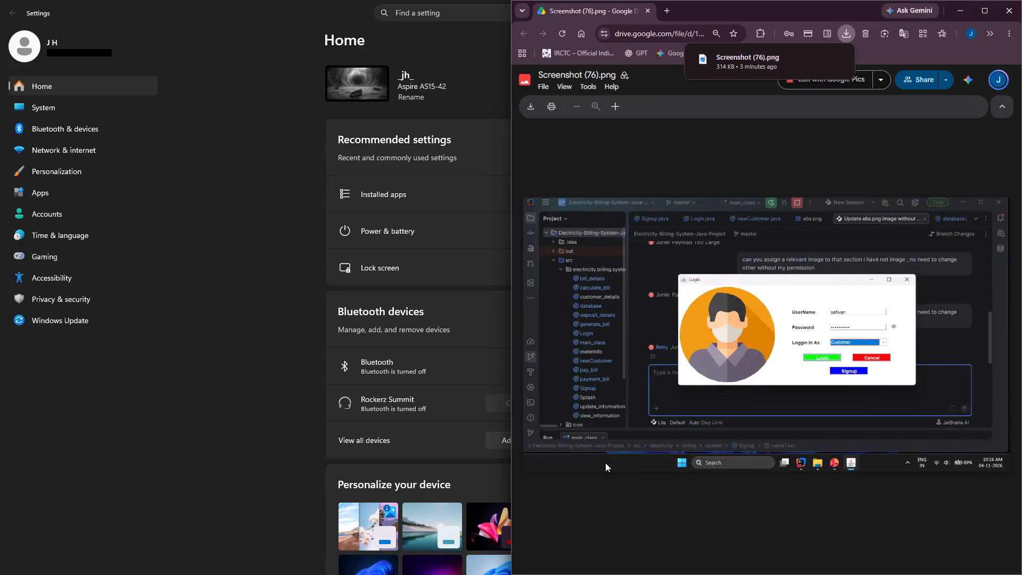
pyautogui.click(355, 16)
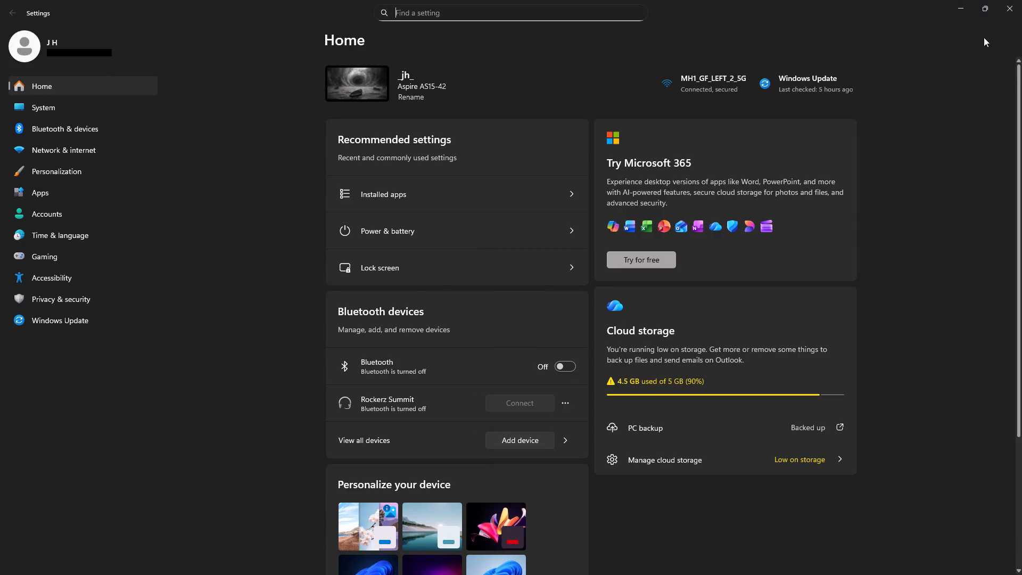
pyautogui.click(1002, 0)
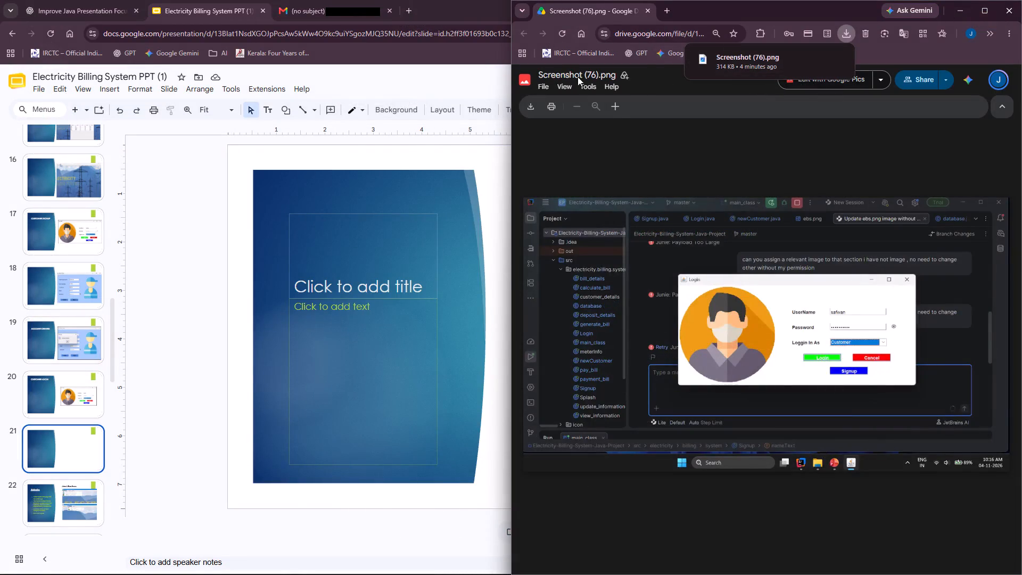
pyautogui.click(530, 35)
pyautogui.click(648, 7)
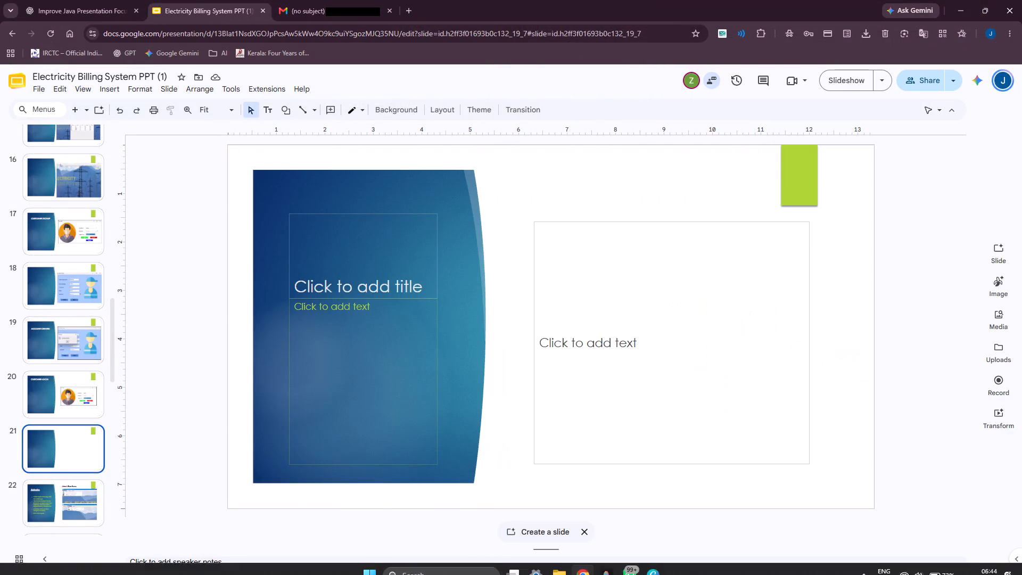
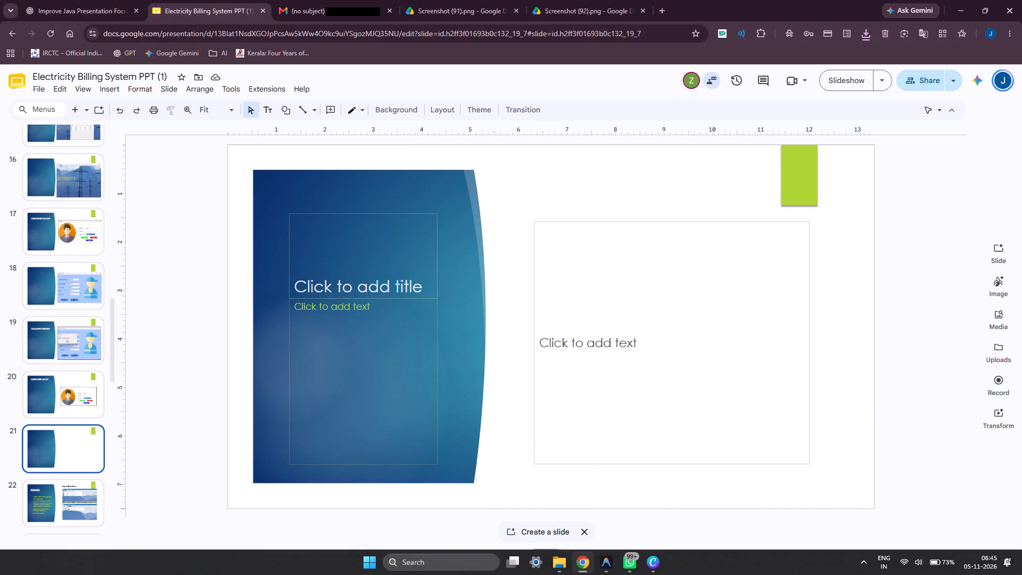
# Refresh the Downloads folder in File Explorer and insert Screenshot (91).png and Screenshot (92).png from it onto empty slide 21.
pyautogui.click(555, 563)
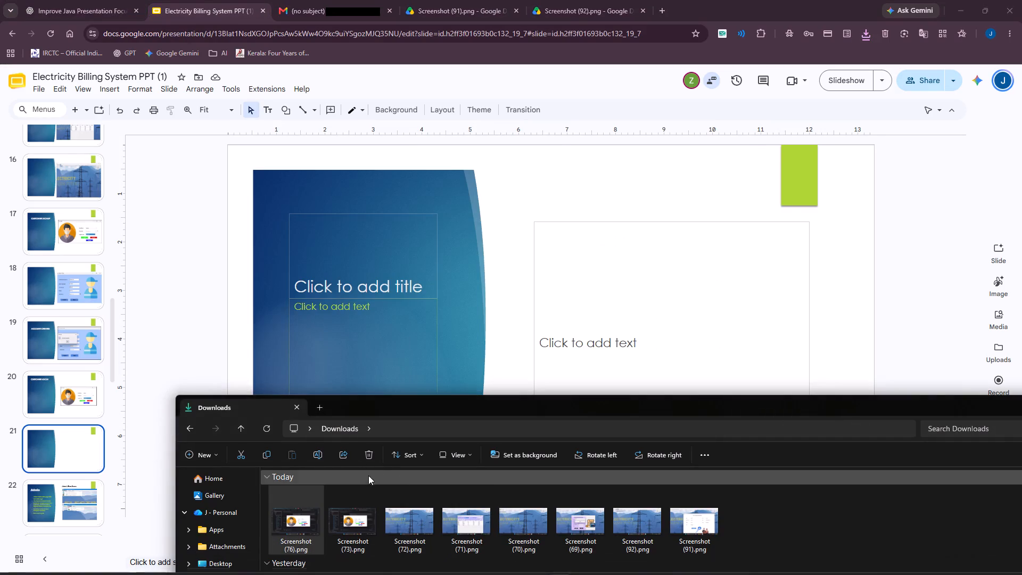
pyautogui.click(265, 429)
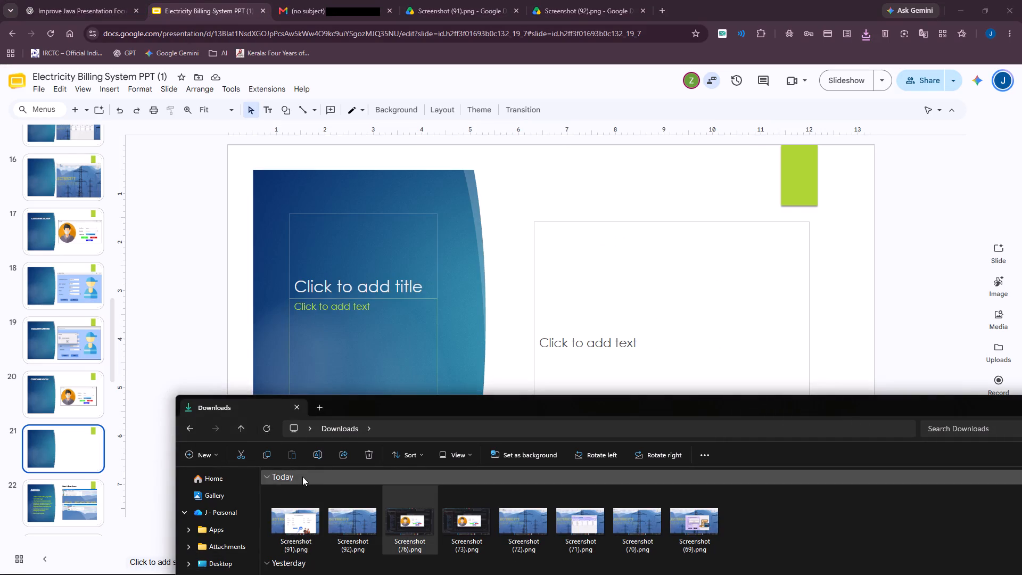
pyautogui.moveTo(357, 557); pyautogui.dragTo(320, 539)
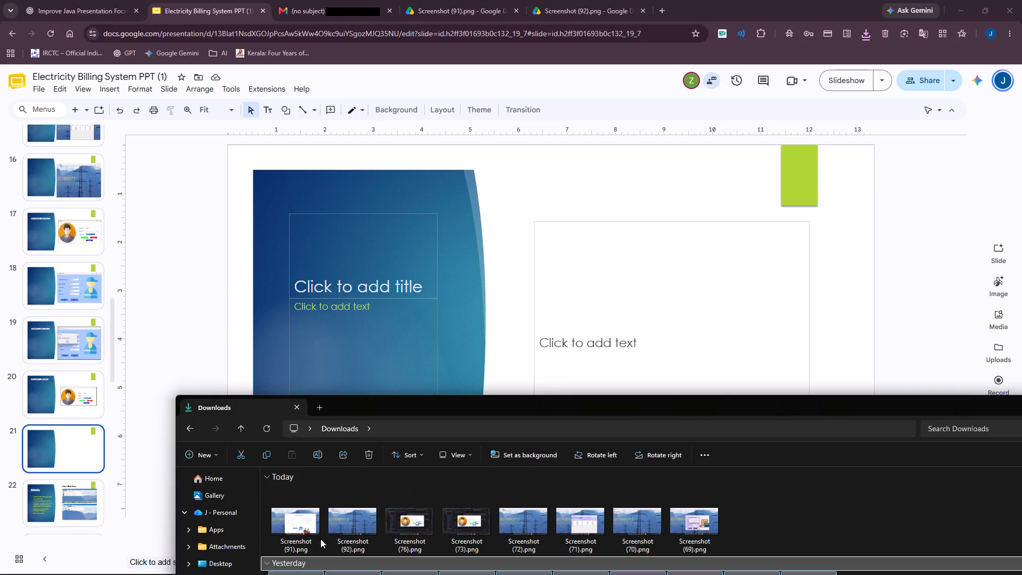
pyautogui.moveTo(320, 539); pyautogui.dragTo(310, 522)
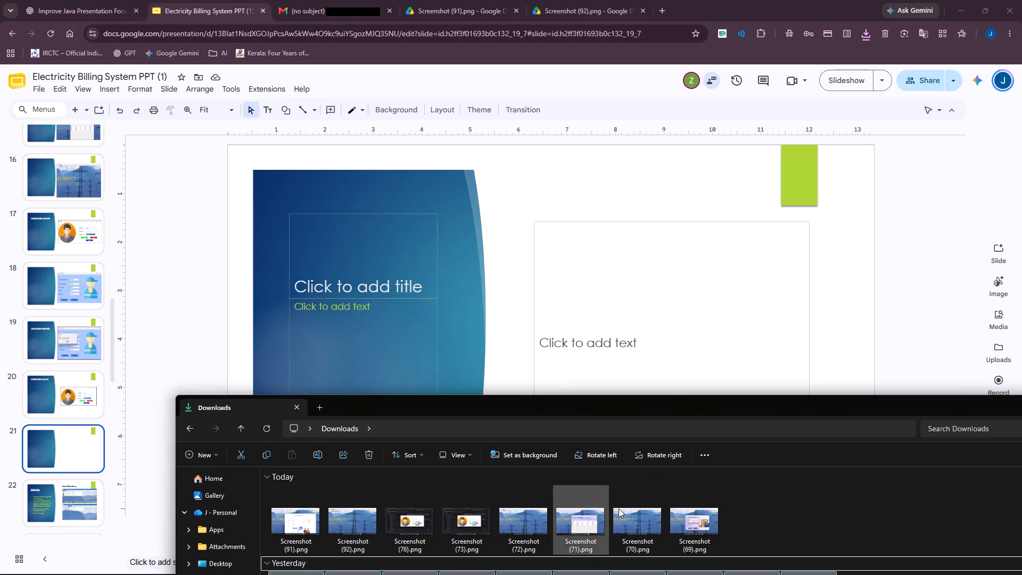
pyautogui.click(795, 478)
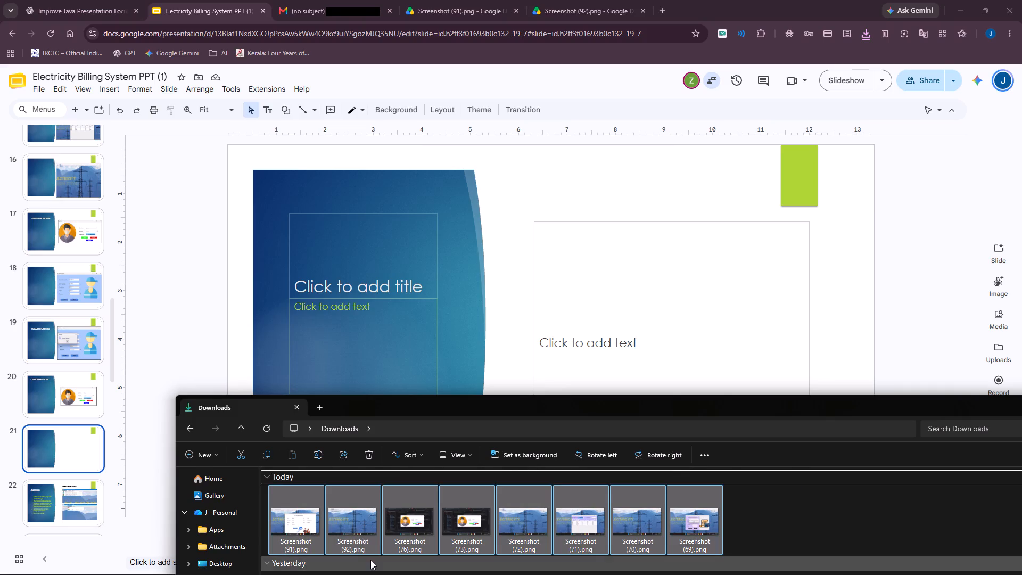
pyautogui.click(370, 560)
pyautogui.moveTo(472, 411); pyautogui.dragTo(463, 375)
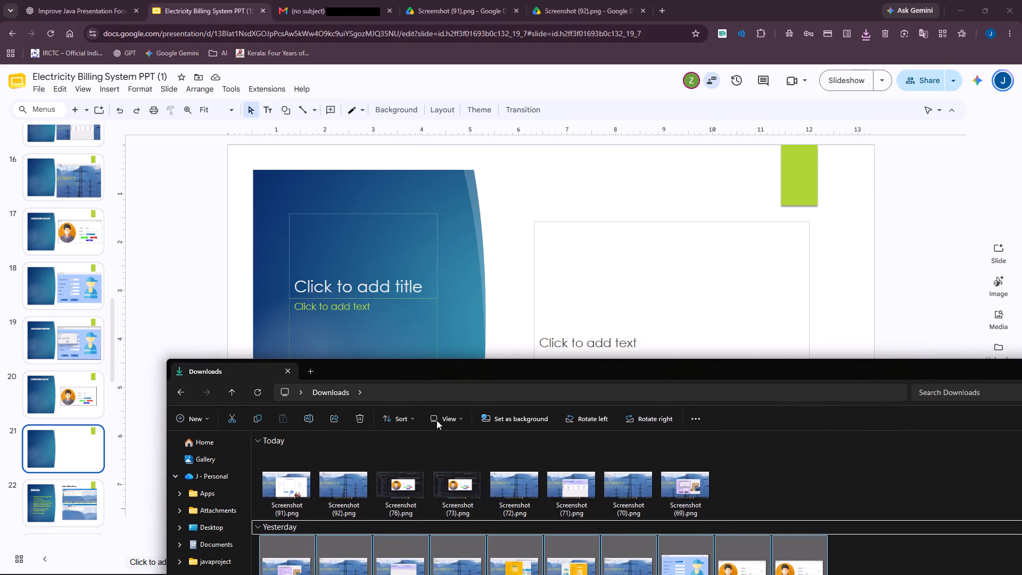
pyautogui.moveTo(252, 479); pyautogui.dragTo(355, 488)
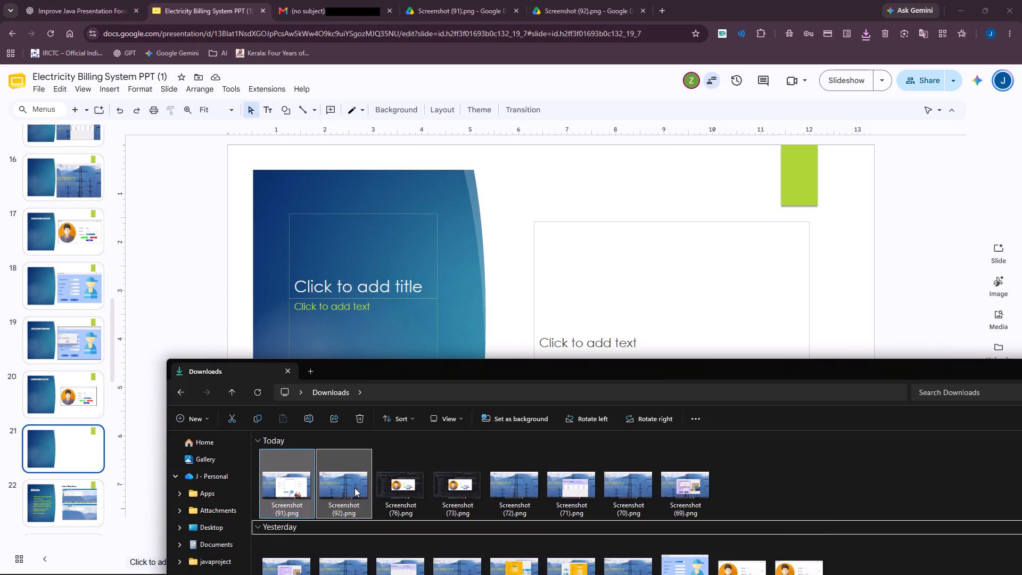
pyautogui.moveTo(350, 488); pyautogui.dragTo(564, 303)
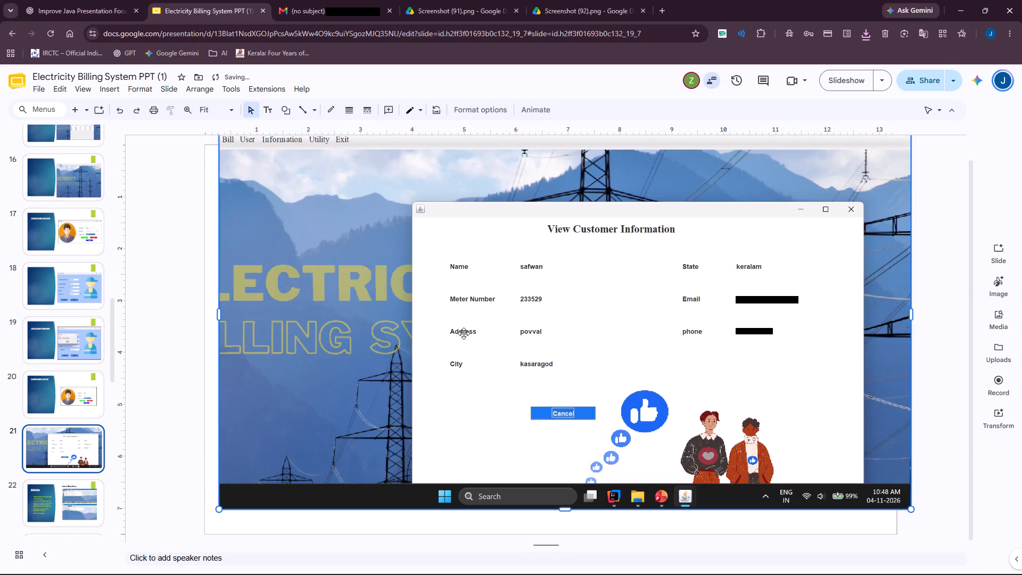
# Delete the View Customer Information screenshot from slide 21.
pyautogui.moveTo(508, 293); pyautogui.dragTo(410, 325)
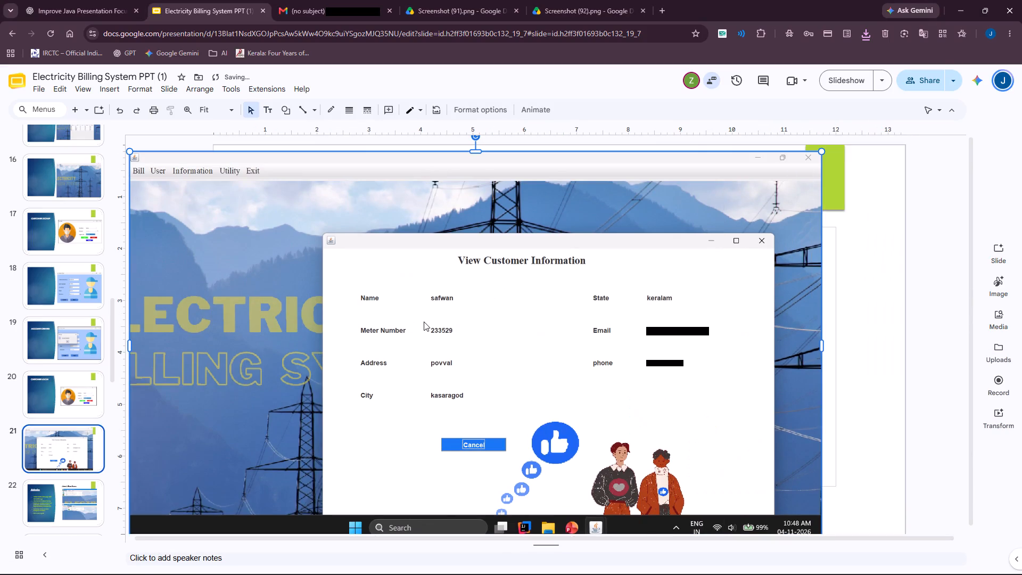
pyautogui.hotkey('ctrl', 'z')
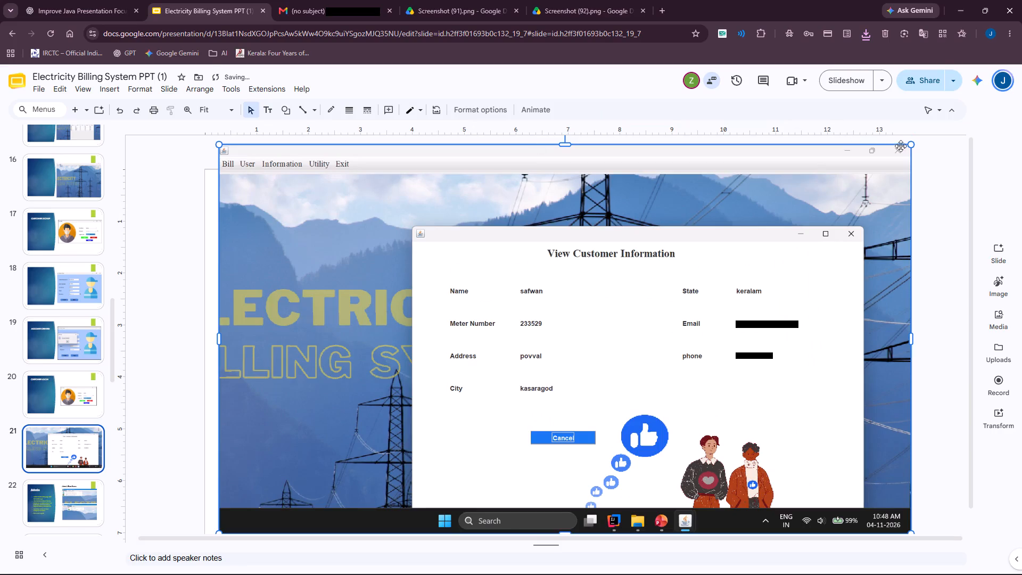
pyautogui.moveTo(910, 146); pyautogui.dragTo(705, 276)
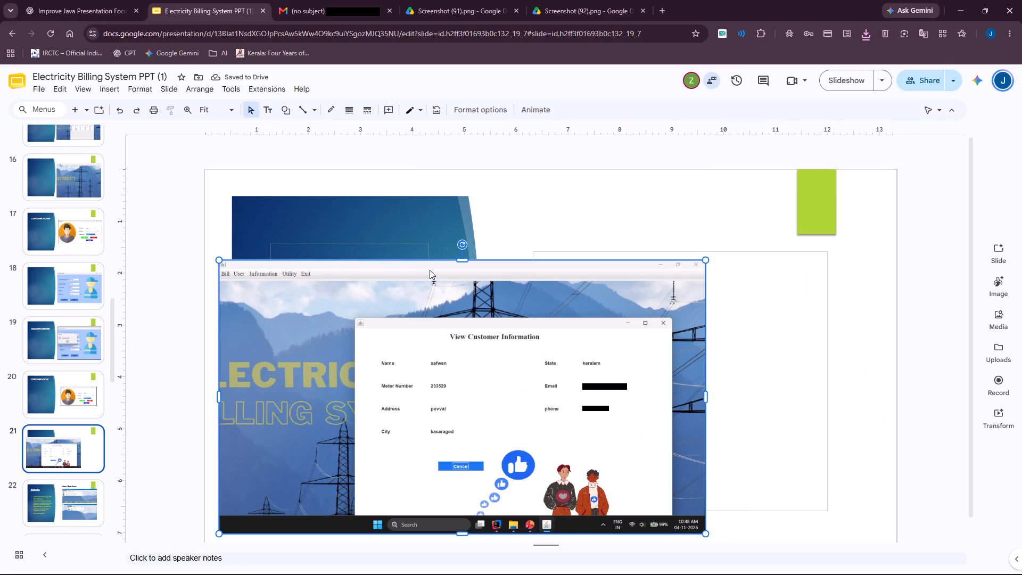
pyautogui.press('Delete')
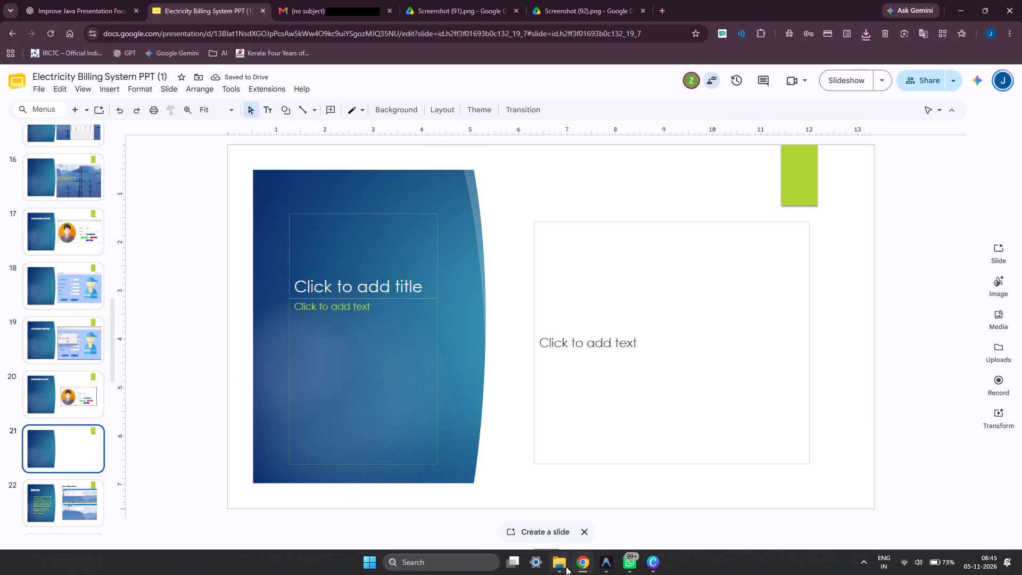
# Switch to the Downloads folder in File Explorer and insert Screenshot (92).png into slide 21.
pyautogui.click(554, 566)
pyautogui.click(337, 485)
pyautogui.moveTo(337, 485); pyautogui.dragTo(505, 288)
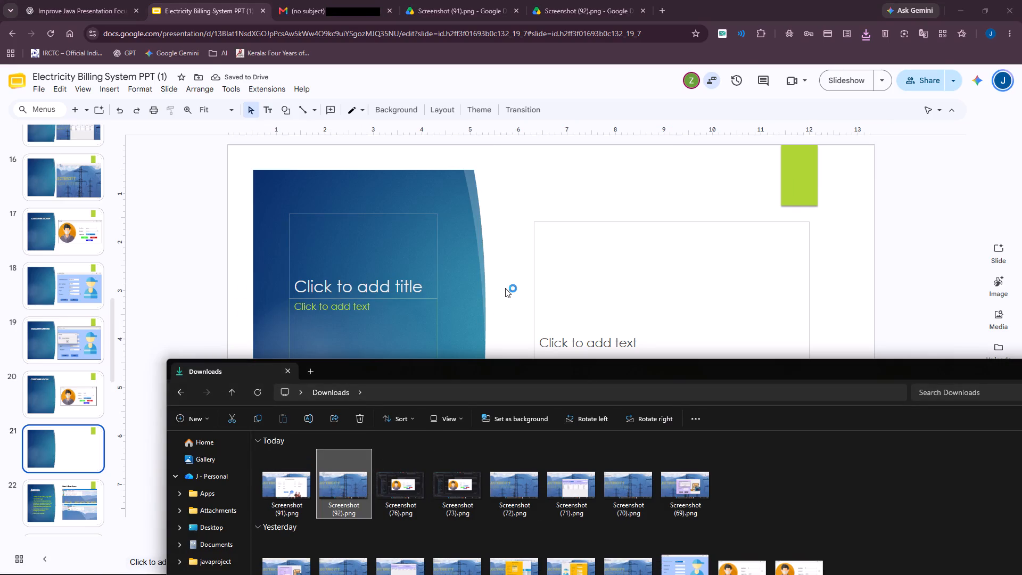
pyautogui.moveTo(505, 288); pyautogui.dragTo(509, 285)
pyautogui.click(754, 27)
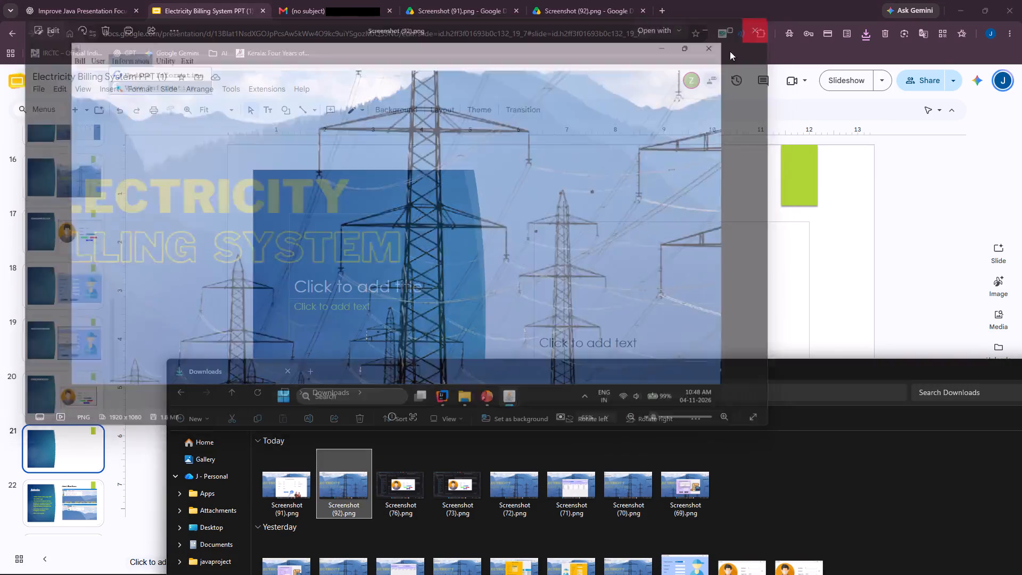
pyautogui.moveTo(349, 486); pyautogui.dragTo(603, 258)
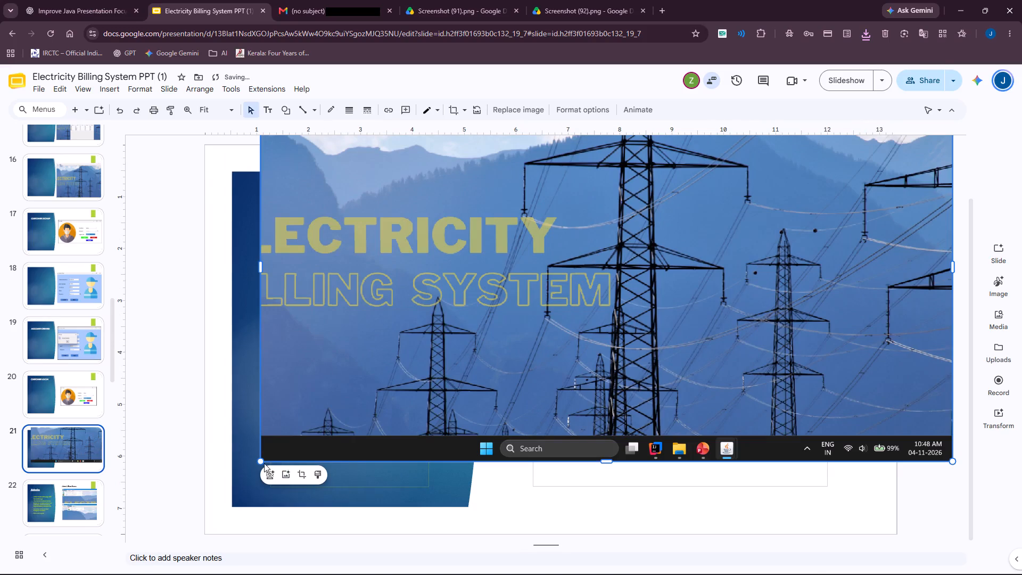
# Crop the inserted screenshot's bottom edge to cut off the Windows taskbar.
pyautogui.click(262, 463)
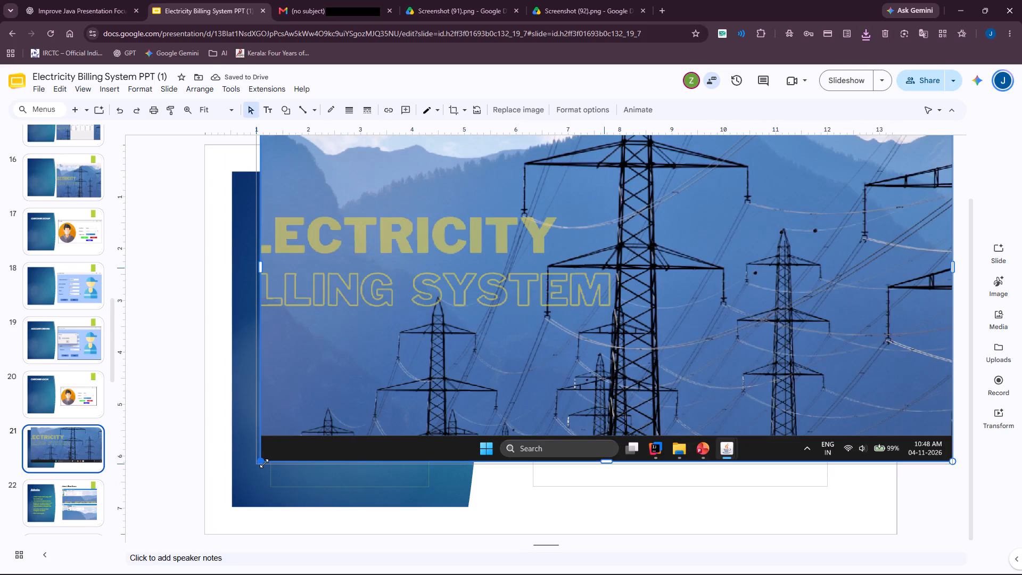
pyautogui.click(337, 481)
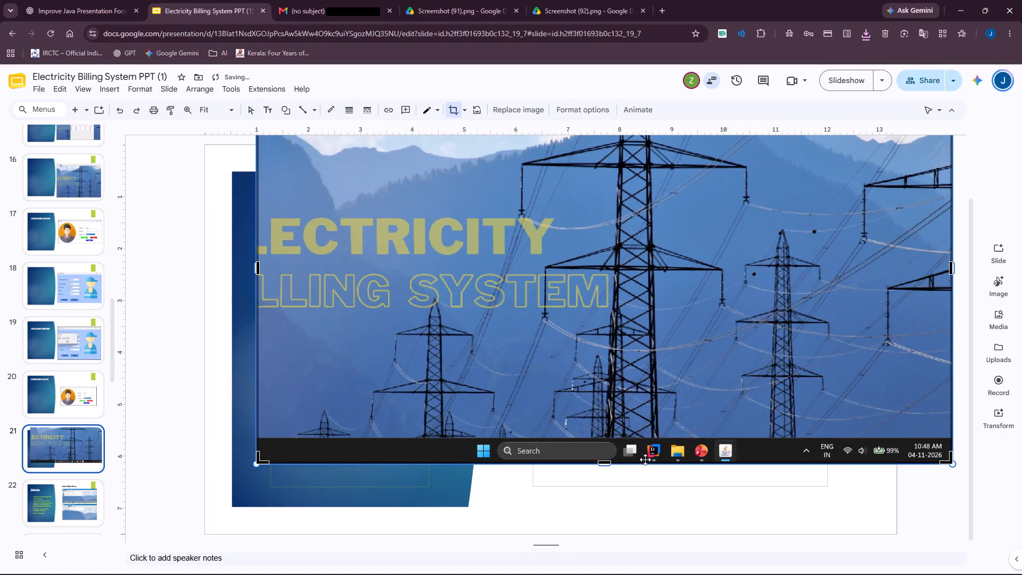
pyautogui.moveTo(608, 463); pyautogui.dragTo(595, 439)
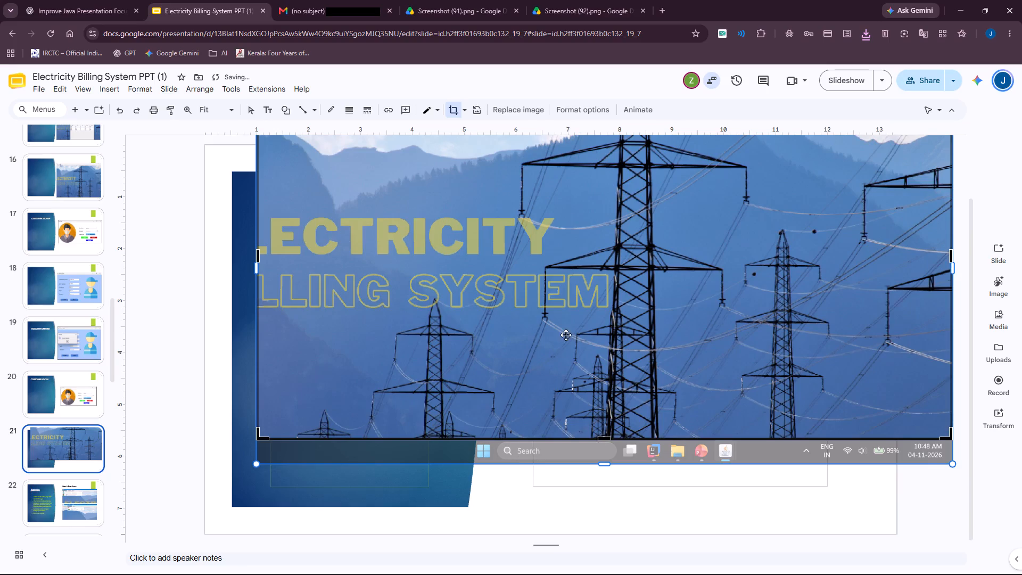
pyautogui.press('Return')
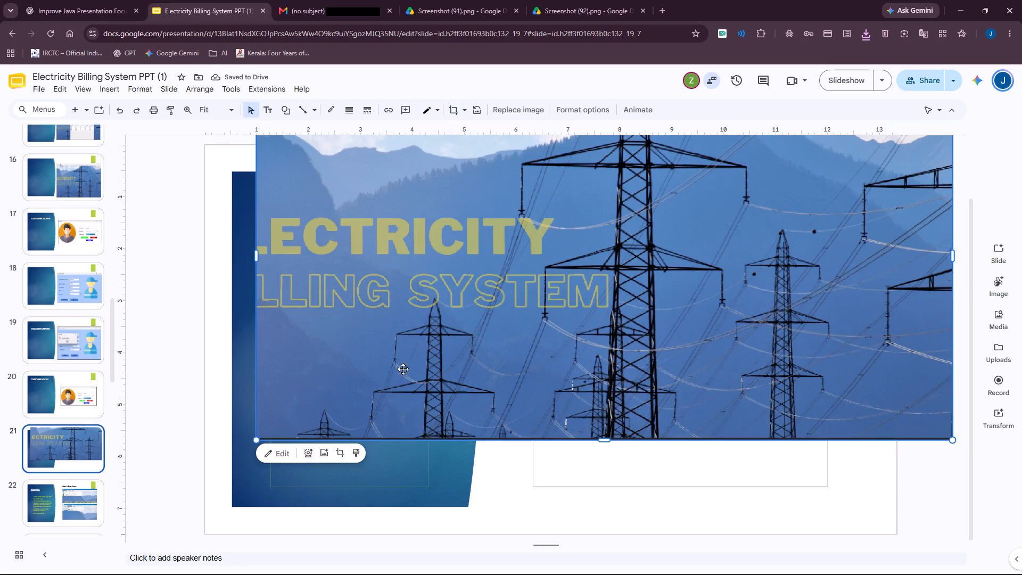
# Shrink the cropped screenshot and place it beside the blue title shape, in the upper part of slide 21.
pyautogui.scroll(11, 379, 292)
pyautogui.scroll(-2, 394, 273)
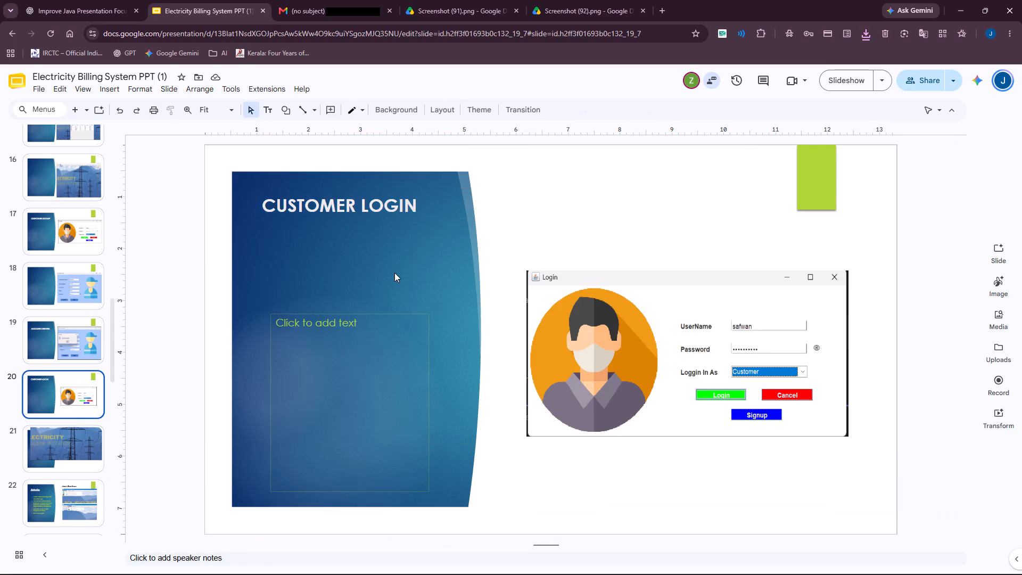
pyautogui.click(280, 180)
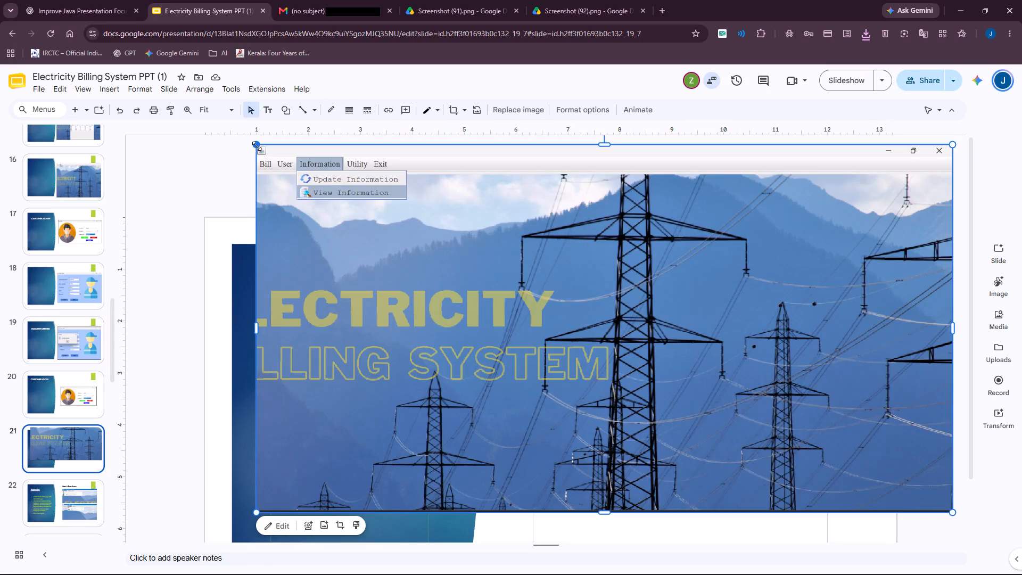
pyautogui.moveTo(257, 146); pyautogui.dragTo(566, 421)
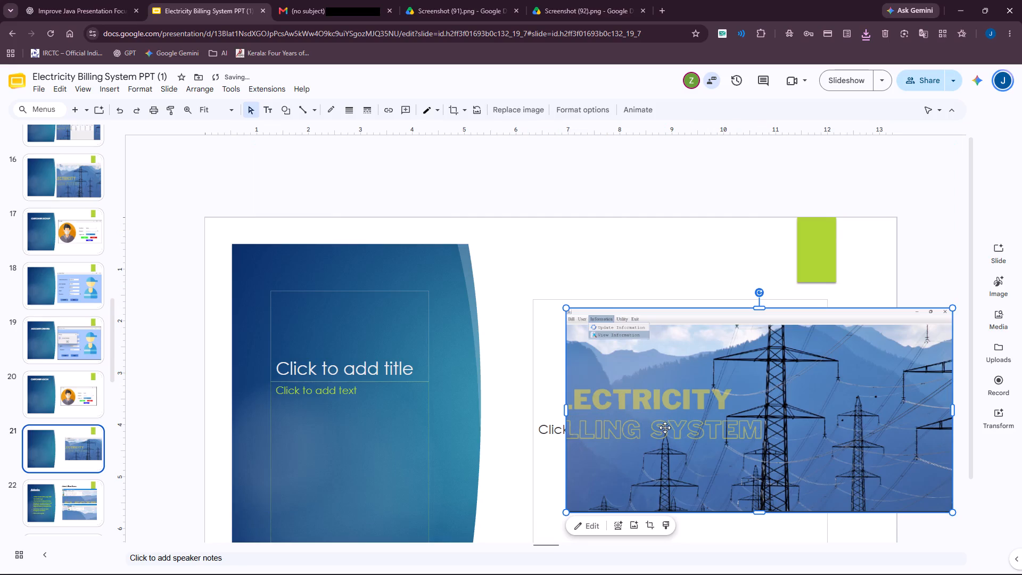
pyautogui.moveTo(674, 393); pyautogui.dragTo(613, 332)
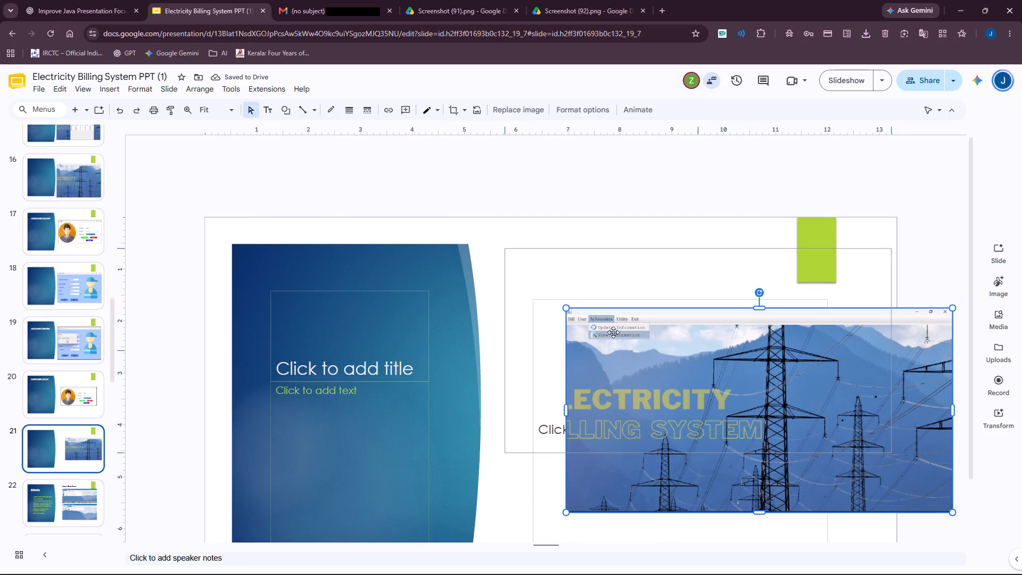
pyautogui.moveTo(613, 332); pyautogui.dragTo(610, 324)
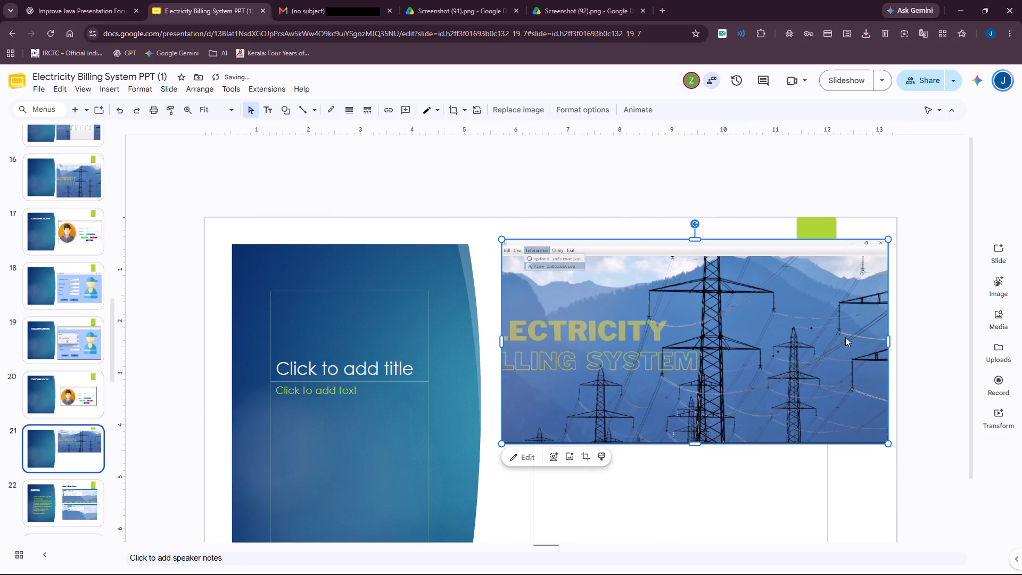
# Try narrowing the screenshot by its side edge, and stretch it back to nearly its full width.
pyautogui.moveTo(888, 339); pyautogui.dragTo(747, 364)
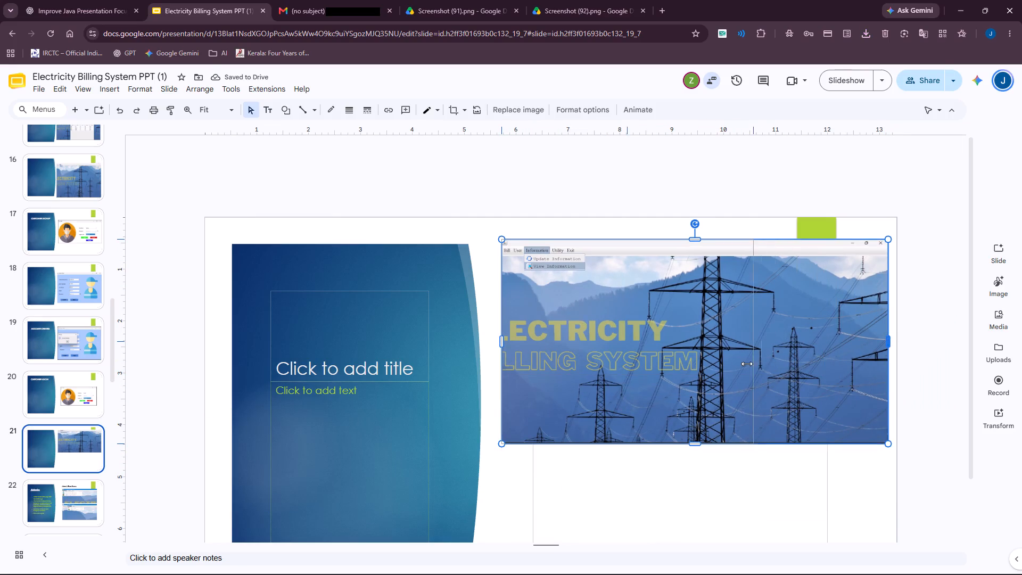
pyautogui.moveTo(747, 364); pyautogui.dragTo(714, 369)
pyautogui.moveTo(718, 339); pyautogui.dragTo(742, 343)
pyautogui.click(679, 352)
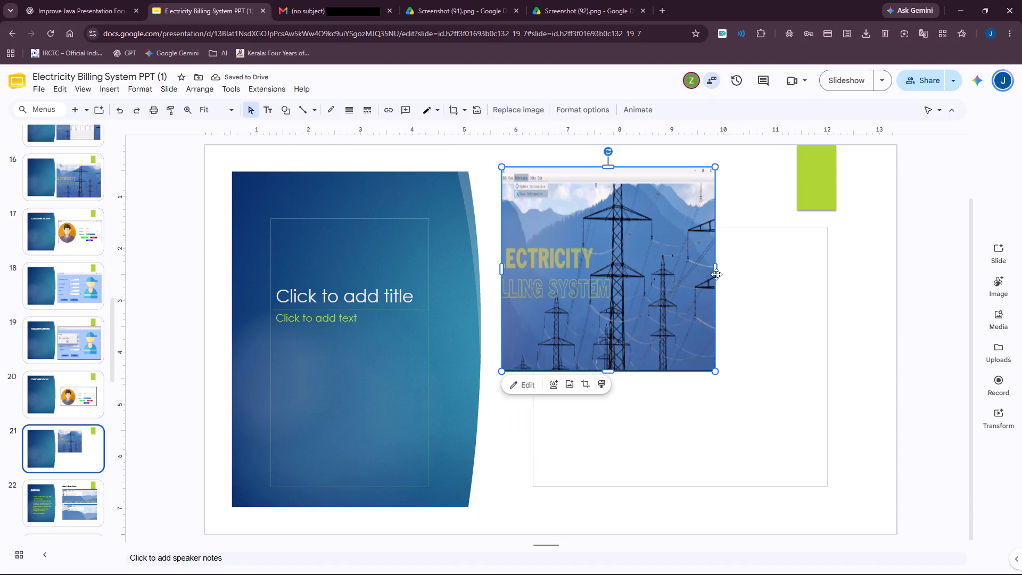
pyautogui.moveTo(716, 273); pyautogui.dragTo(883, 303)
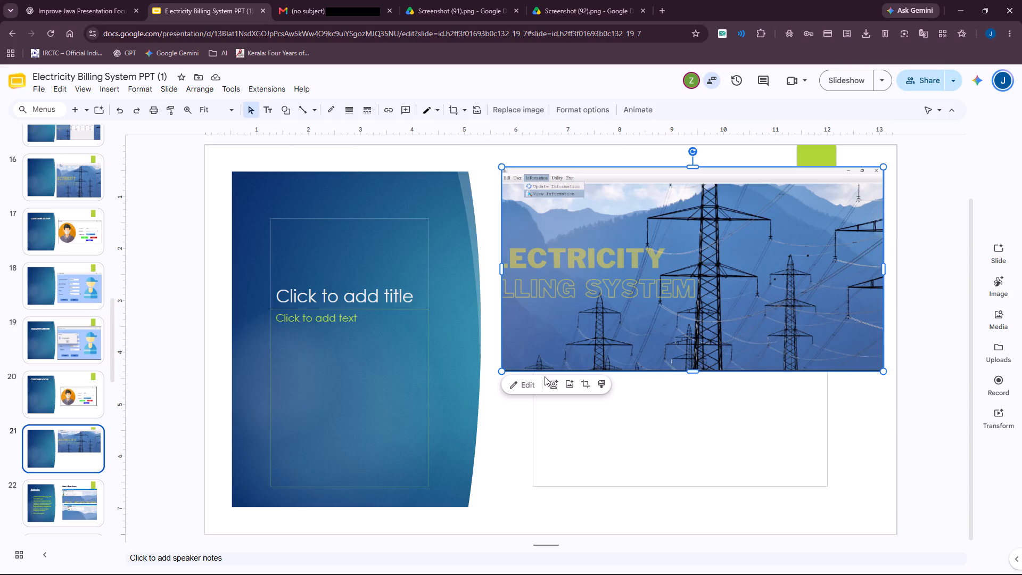
# Crop the screenshot's right side to just past the large central pylon, keeping the open Information menu and title.
pyautogui.click(586, 381)
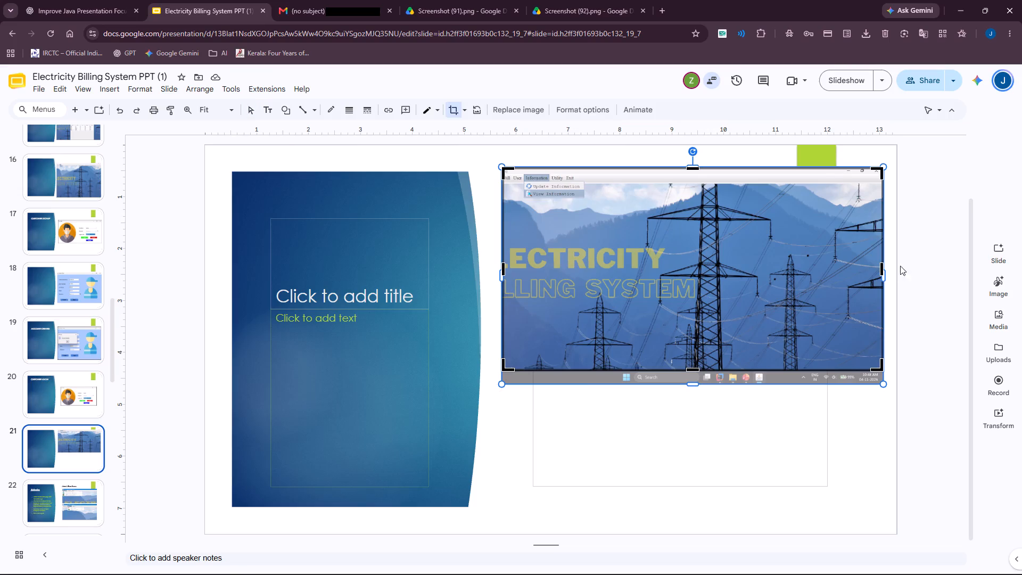
pyautogui.moveTo(879, 272); pyautogui.dragTo(863, 272)
pyautogui.moveTo(829, 278); pyautogui.dragTo(843, 276)
pyautogui.moveTo(882, 268); pyautogui.dragTo(768, 283)
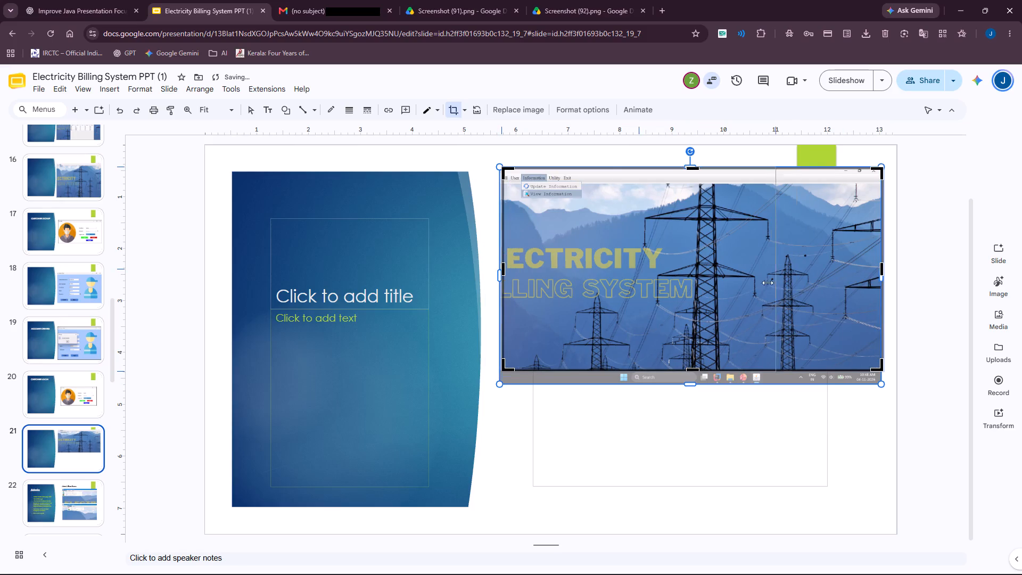
pyautogui.moveTo(768, 283); pyautogui.dragTo(710, 291)
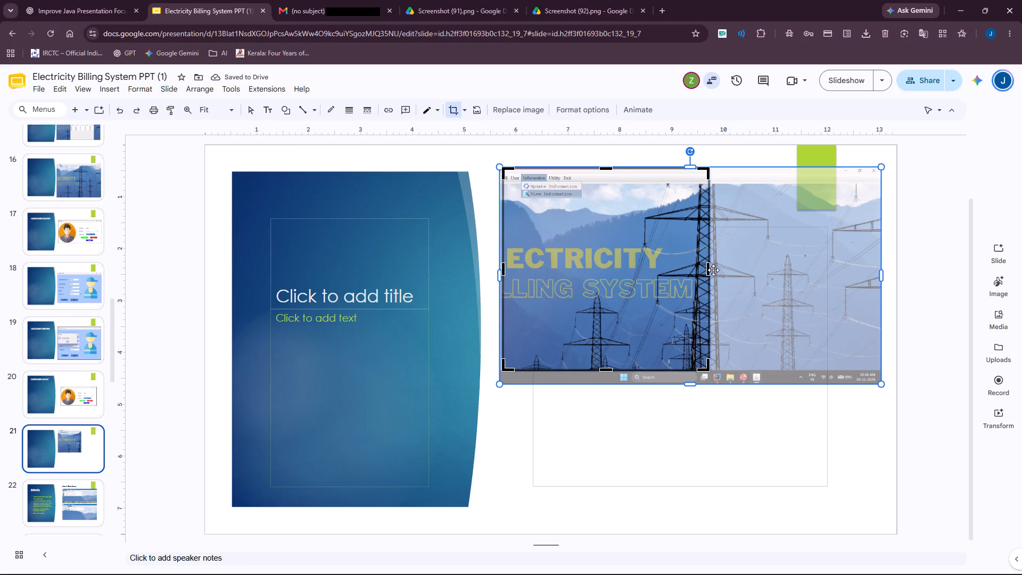
pyautogui.moveTo(708, 272); pyautogui.dragTo(767, 278)
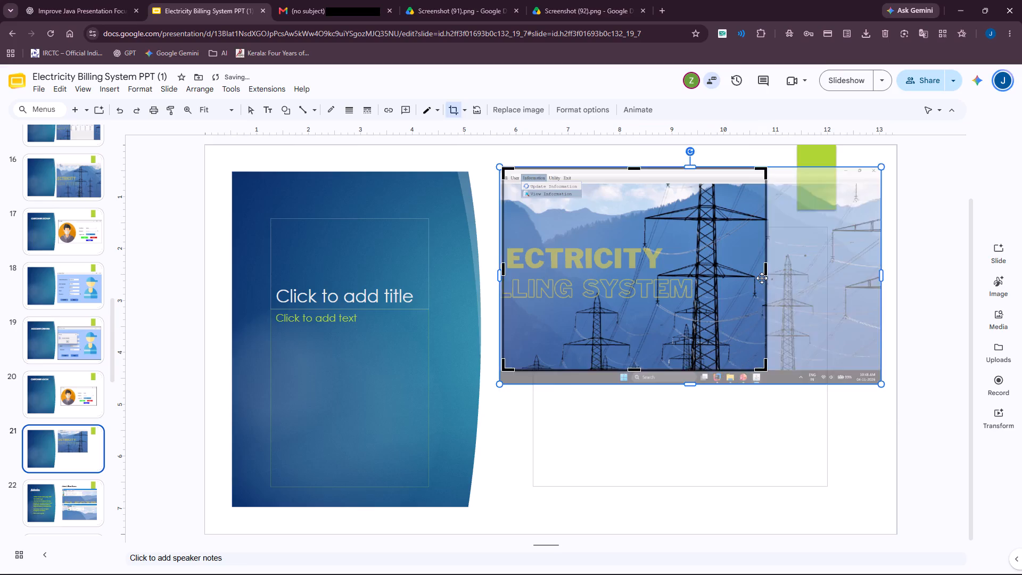
pyautogui.press('Return')
# Delete the empty content placeholder behind the screenshot on slide 21.
pyautogui.click(666, 486)
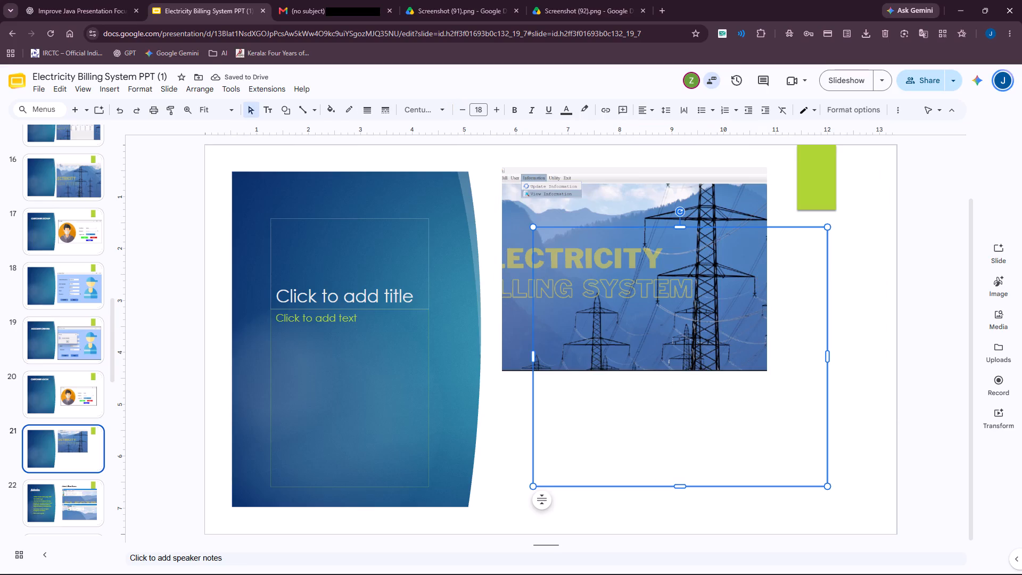
pyautogui.press('Delete')
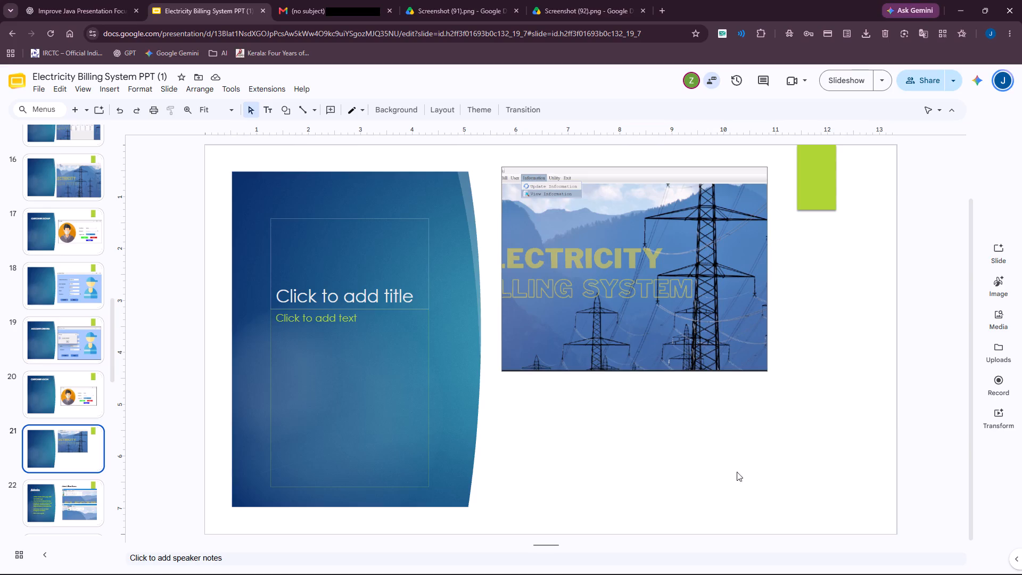
# Minimize Chrome to bring the Downloads folder window into view.
pyautogui.click(714, 574)
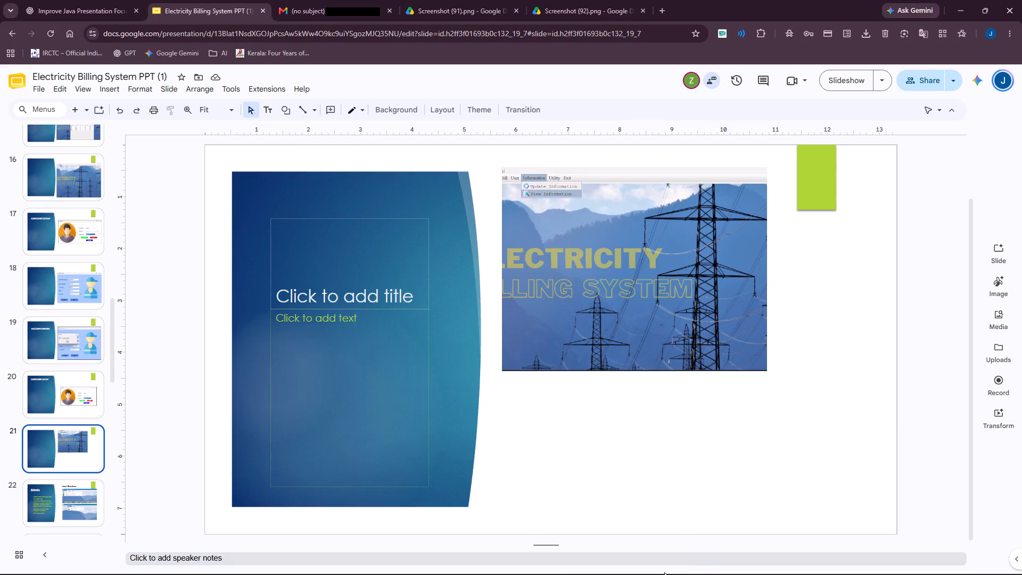
pyautogui.click(956, 6)
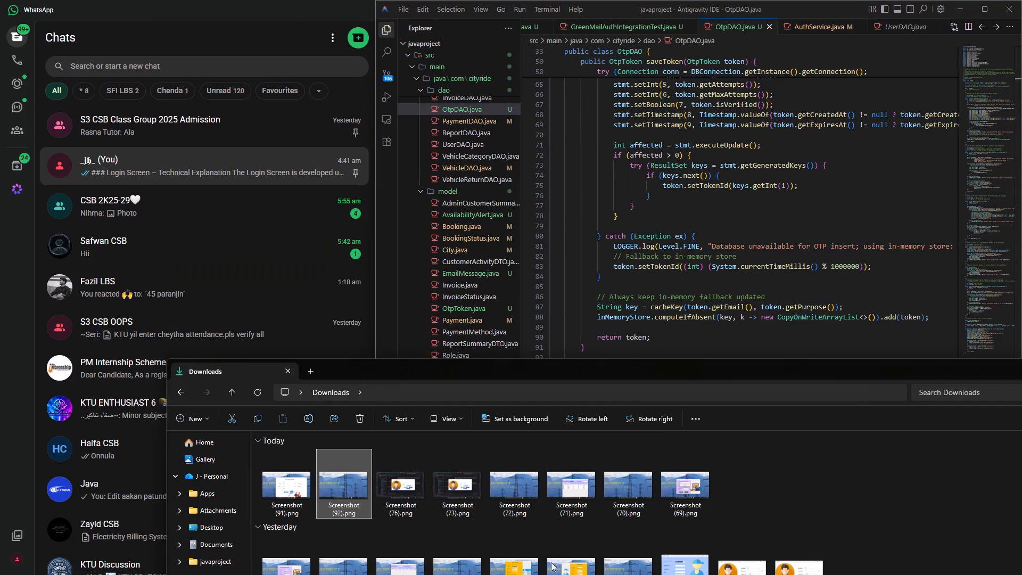
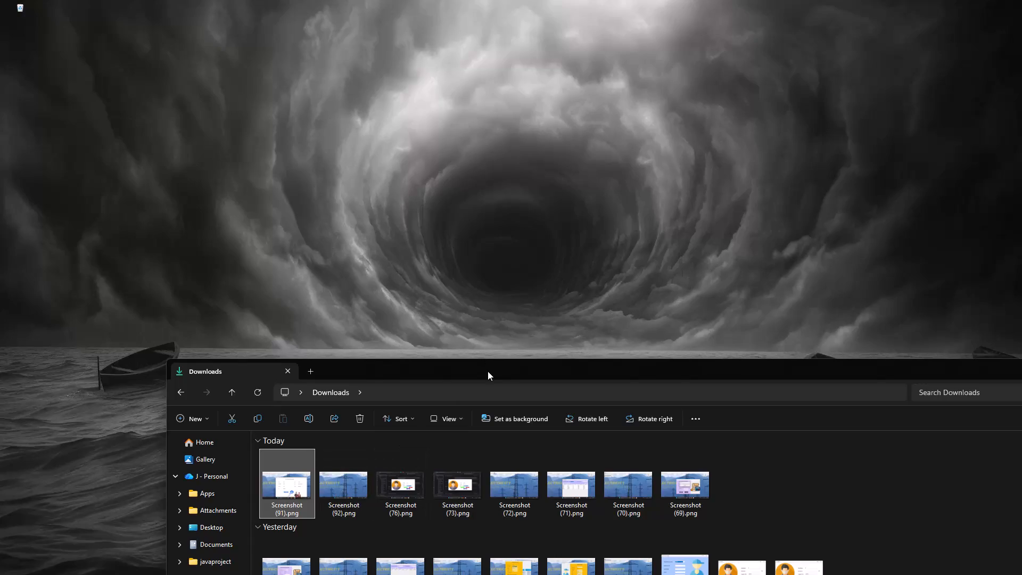
# Place the Downloads window beside the presentation, insert Screenshot (91).png from it onto slide 21, and maximize the presentation again.
pyautogui.moveTo(488, 371); pyautogui.dragTo(0, 336)
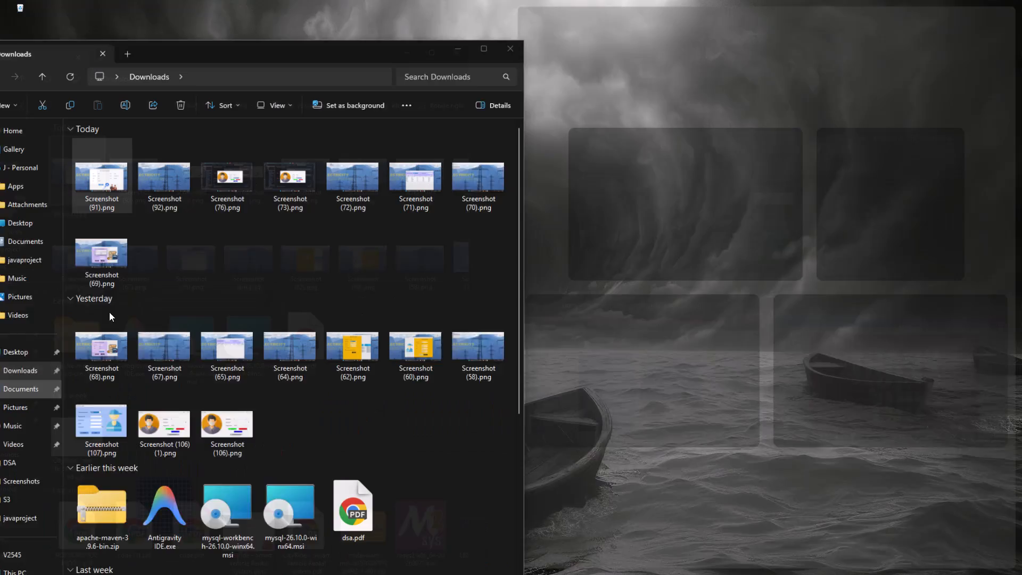
pyautogui.click(712, 377)
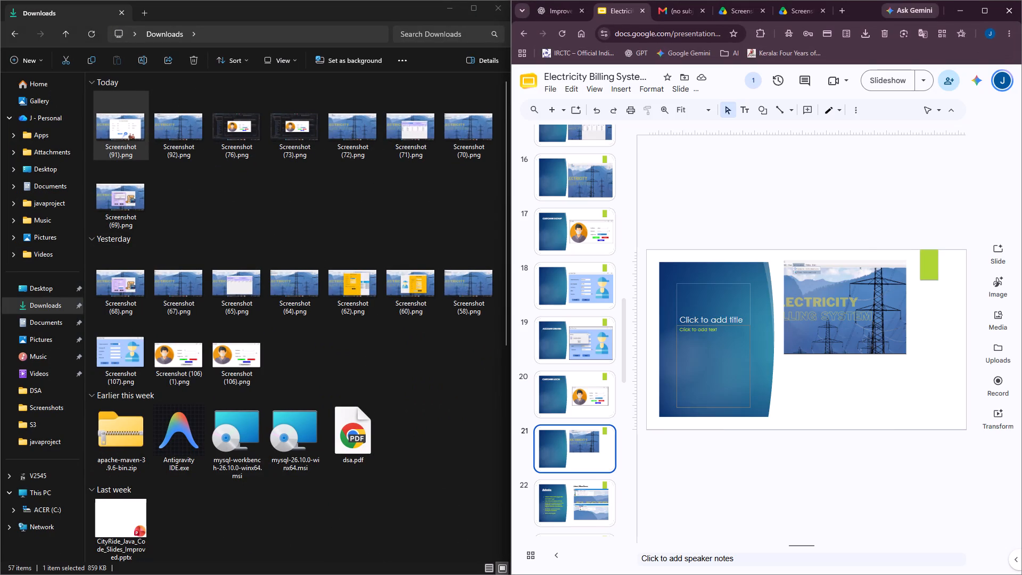
pyautogui.moveTo(121, 134); pyautogui.dragTo(177, 150)
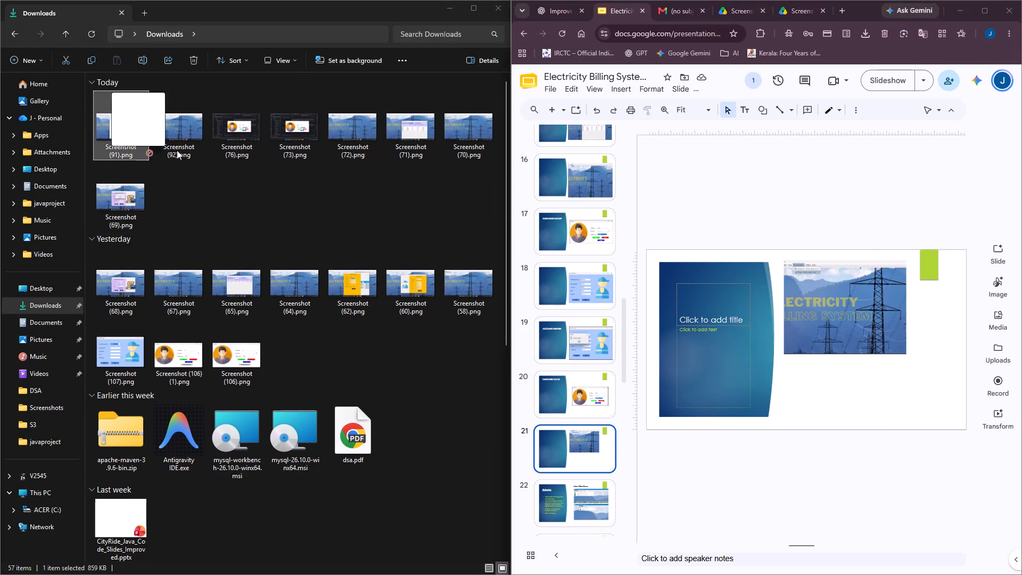
pyautogui.moveTo(177, 150); pyautogui.dragTo(820, 356)
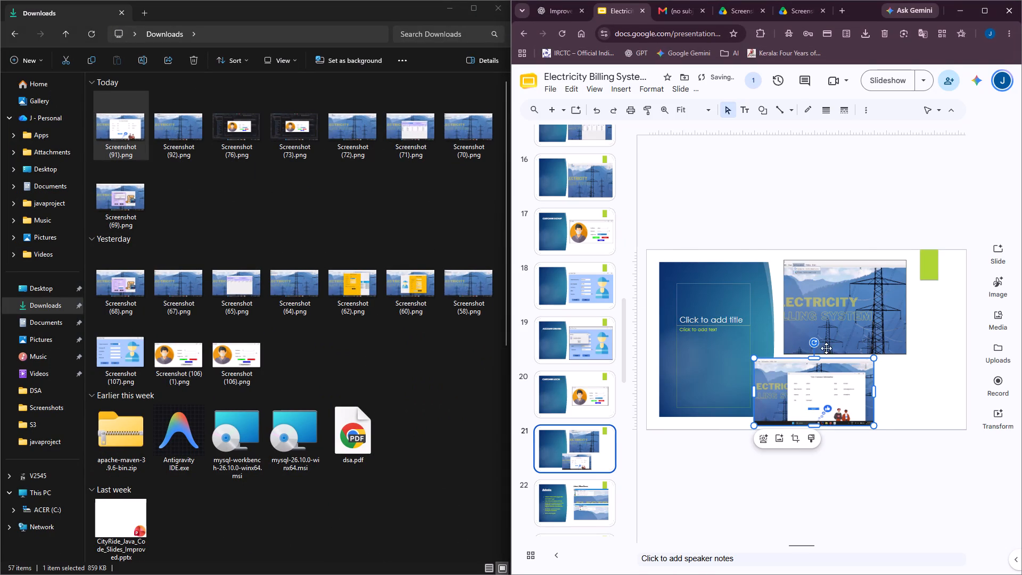
pyautogui.click(980, 6)
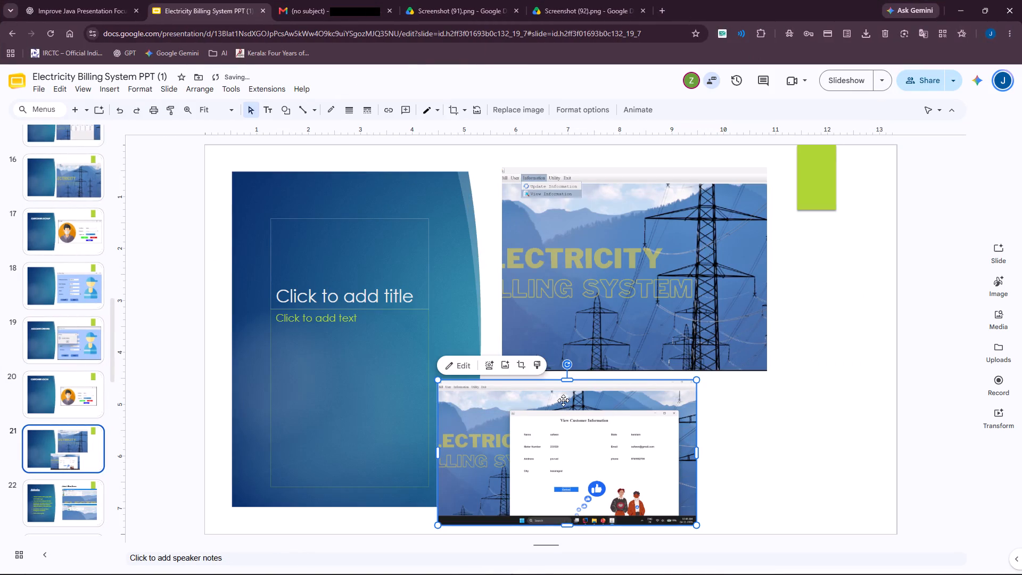
# Crop the View Customer Information screenshot to cut off the taskbar along its bottom and a thin strip of its right side.
pyautogui.click(521, 366)
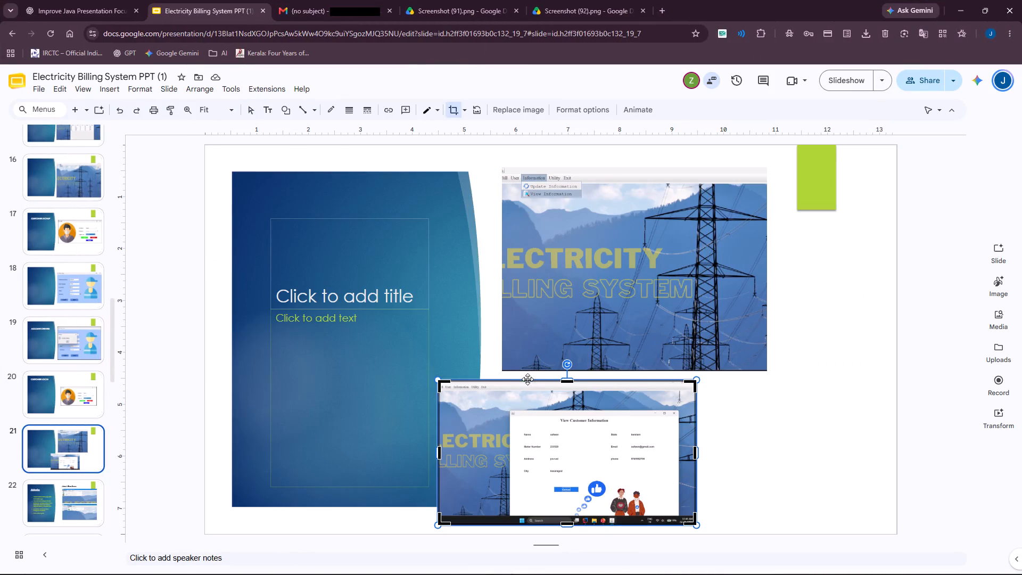
pyautogui.moveTo(572, 379); pyautogui.dragTo(572, 388)
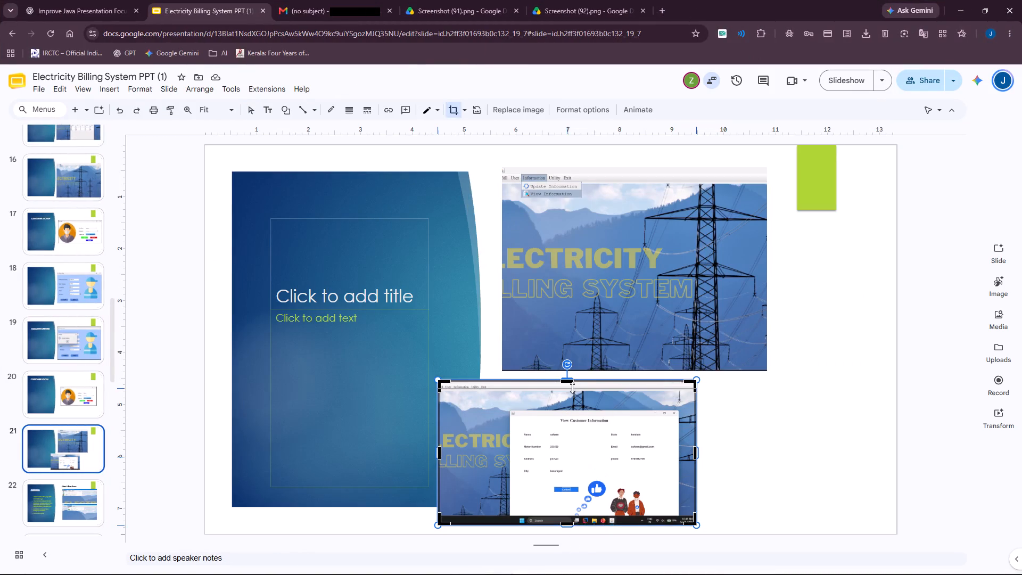
pyautogui.moveTo(572, 388); pyautogui.dragTo(560, 392)
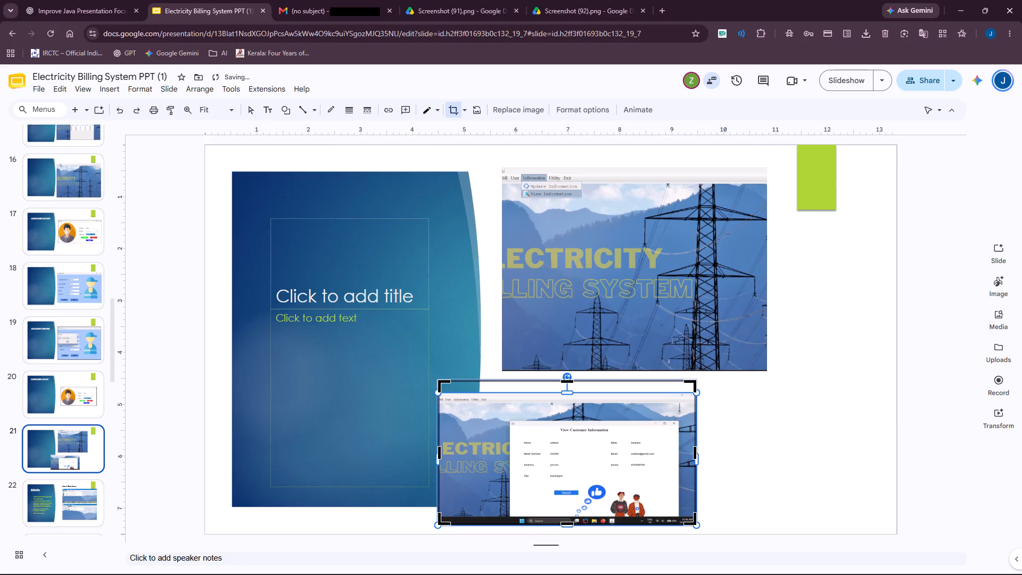
pyautogui.moveTo(569, 523); pyautogui.dragTo(567, 516)
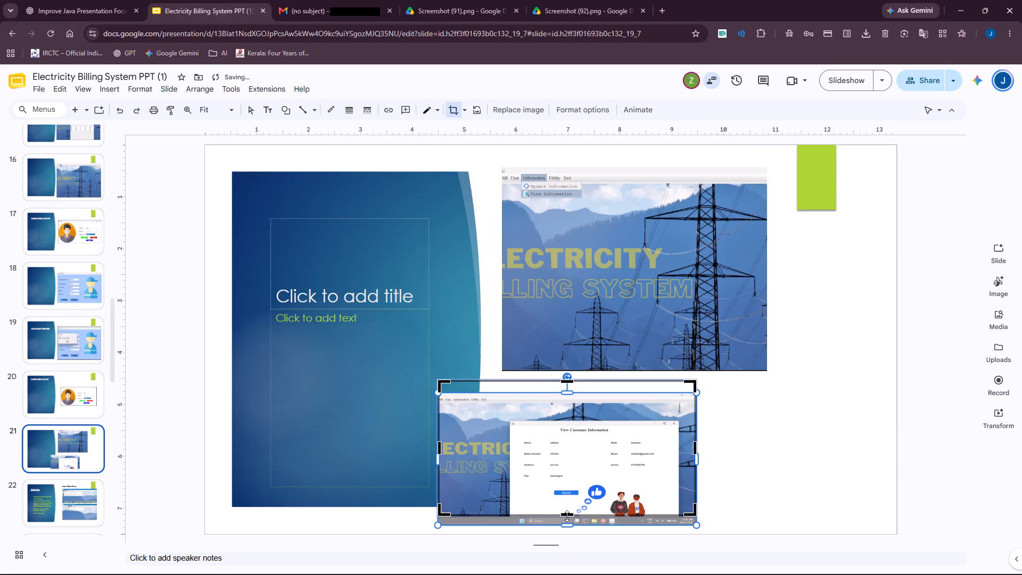
pyautogui.moveTo(696, 448); pyautogui.dragTo(687, 450)
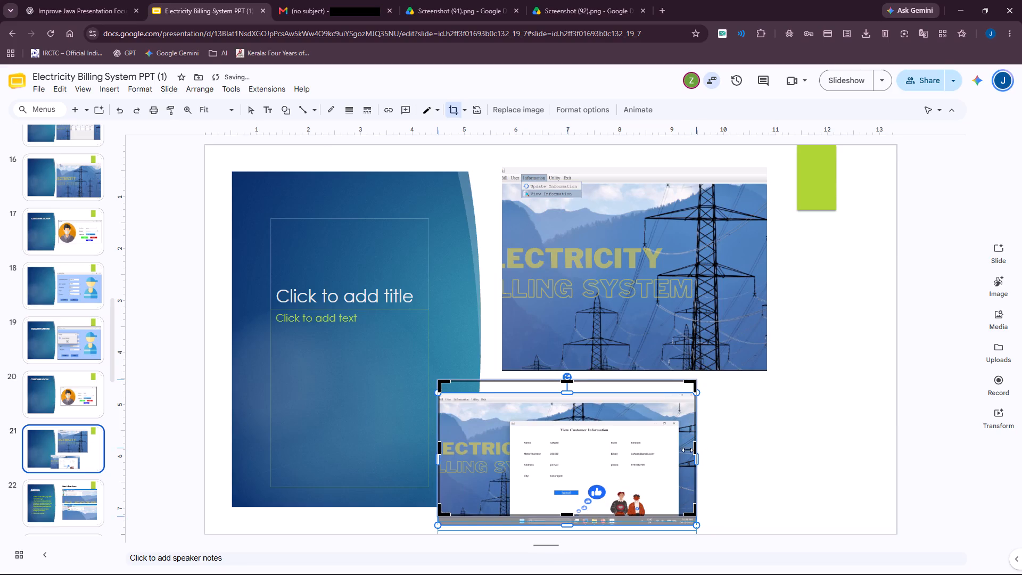
pyautogui.moveTo(687, 450); pyautogui.dragTo(681, 450)
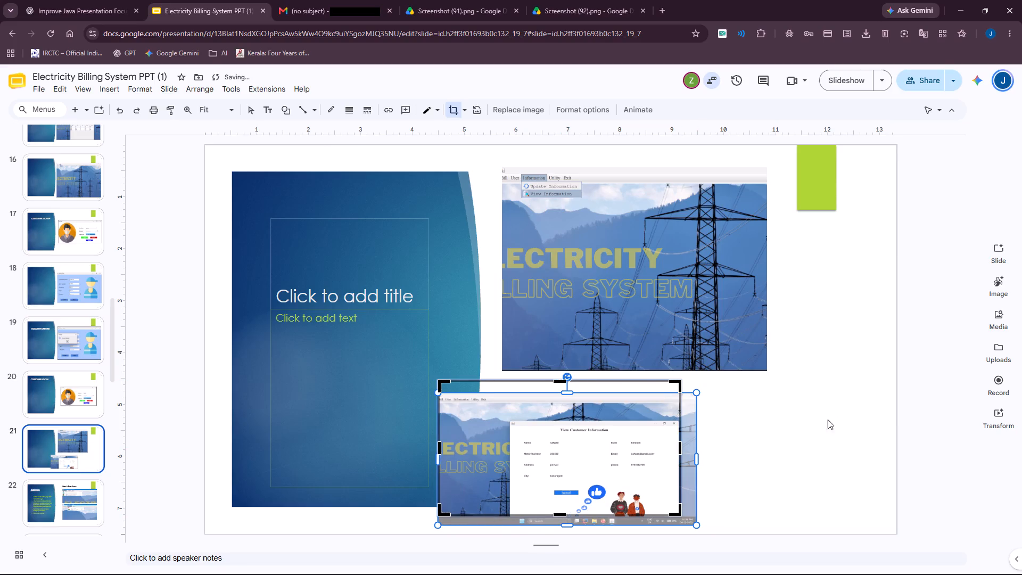
pyautogui.press('Return')
# Move the cropped View Customer Information screenshot clear of the blue panel, into the slide's lower-right area.
pyautogui.moveTo(648, 440); pyautogui.dragTo(766, 447)
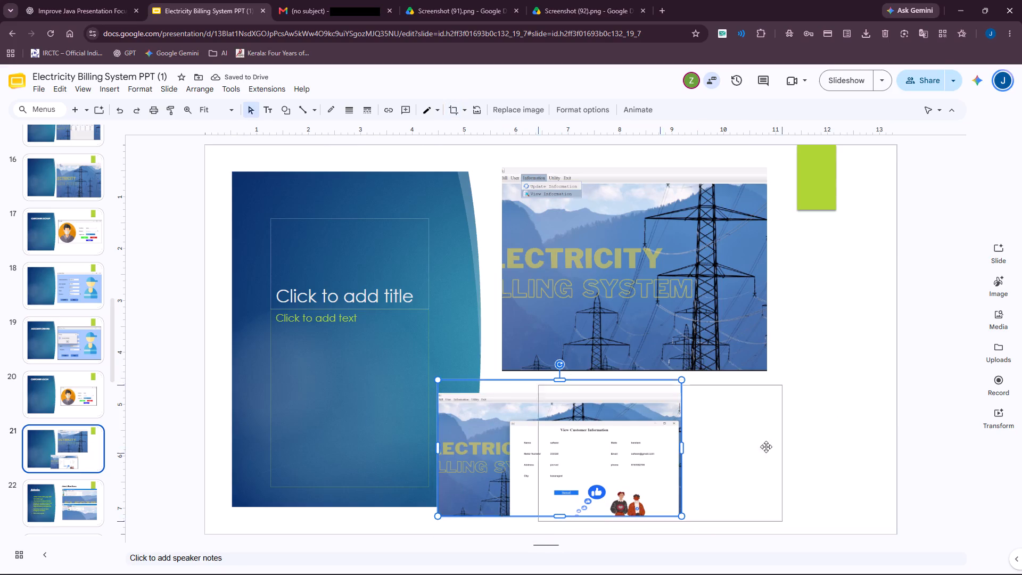
pyautogui.moveTo(766, 447); pyautogui.dragTo(806, 441)
# Reduce the height of the Information menu screenshot and move it to the slide's upper-right area, partly over the green rectangle.
pyautogui.click(715, 273)
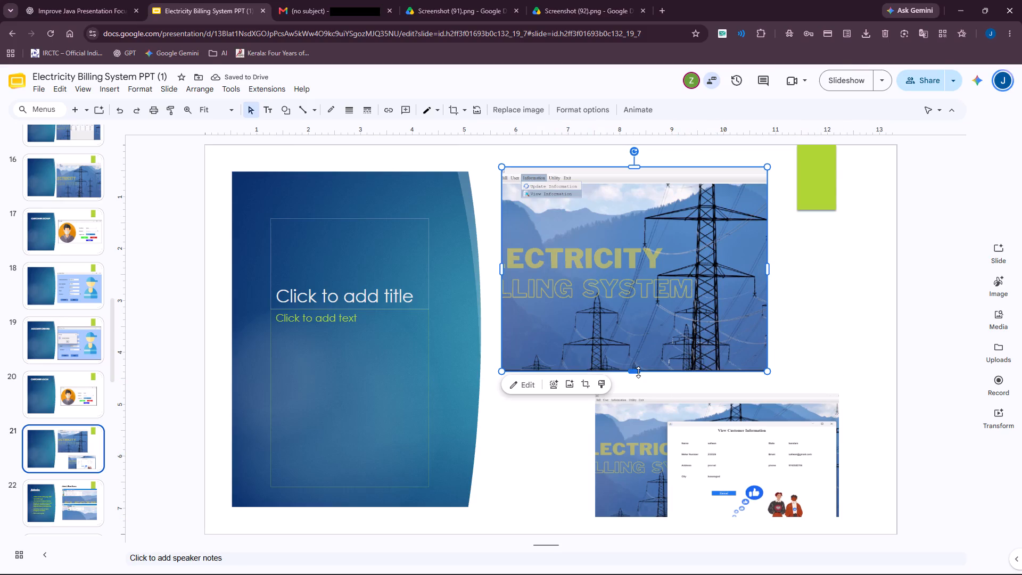
pyautogui.moveTo(637, 372); pyautogui.dragTo(624, 333)
pyautogui.moveTo(634, 281); pyautogui.dragTo(657, 283)
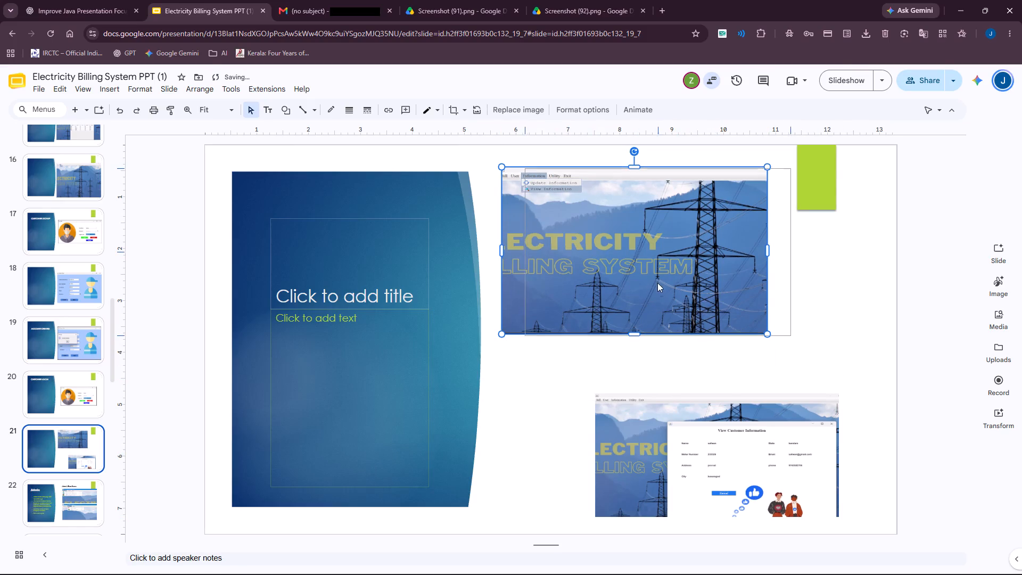
pyautogui.moveTo(657, 283); pyautogui.dragTo(732, 280)
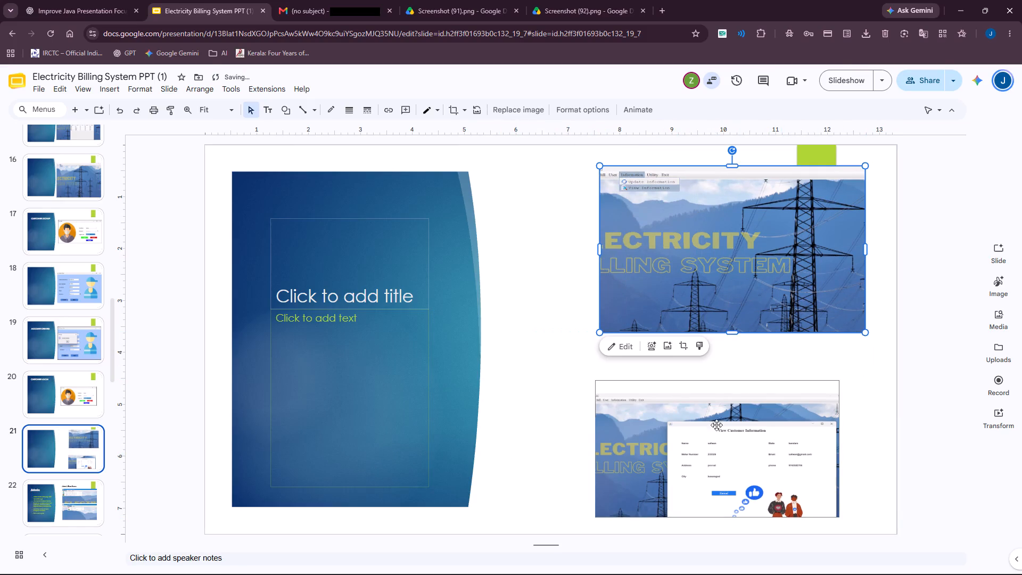
# Enlarge the View Customer Information screenshot, match its width to the upper screenshot, and align it directly beneath with a small gap.
pyautogui.click(722, 469)
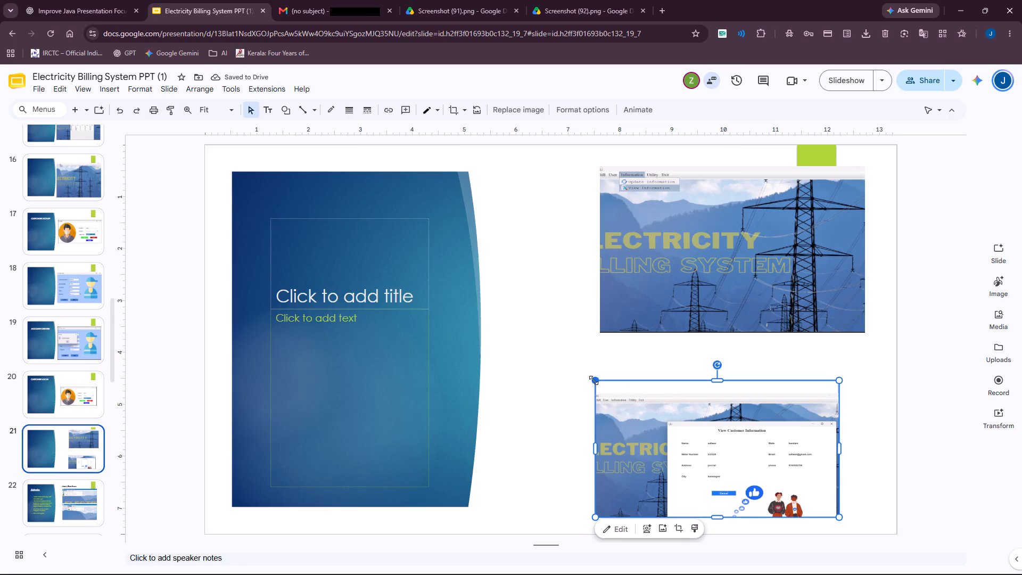
pyautogui.moveTo(594, 380); pyautogui.dragTo(551, 365)
pyautogui.moveTo(648, 416); pyautogui.dragTo(685, 416)
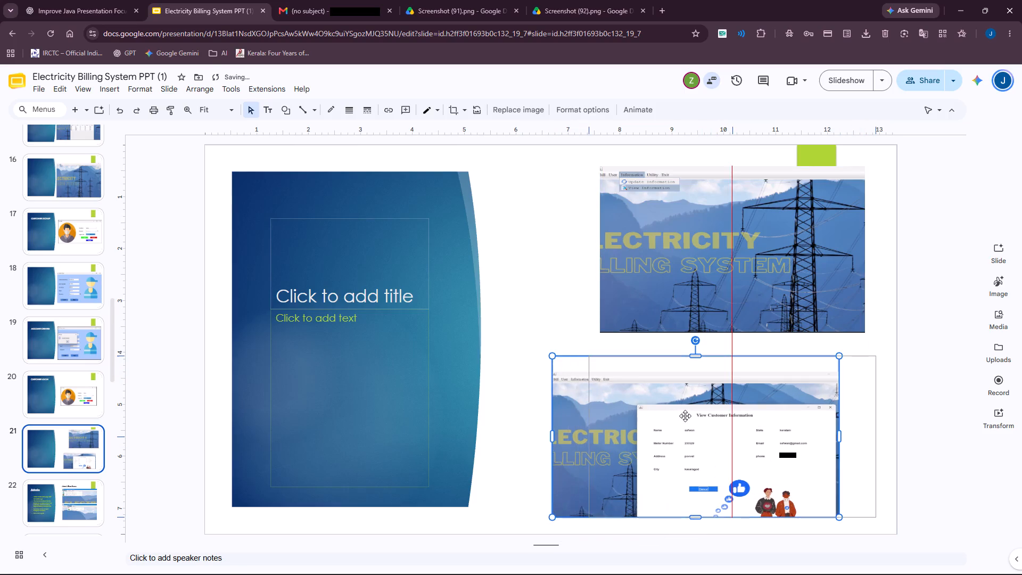
pyautogui.moveTo(685, 416); pyautogui.dragTo(699, 412)
pyautogui.moveTo(889, 433); pyautogui.dragTo(873, 433)
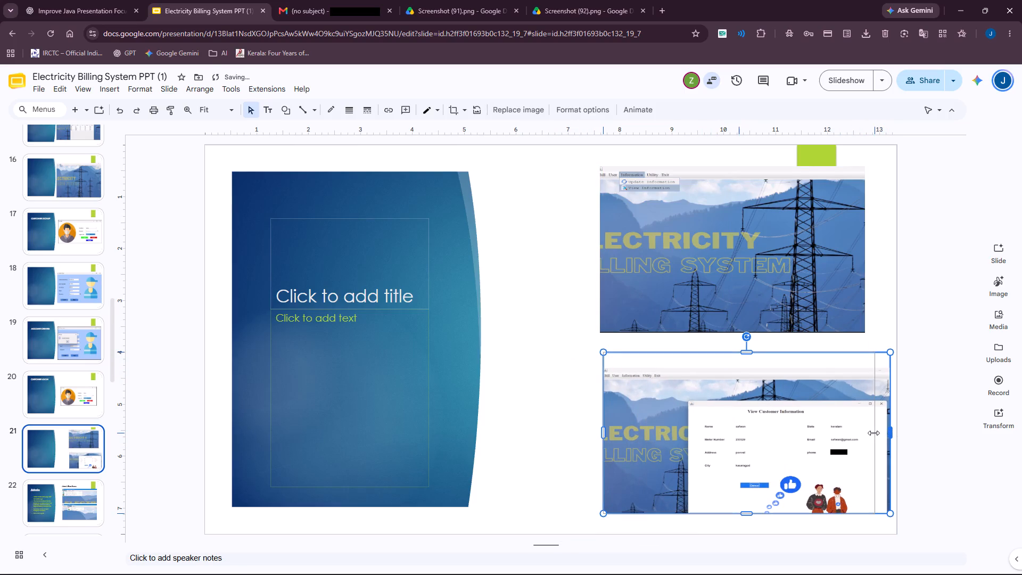
pyautogui.moveTo(873, 433); pyautogui.dragTo(870, 433)
pyautogui.click(565, 364)
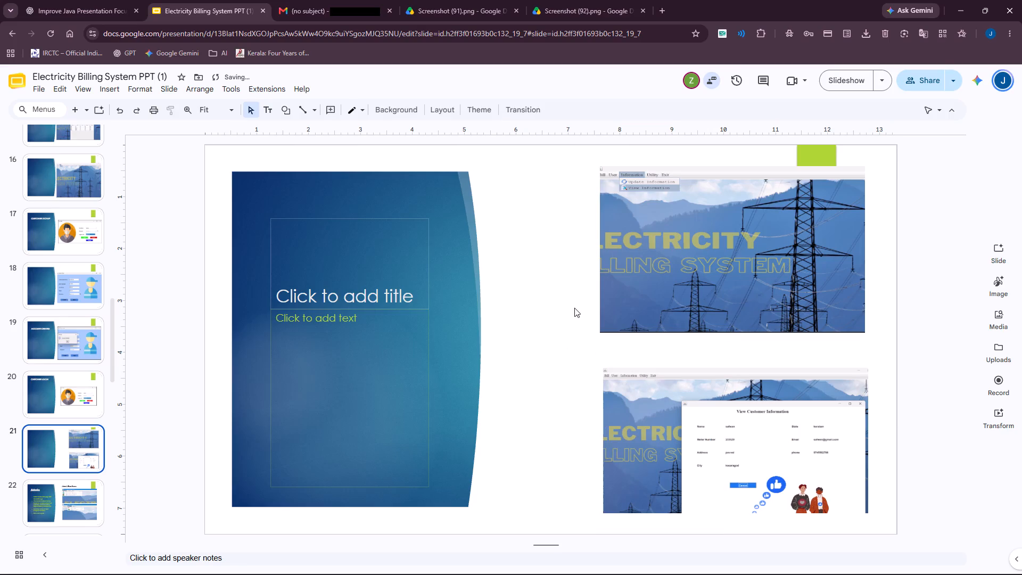
pyautogui.doubleClick(313, 288)
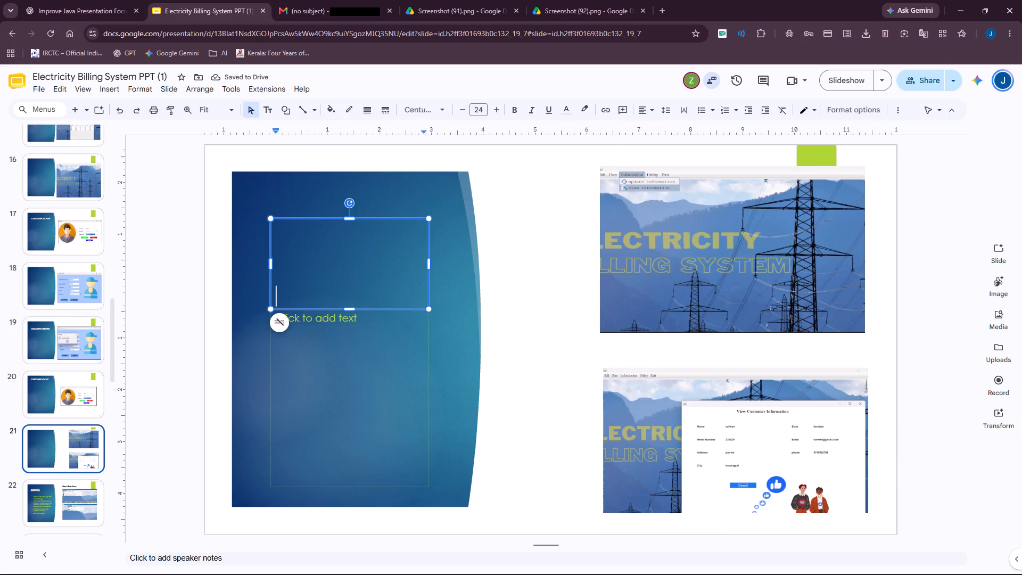
pyautogui.moveTo(733, 422); pyautogui.dragTo(730, 405)
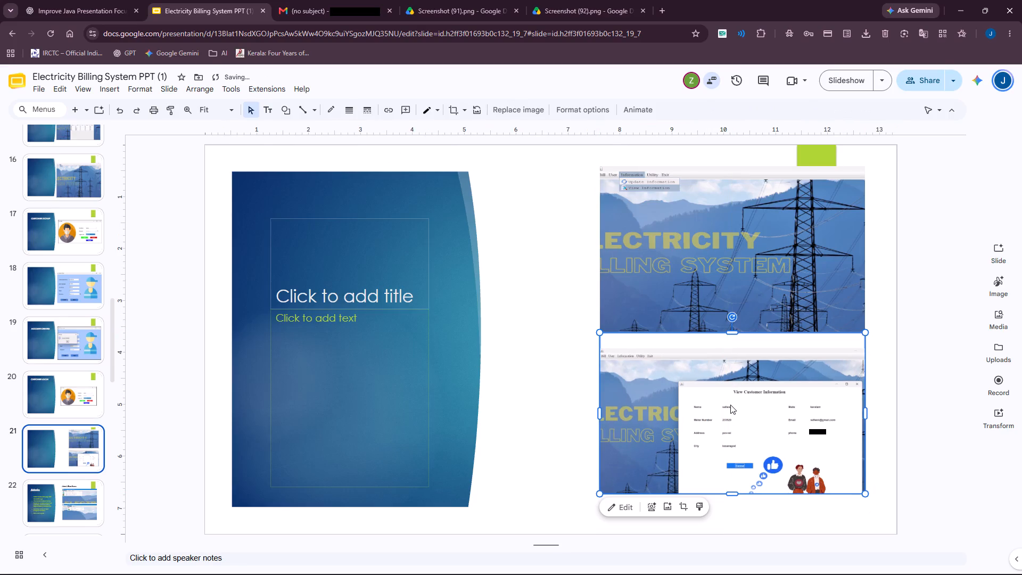
pyautogui.moveTo(736, 402); pyautogui.dragTo(737, 409)
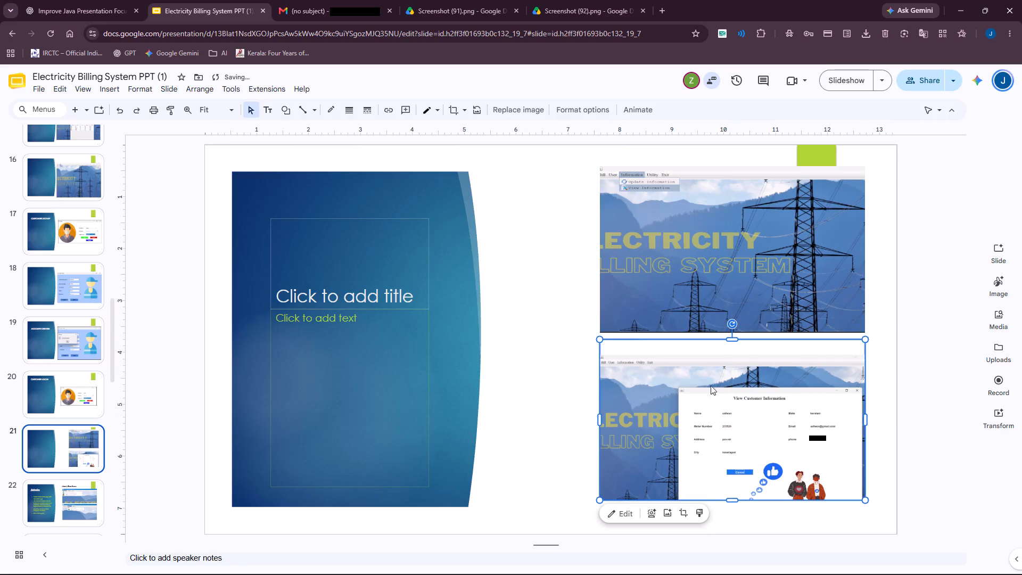
pyautogui.click(562, 297)
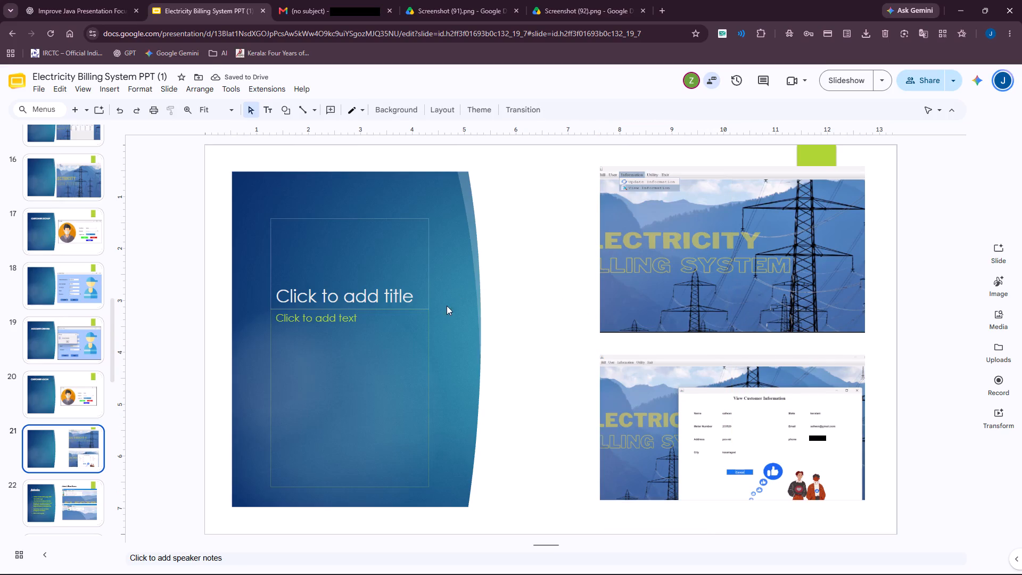
# Enter the bold title "VIEW INFORMATION" in slide 21's title placeholder.
pyautogui.click(352, 257)
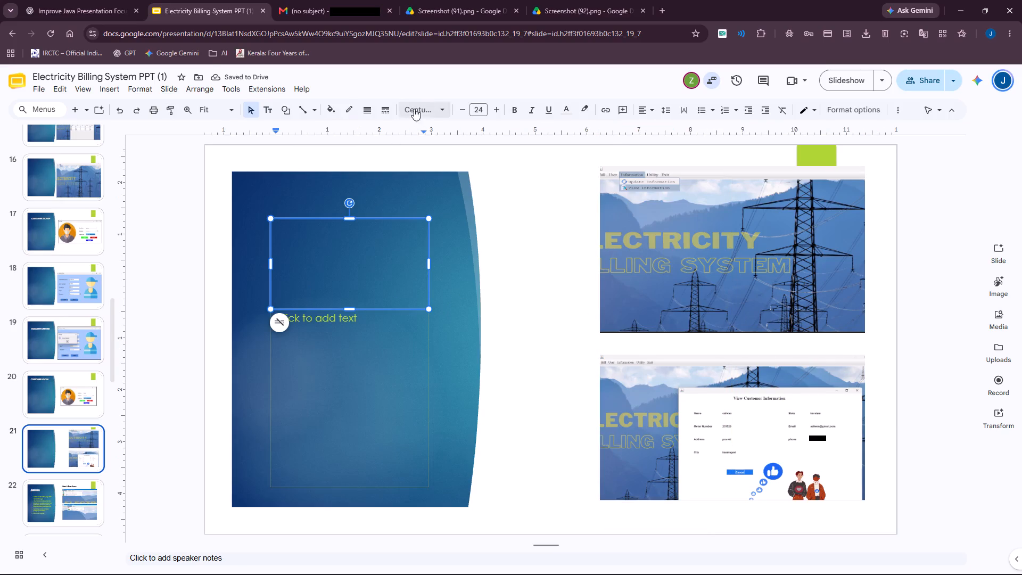
pyautogui.click(473, 241)
pyautogui.click(351, 252)
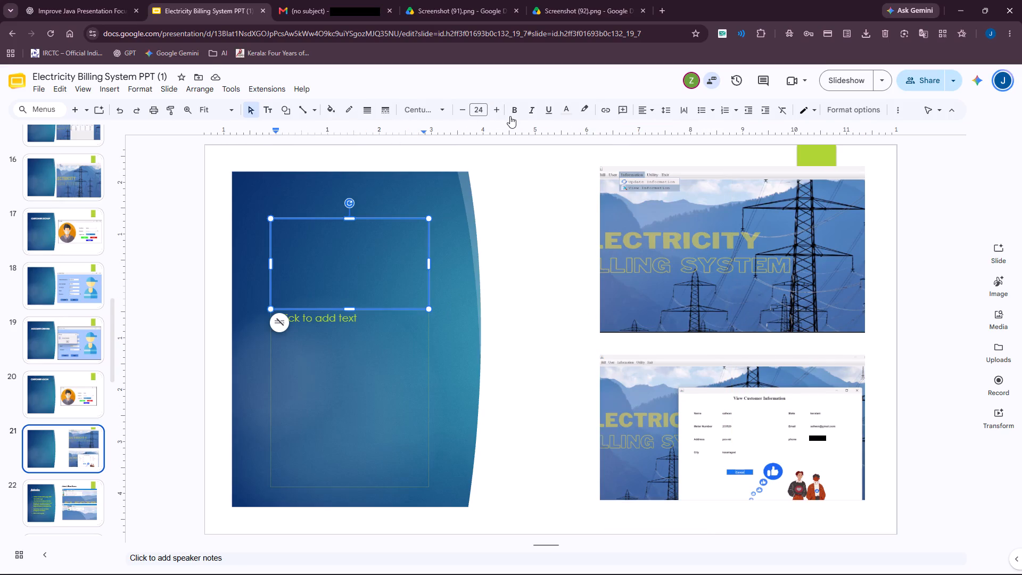
pyautogui.click(512, 116)
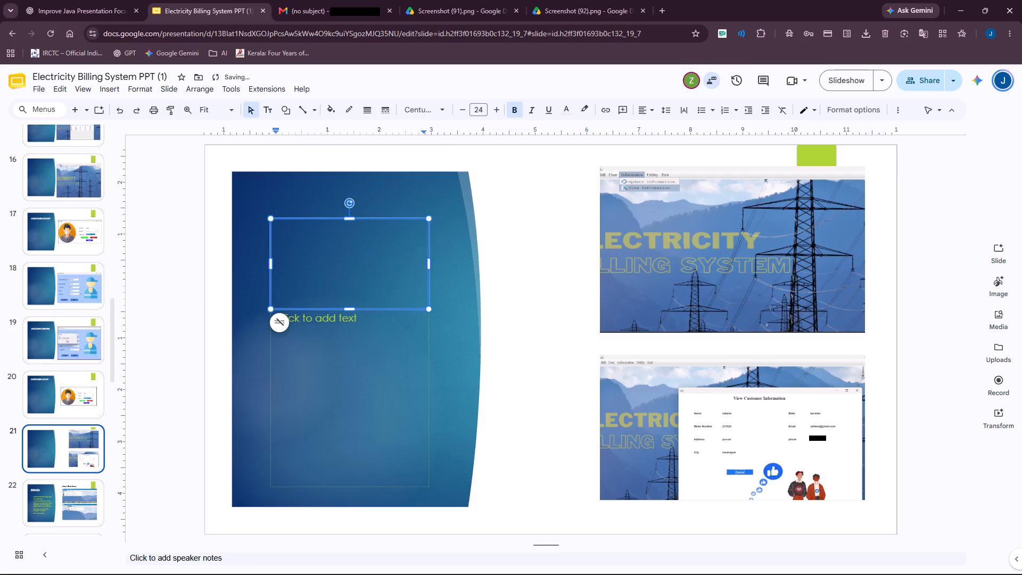
pyautogui.press('c')
pyautogui.press('u')
pyautogui.press('BackSpace')
pyautogui.press('BackSpace')
pyautogui.write('VIEW INFORMATION')
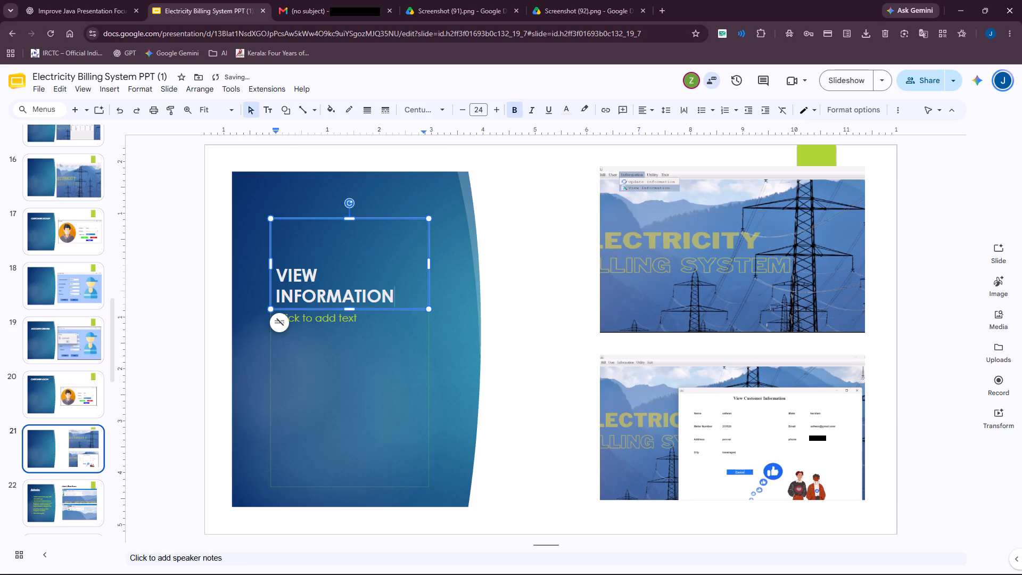
# Fit the title box to a single line of text and move it to the top of the blue panel.
pyautogui.moveTo(428, 260); pyautogui.dragTo(451, 260)
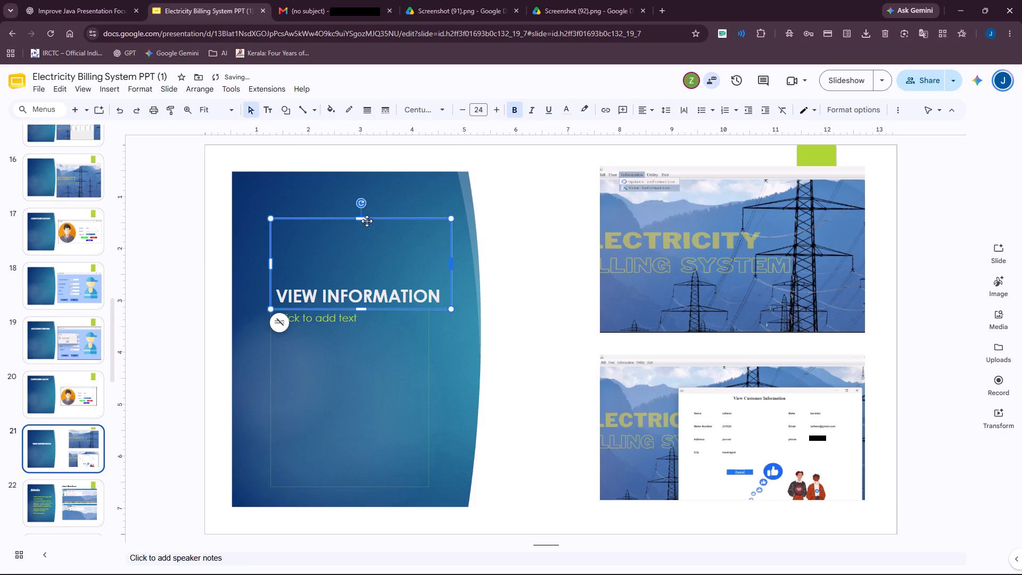
pyautogui.moveTo(365, 220); pyautogui.dragTo(361, 280)
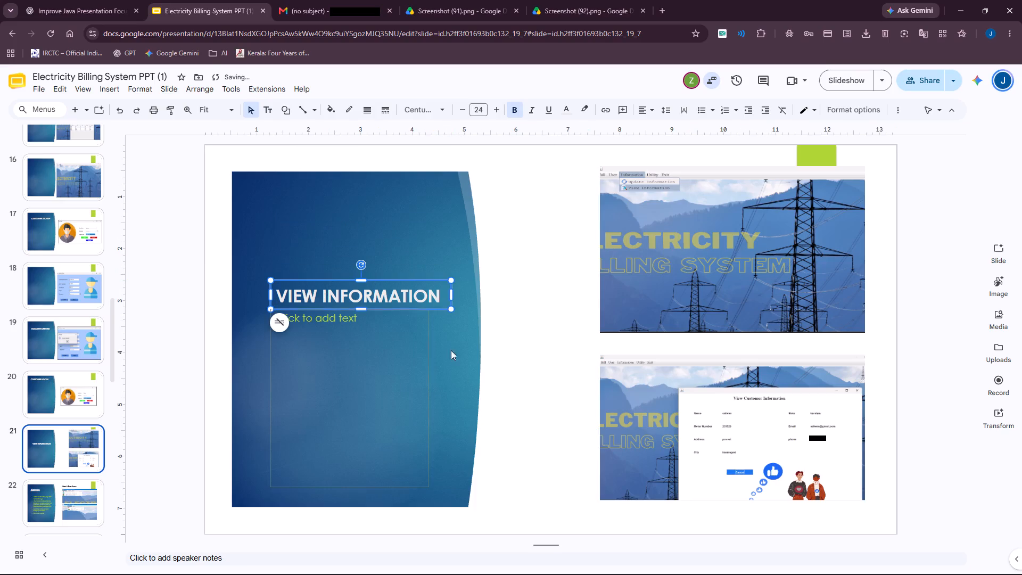
pyautogui.click(466, 389)
pyautogui.click(367, 293)
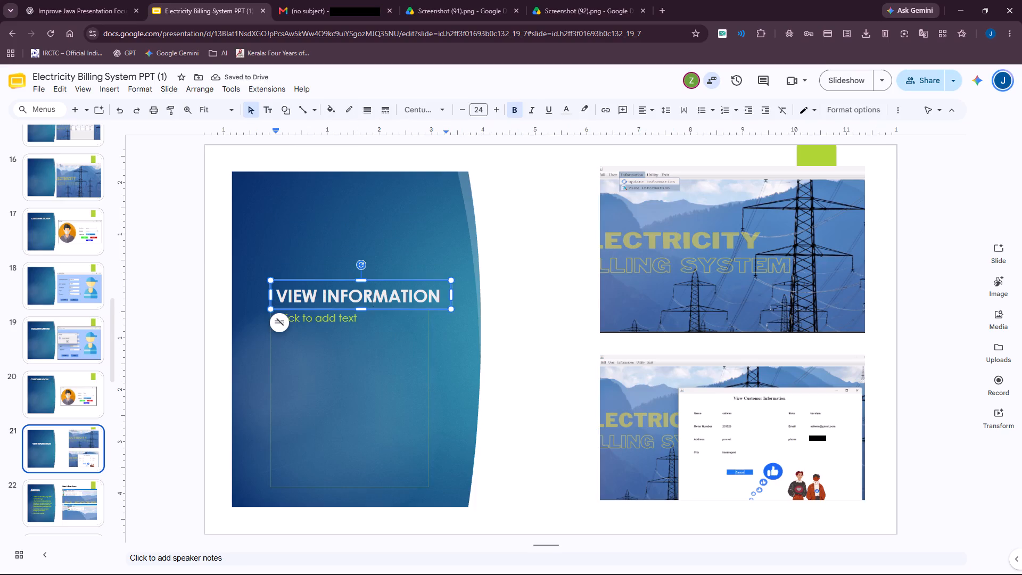
pyautogui.moveTo(343, 284); pyautogui.dragTo(334, 182)
pyautogui.click(344, 254)
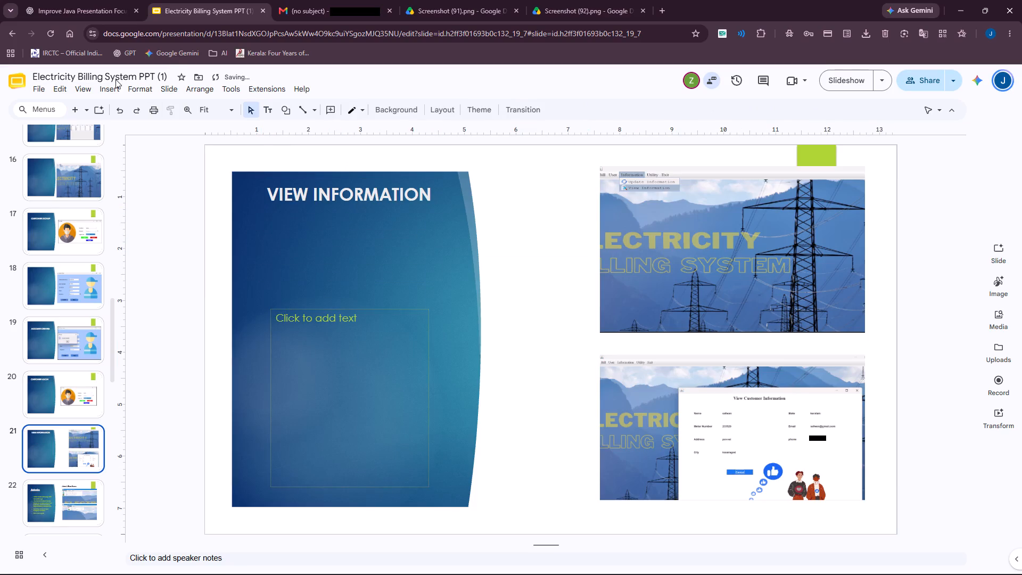
# Add a new slide with the same layout after slide 21.
pyautogui.click(76, 105)
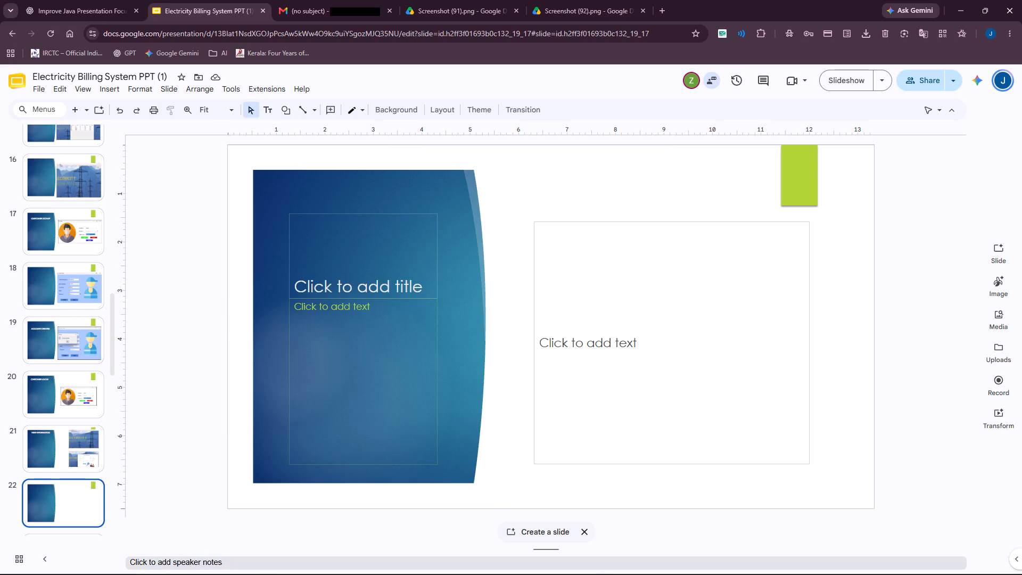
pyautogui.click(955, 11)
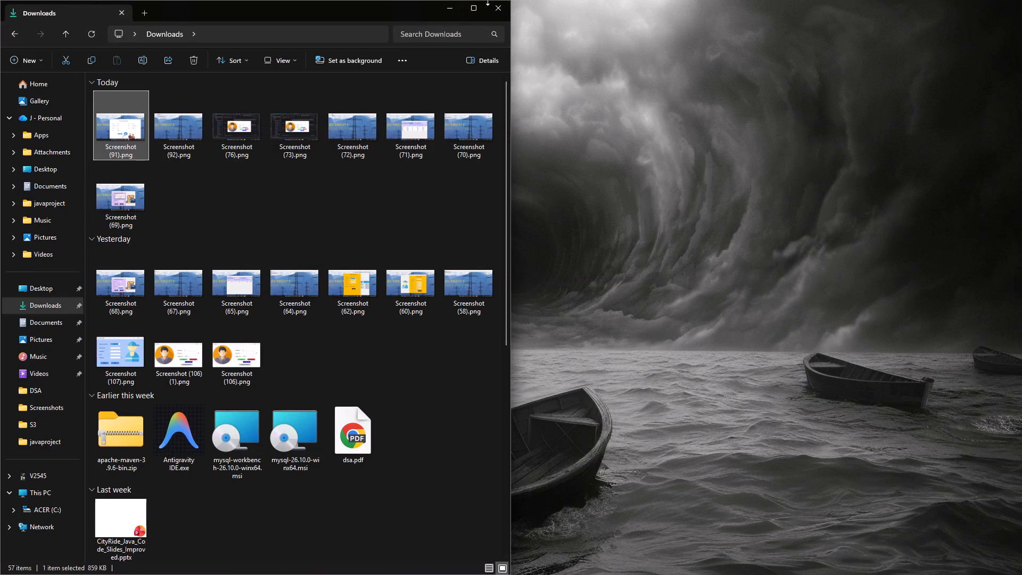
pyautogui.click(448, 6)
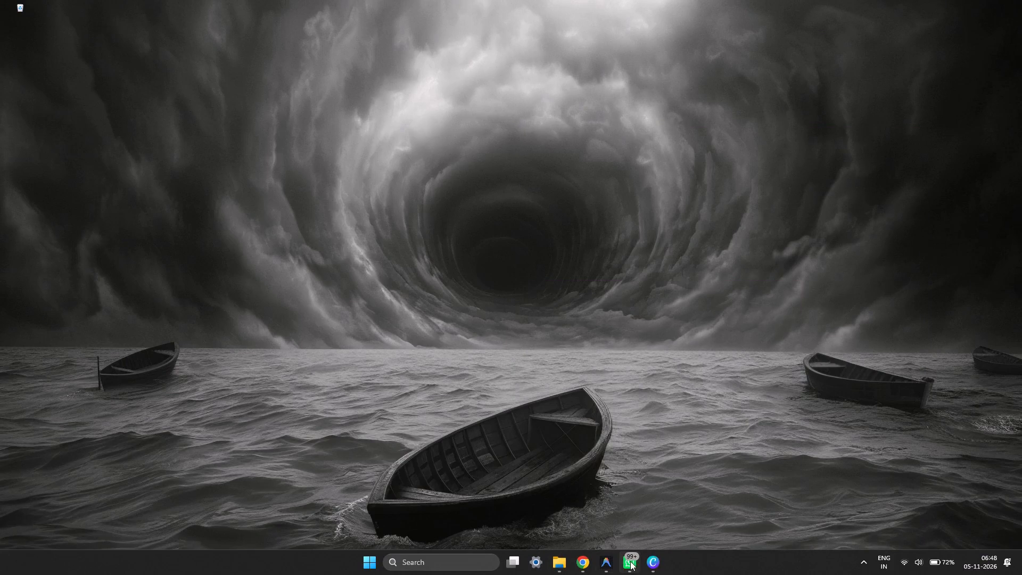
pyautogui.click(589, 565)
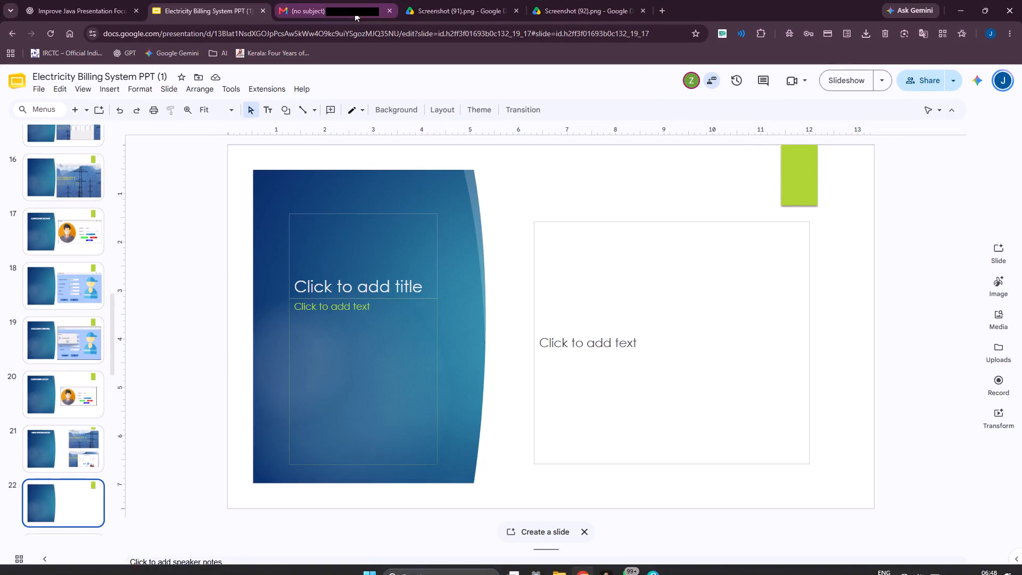
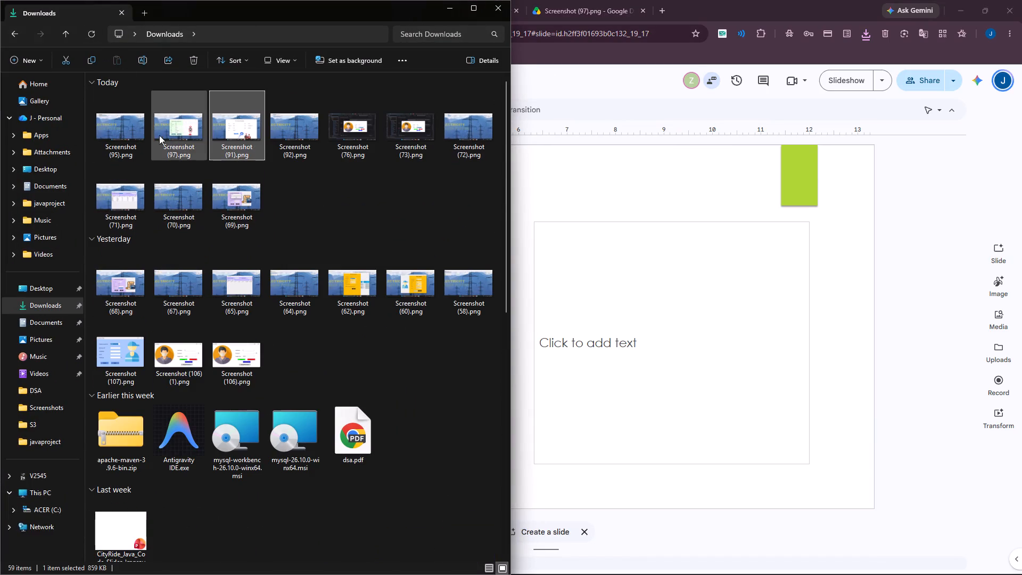
# Insert Screenshot (95).png from Downloads onto slide 22 and crop the taskbar off its bottom edge.
pyautogui.moveTo(121, 141); pyautogui.dragTo(666, 291)
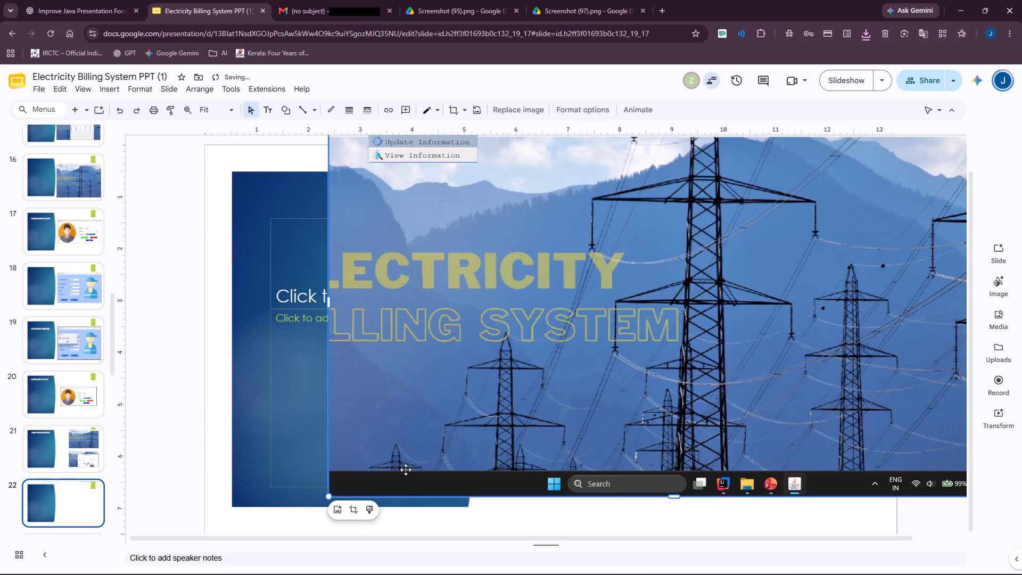
pyautogui.click(369, 513)
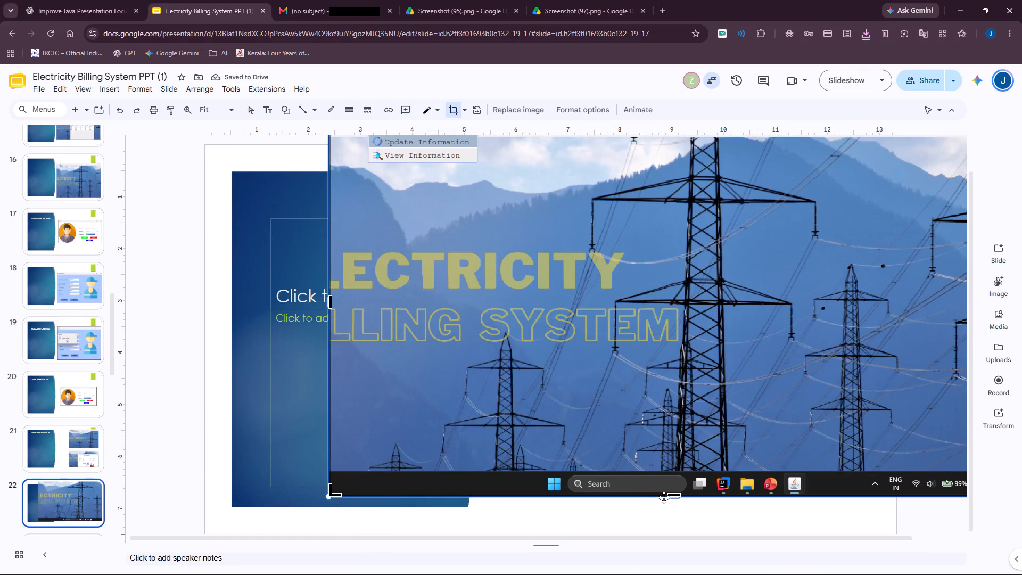
pyautogui.moveTo(672, 495); pyautogui.dragTo(668, 475)
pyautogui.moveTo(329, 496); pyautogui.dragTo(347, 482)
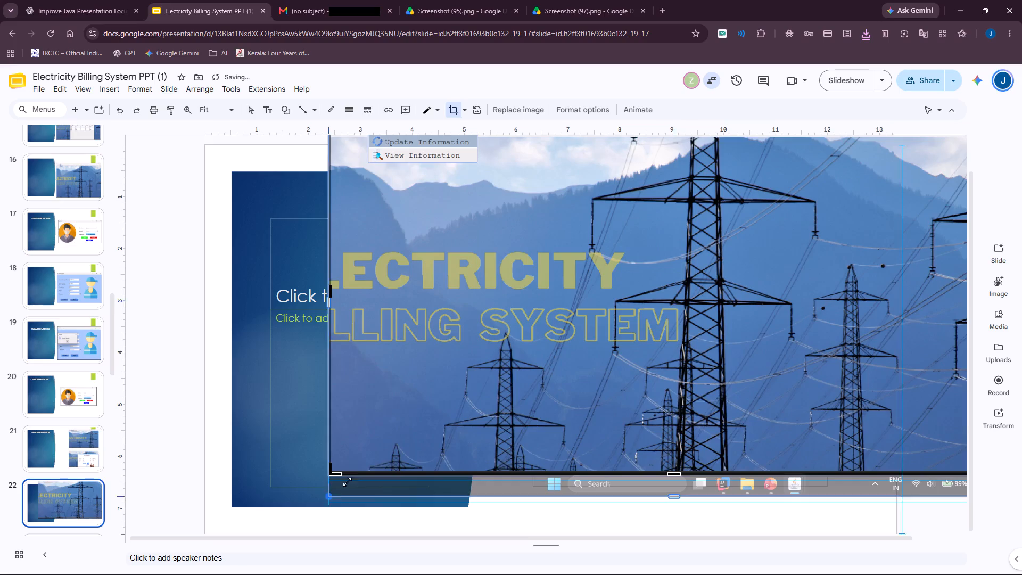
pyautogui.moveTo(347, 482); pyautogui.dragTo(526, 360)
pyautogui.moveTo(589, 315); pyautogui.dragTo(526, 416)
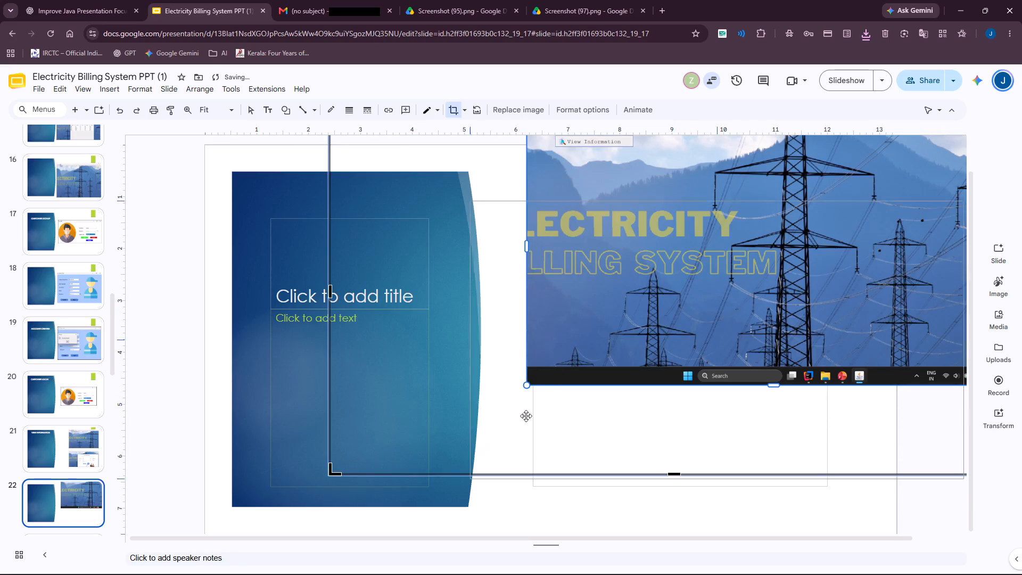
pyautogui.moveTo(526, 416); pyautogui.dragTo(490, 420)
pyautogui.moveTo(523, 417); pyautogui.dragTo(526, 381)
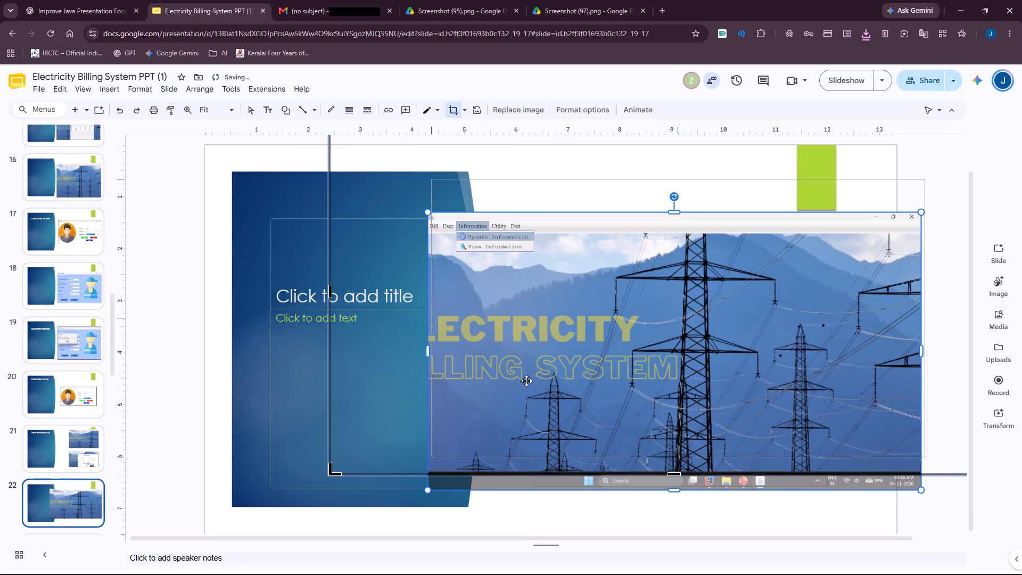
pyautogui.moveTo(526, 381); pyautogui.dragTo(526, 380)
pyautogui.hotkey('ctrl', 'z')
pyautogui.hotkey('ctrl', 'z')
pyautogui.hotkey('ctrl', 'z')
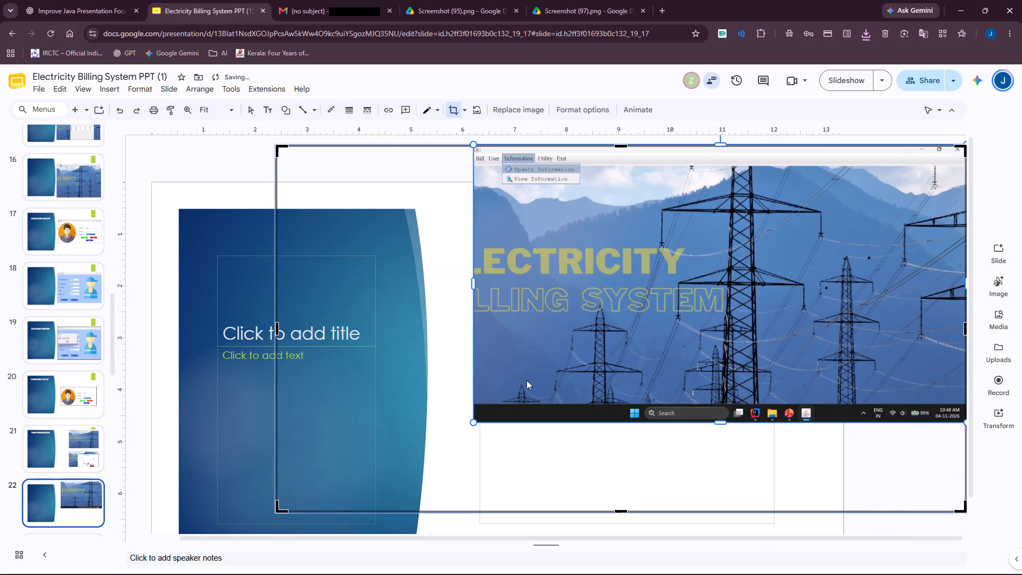
# Apply the crop, then shrink the Information menu screenshot and place it in the upper right area of slide 22.
pyautogui.press('Return')
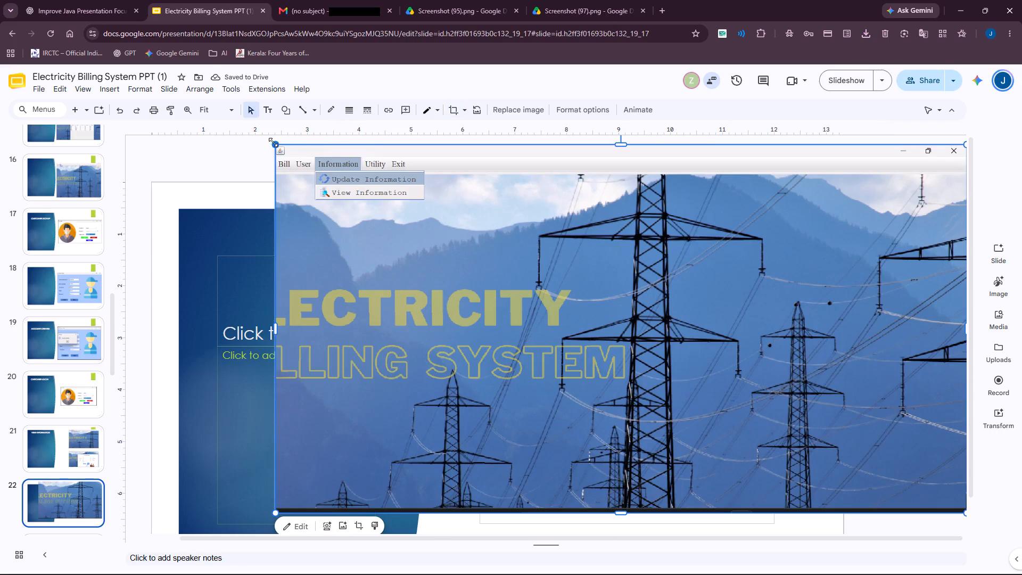
pyautogui.moveTo(273, 142); pyautogui.dragTo(681, 281)
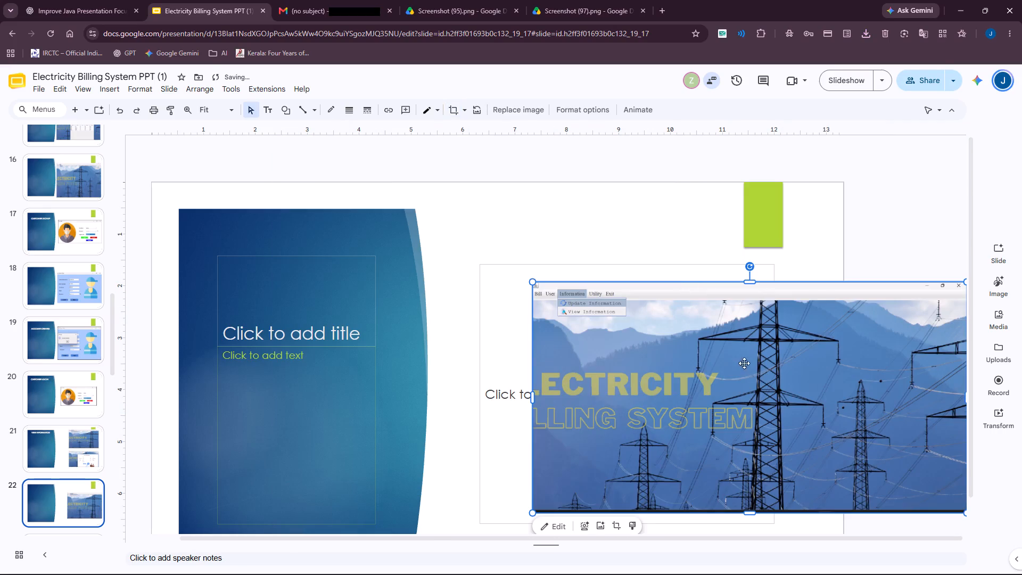
pyautogui.moveTo(746, 365); pyautogui.dragTo(615, 280)
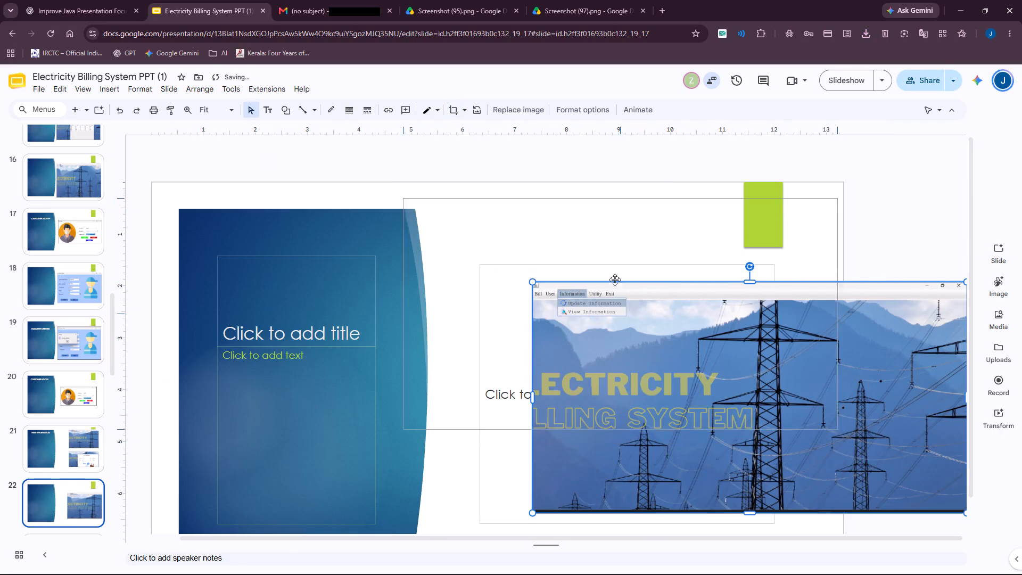
pyautogui.moveTo(615, 280); pyautogui.dragTo(611, 277)
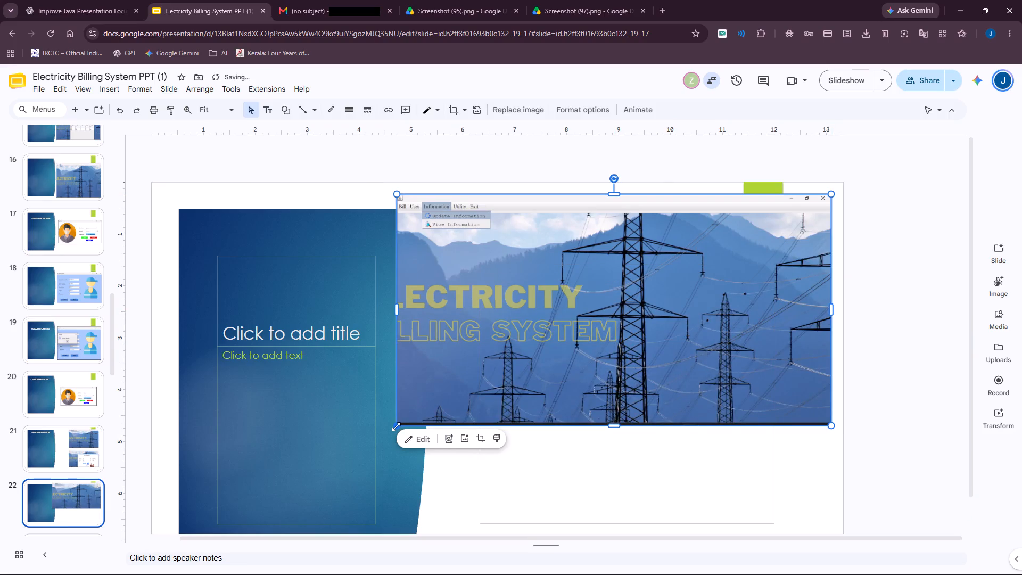
pyautogui.moveTo(396, 426); pyautogui.dragTo(553, 364)
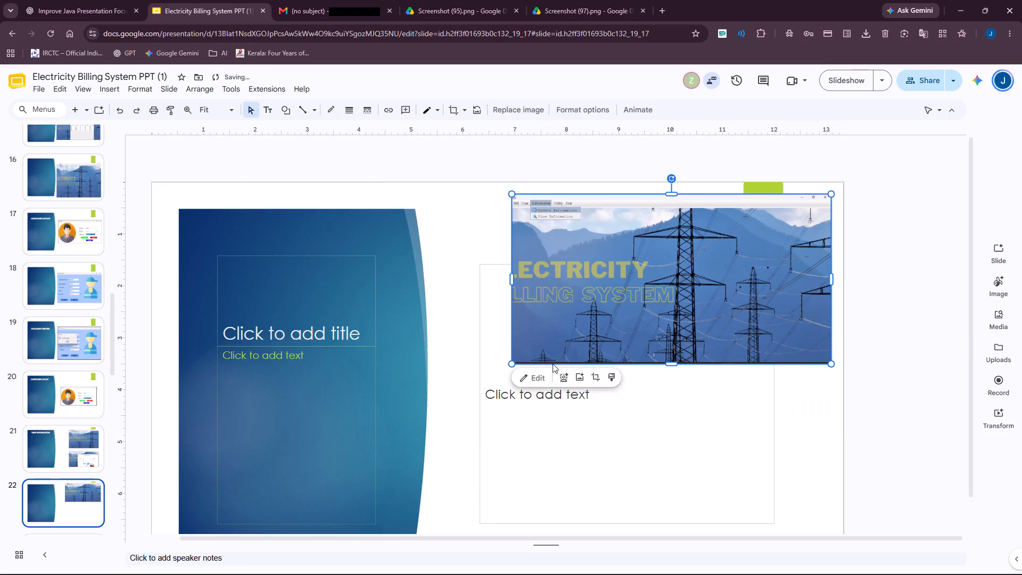
# Delete the empty content text placeholder beside the blue panel on slide 22.
pyautogui.click(538, 450)
pyautogui.press('Delete')
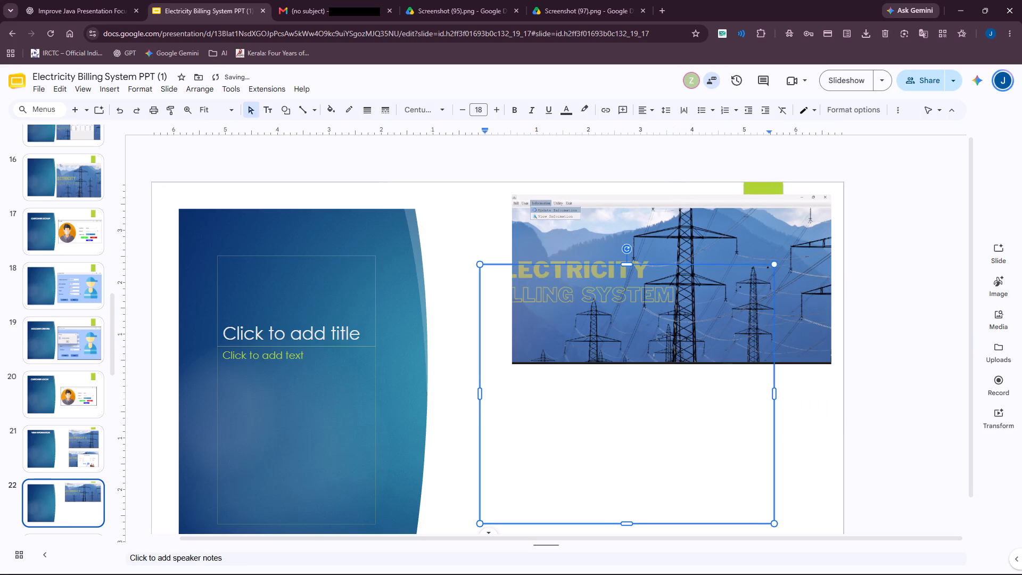
pyautogui.click(450, 276)
pyautogui.click(525, 406)
pyautogui.press('Delete')
pyautogui.click(456, 323)
pyautogui.click(514, 434)
pyautogui.press('Delete')
pyautogui.press('Delete')
pyautogui.press('Delete')
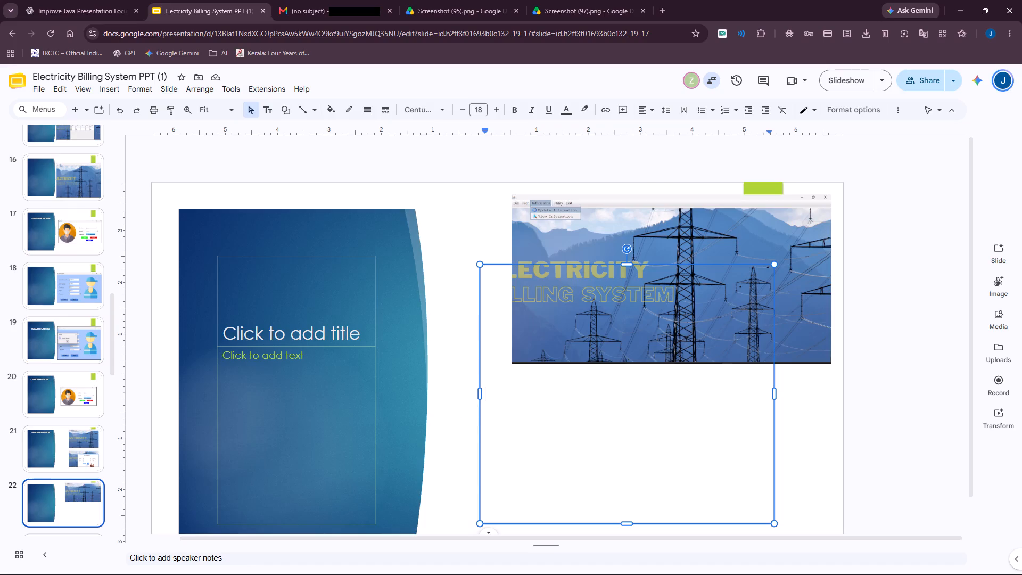
pyautogui.press('Delete')
pyautogui.moveTo(478, 267); pyautogui.dragTo(595, 428)
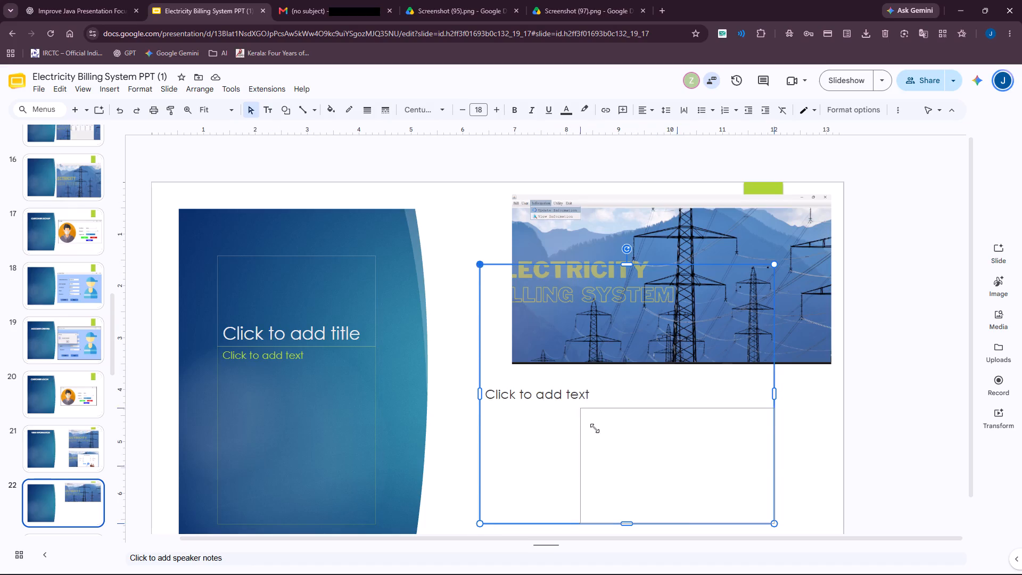
pyautogui.moveTo(595, 428); pyautogui.dragTo(596, 428)
pyautogui.press('Delete')
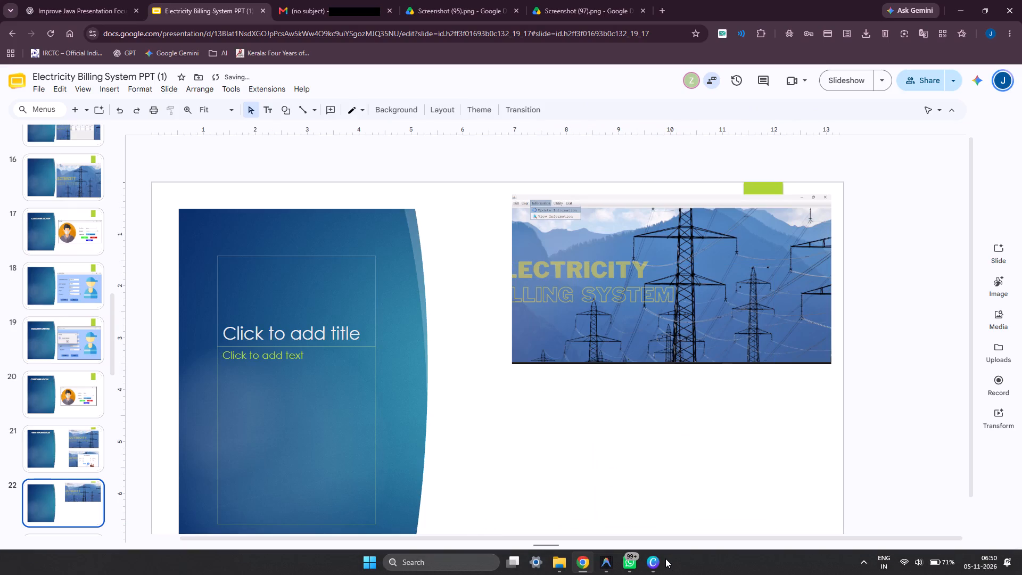
# Insert Screenshot (97).png from Downloads onto slide 22 and place it below the upper screenshot.
pyautogui.click(566, 569)
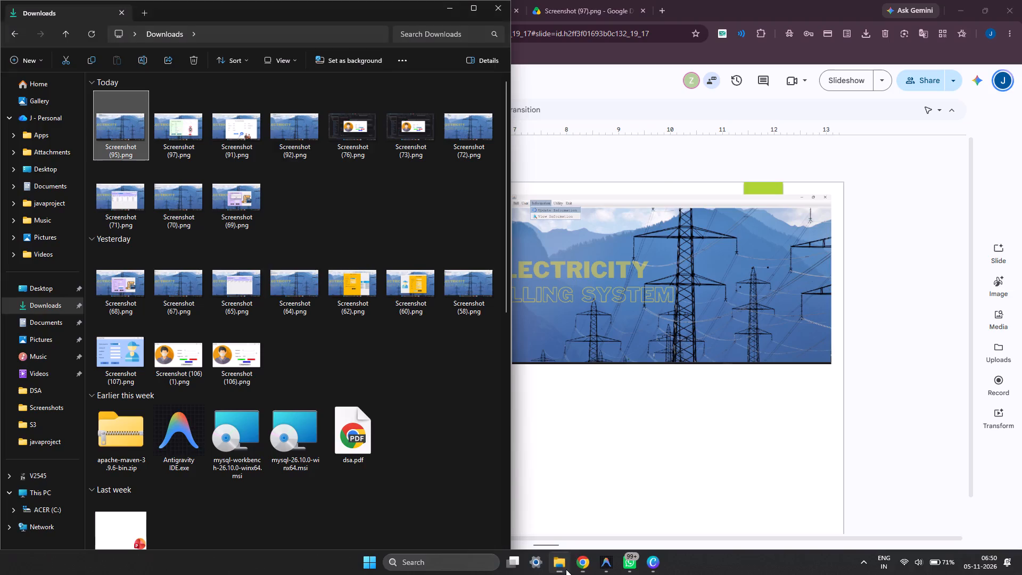
pyautogui.moveTo(182, 141); pyautogui.dragTo(662, 475)
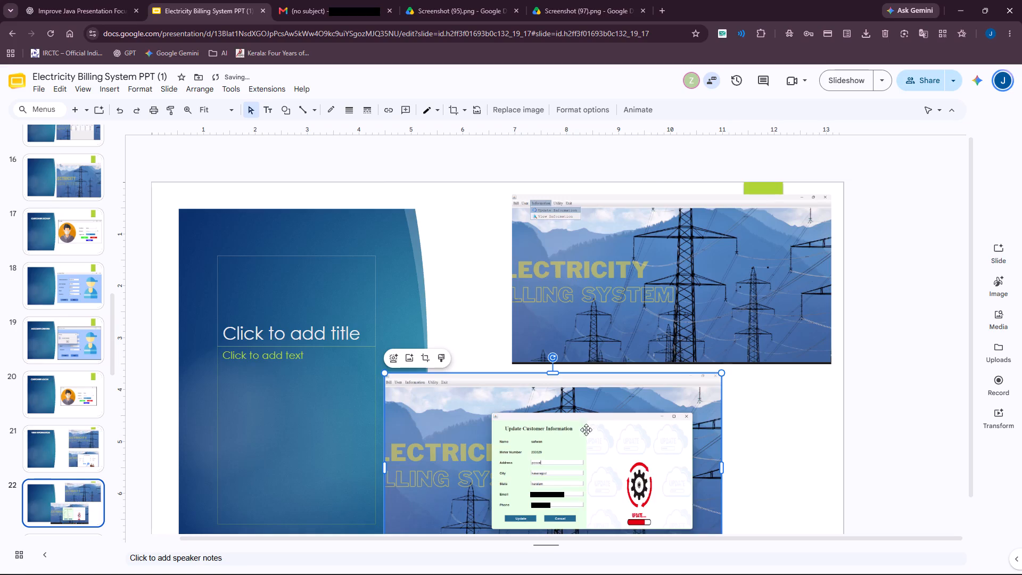
pyautogui.moveTo(586, 430); pyautogui.dragTo(690, 426)
# Crop the taskbar off the bottom of the Update Customer Information screenshot on slide 22.
pyautogui.scroll(-1, 705, 413)
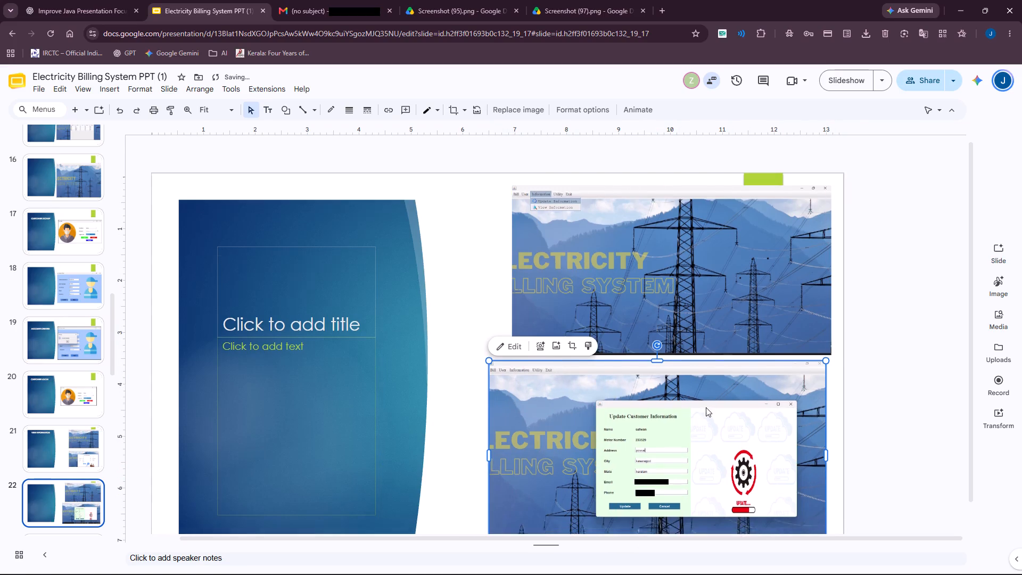
pyautogui.scroll(-3, 706, 407)
pyautogui.scroll(-1, 664, 434)
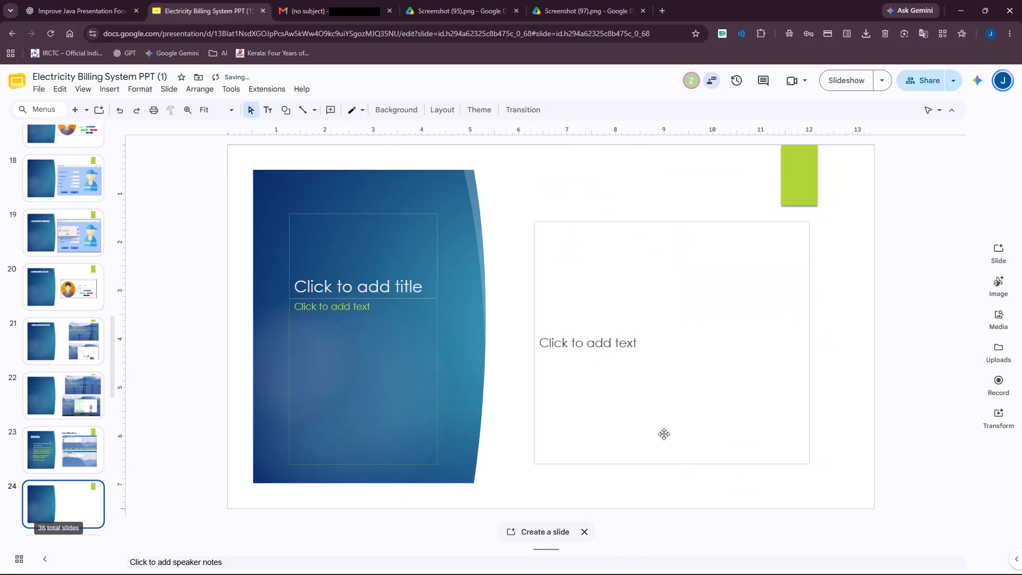
pyautogui.scroll(2, 647, 433)
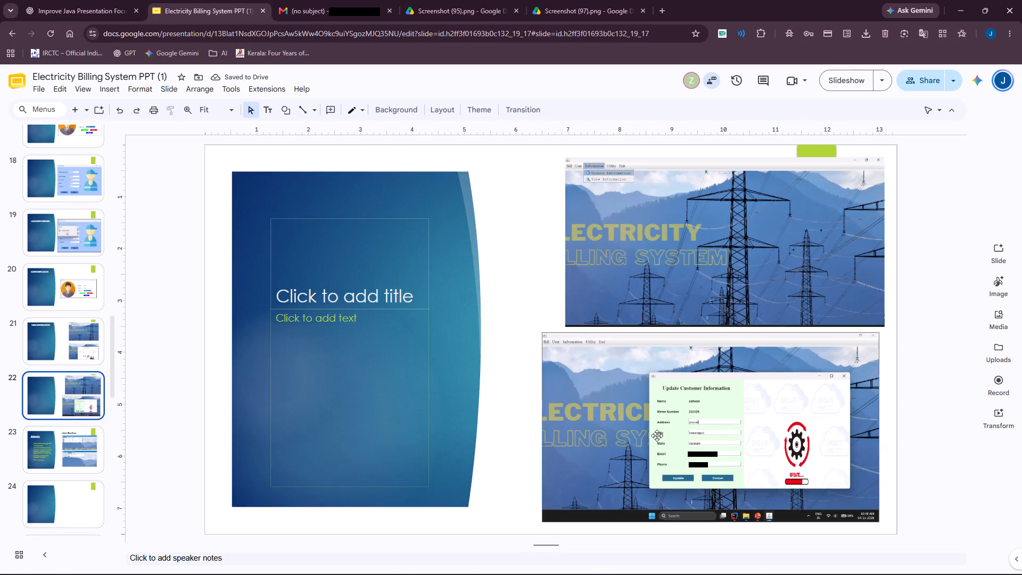
pyautogui.click(657, 436)
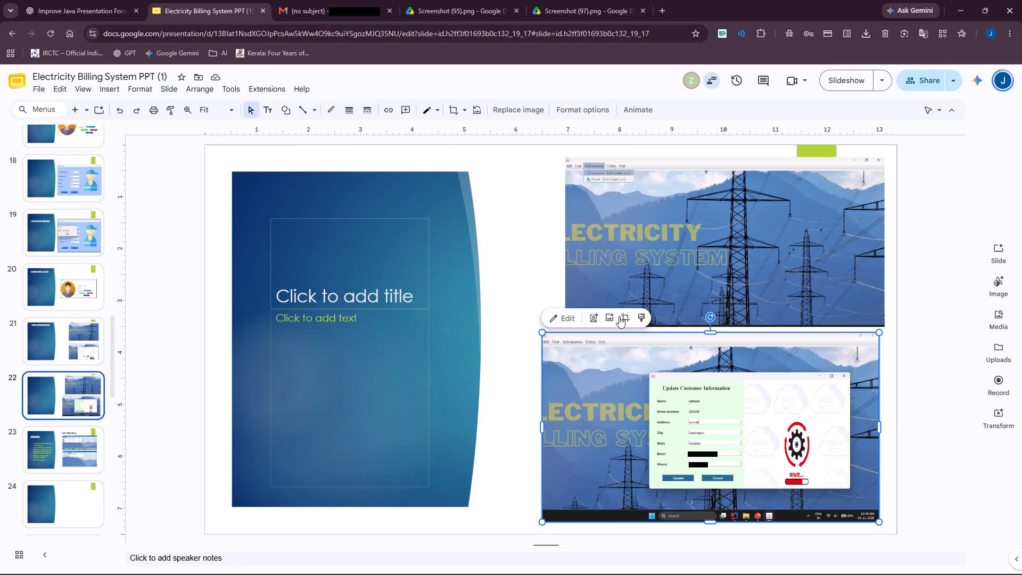
pyautogui.click(619, 316)
pyautogui.moveTo(710, 519); pyautogui.dragTo(709, 510)
pyautogui.press('Return')
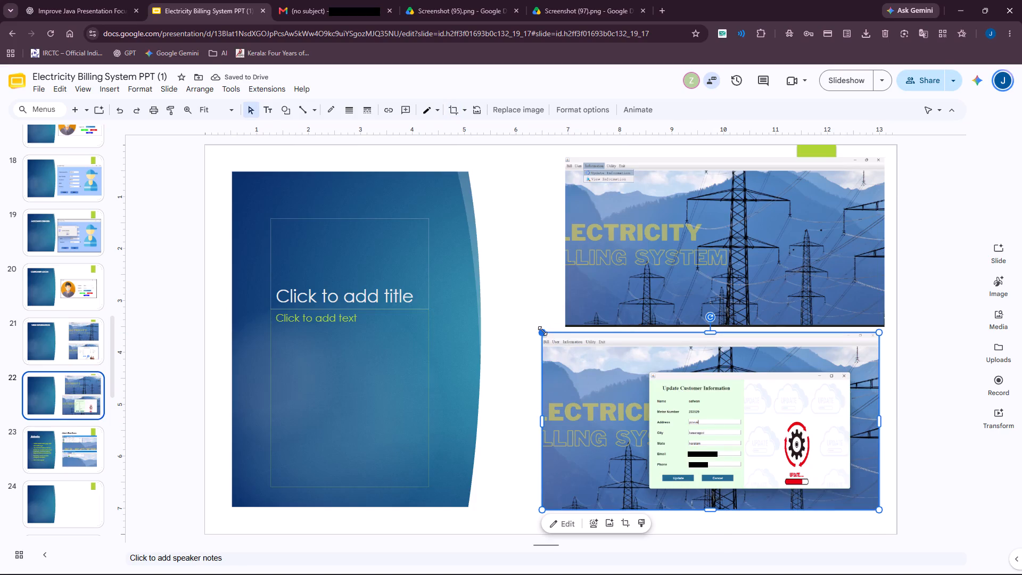
# Shrink the Update Customer Information screenshot and position it near the slide's bottom, leaving a gap below the upper screenshot.
pyautogui.moveTo(542, 331); pyautogui.dragTo(609, 371)
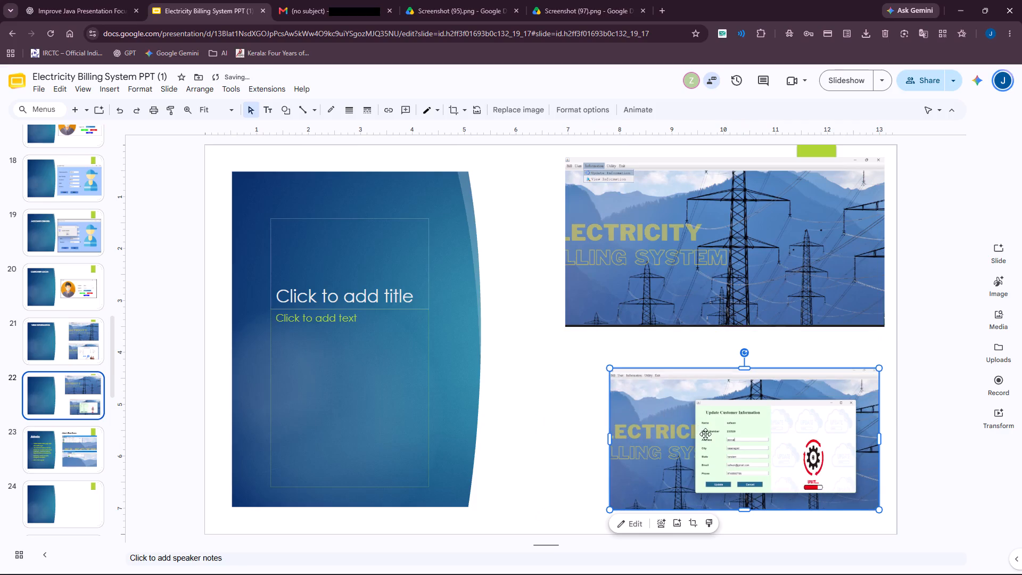
pyautogui.moveTo(705, 434); pyautogui.dragTo(699, 442)
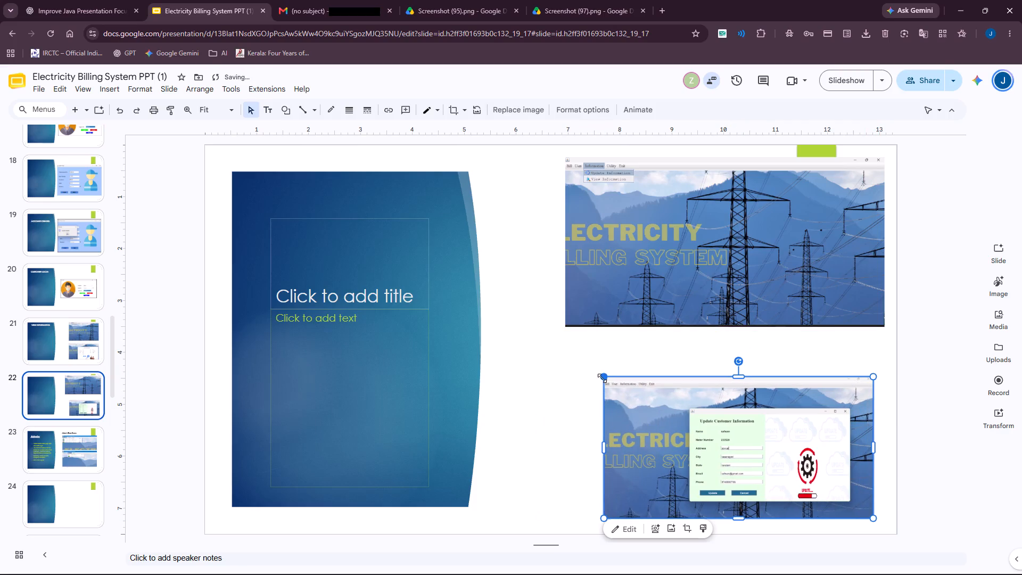
pyautogui.moveTo(602, 378); pyautogui.dragTo(576, 366)
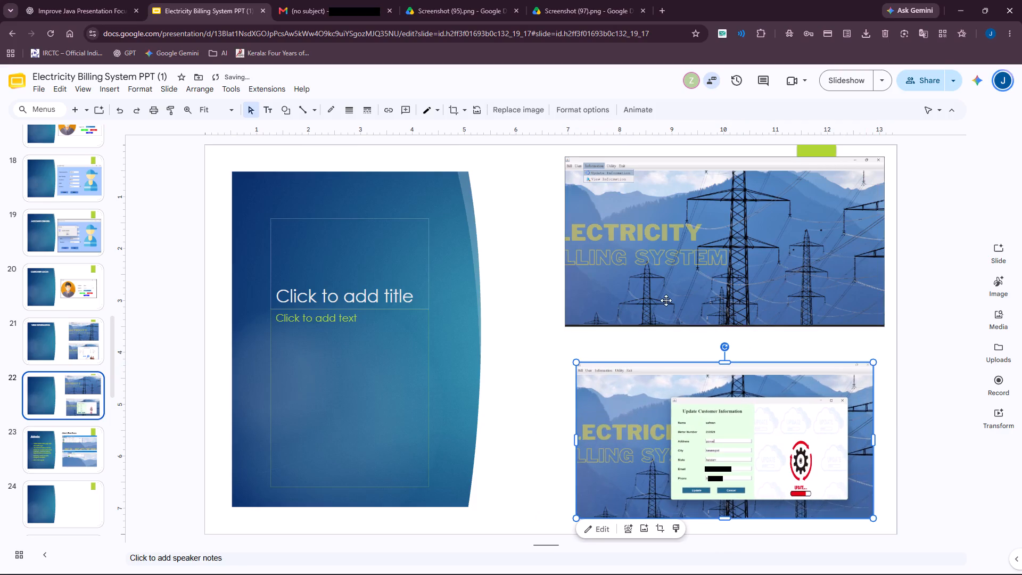
# Shrink the upper Information menu screenshot slightly and move it down, clear of the slide's top edge.
pyautogui.click(657, 289)
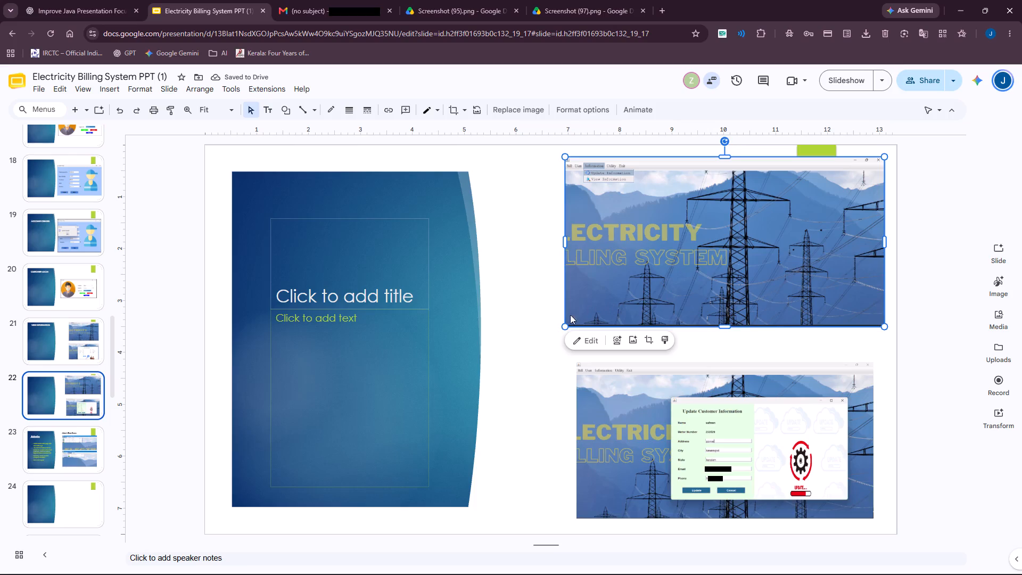
pyautogui.moveTo(563, 325); pyautogui.dragTo(580, 322)
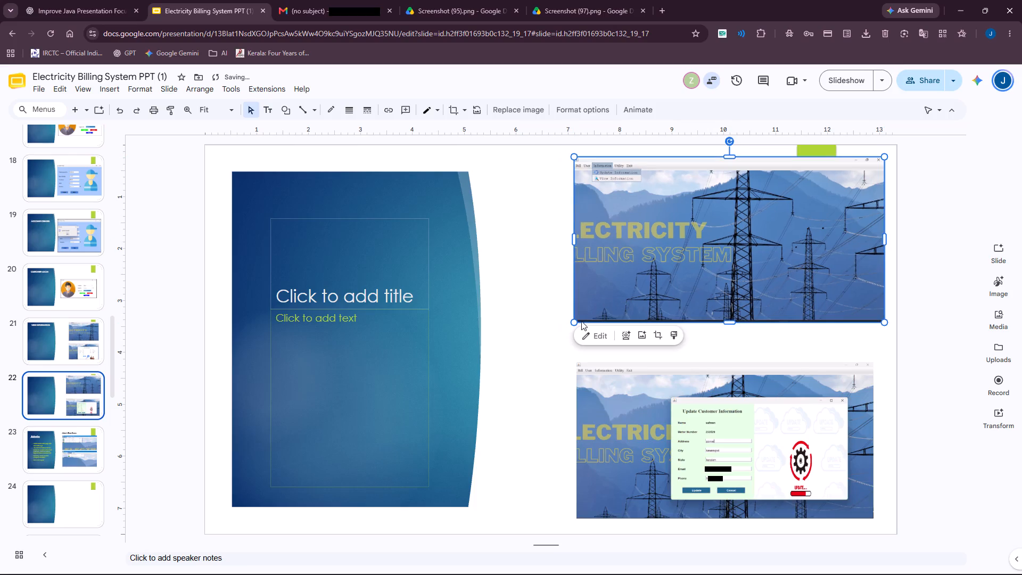
pyautogui.moveTo(641, 291); pyautogui.dragTo(645, 303)
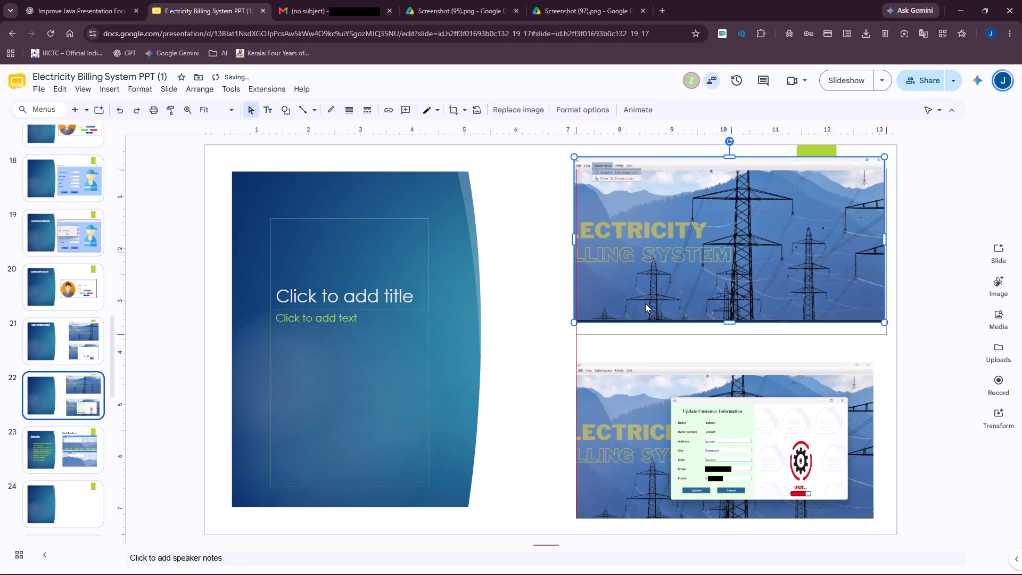
pyautogui.moveTo(645, 303); pyautogui.dragTo(639, 305)
# Enlarge the Update Customer Information screenshot and stretch its right side to line up with the upper screenshot's right edge.
pyautogui.click(617, 398)
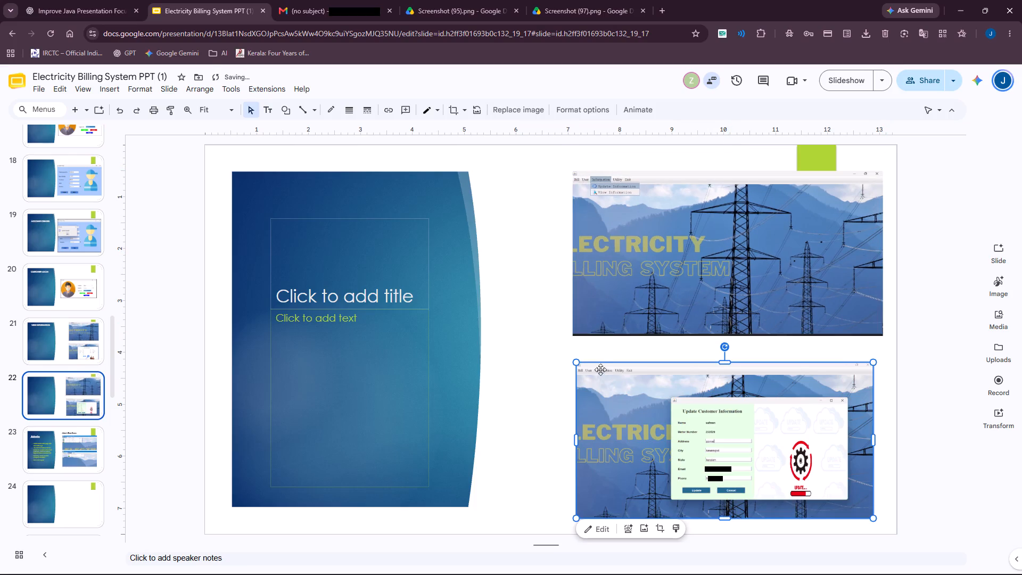
pyautogui.moveTo(575, 362); pyautogui.dragTo(570, 358)
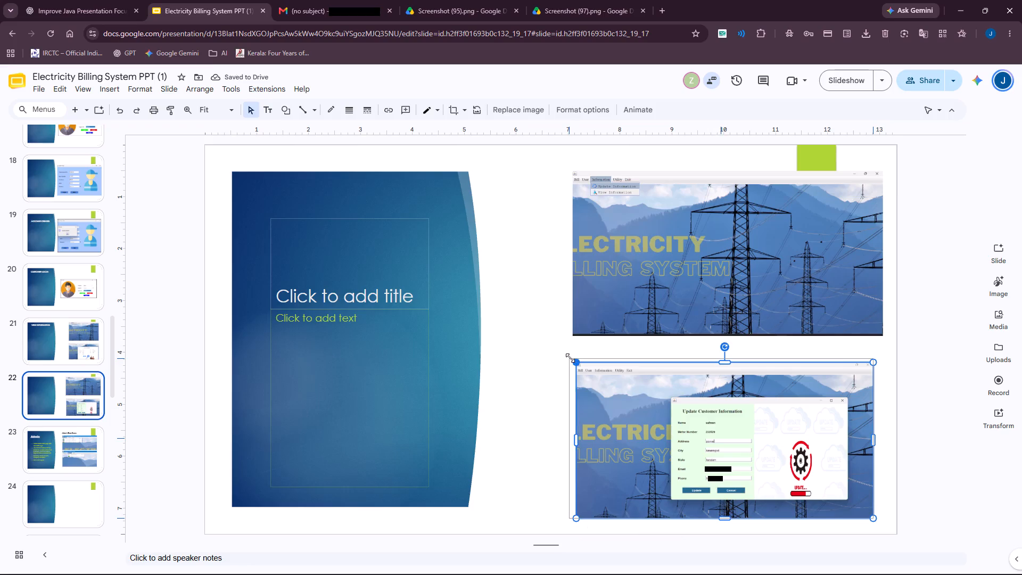
pyautogui.moveTo(570, 358); pyautogui.dragTo(570, 357)
pyautogui.click(532, 416)
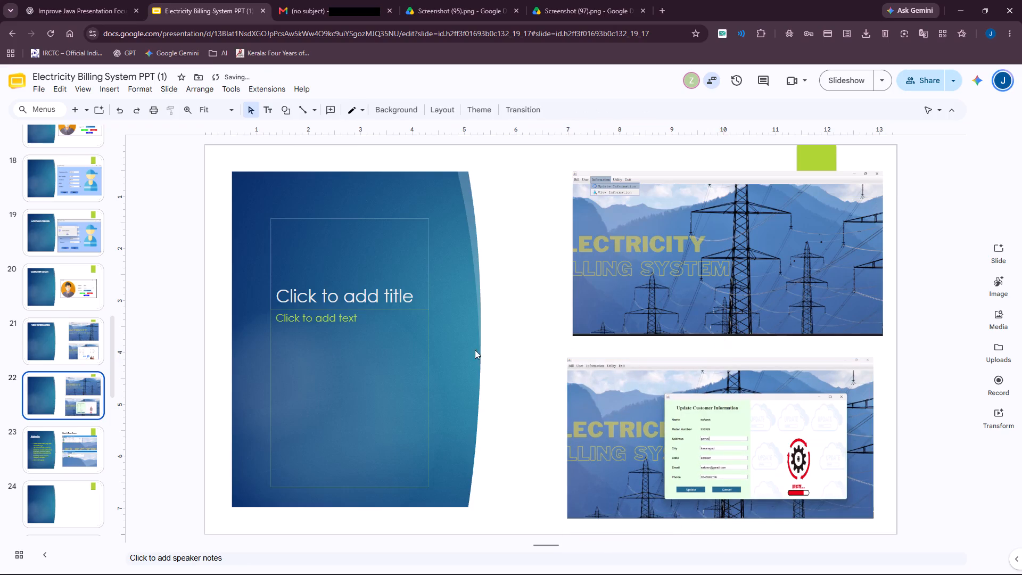
pyautogui.click(820, 433)
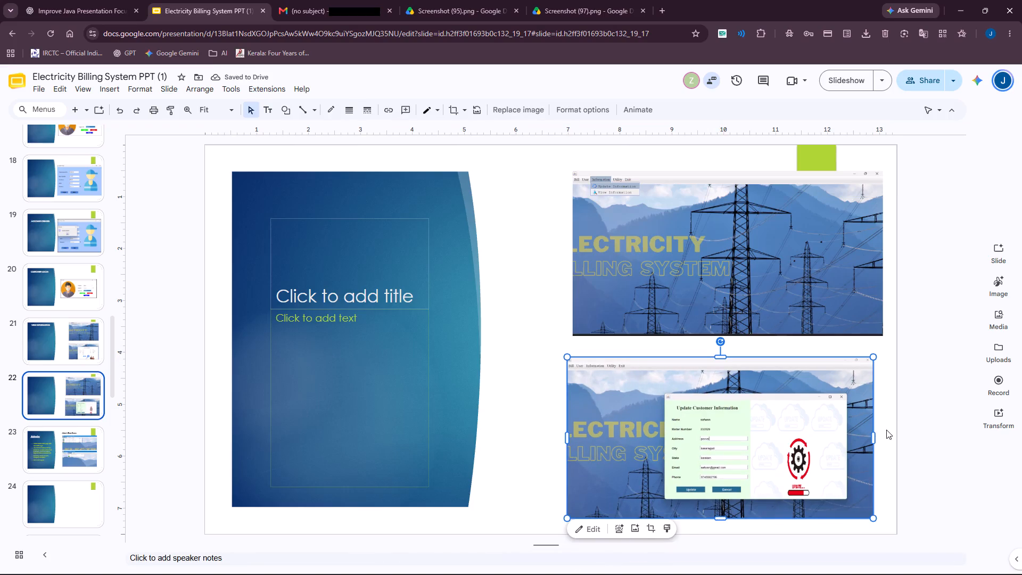
pyautogui.moveTo(873, 437); pyautogui.dragTo(879, 435)
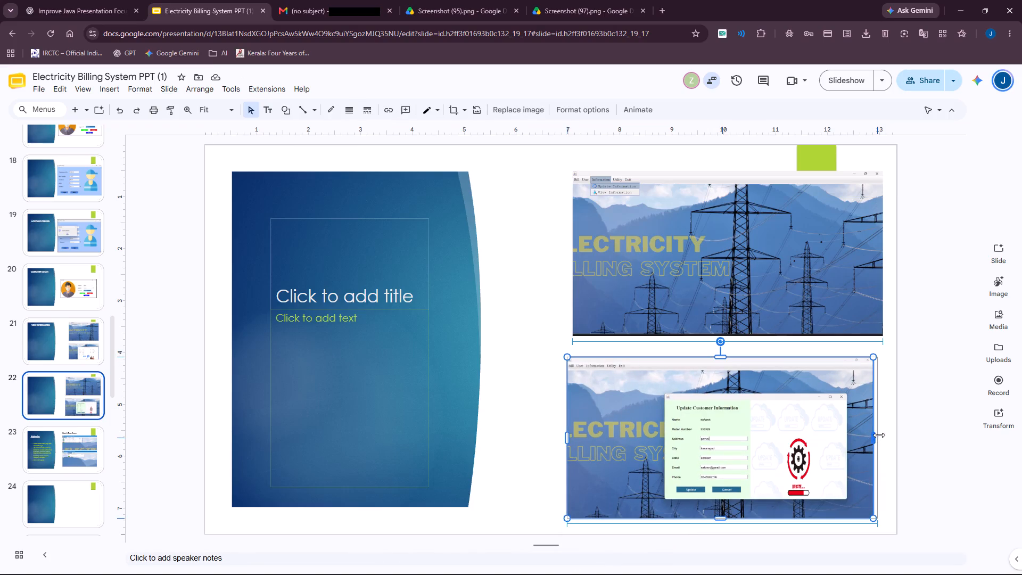
pyautogui.moveTo(879, 435); pyautogui.dragTo(882, 433)
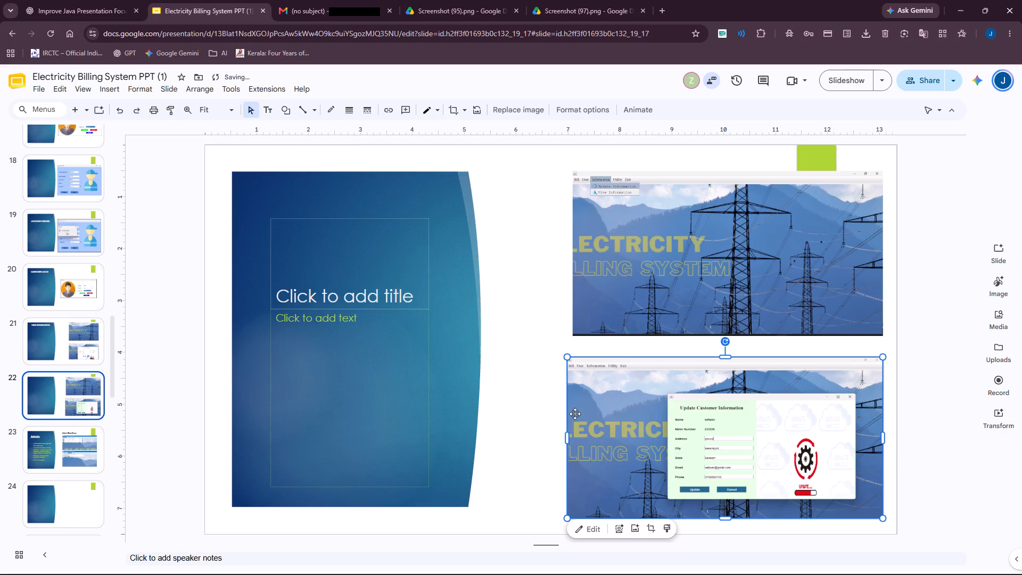
# Narrow the Update Customer Information screenshot so its left edge lines up with the upper screenshot's left edge.
pyautogui.click(568, 436)
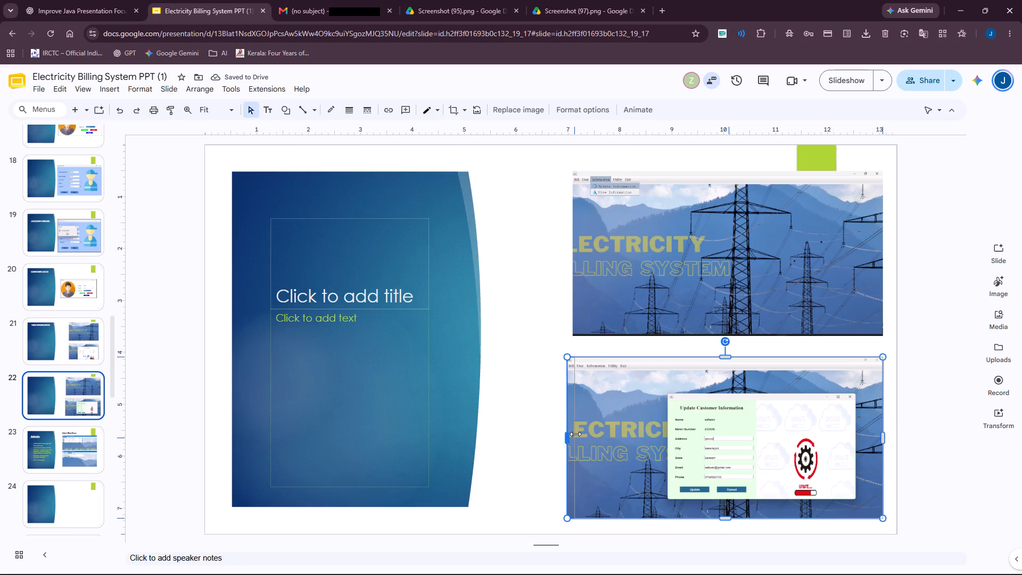
pyautogui.click(502, 311)
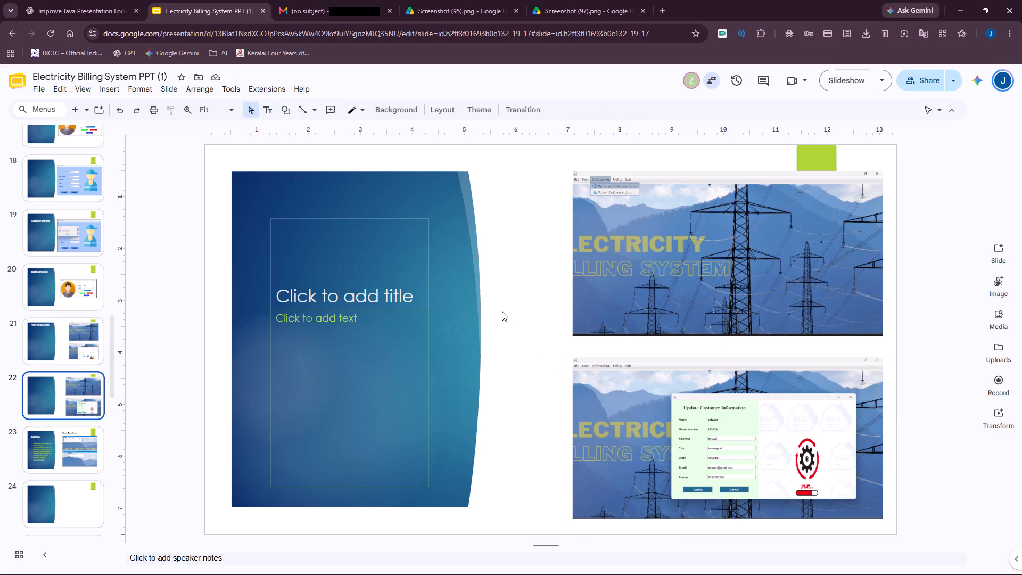
# Enter UPDATE INFORMATION as the title of slide 22.
pyautogui.doubleClick(383, 295)
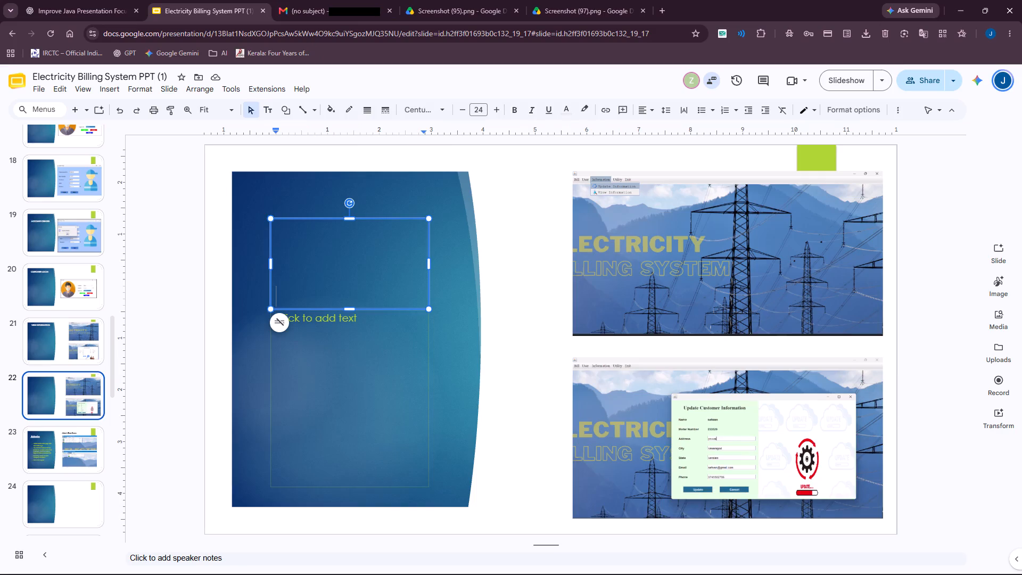
pyautogui.write('VIEW')
pyautogui.press('space')
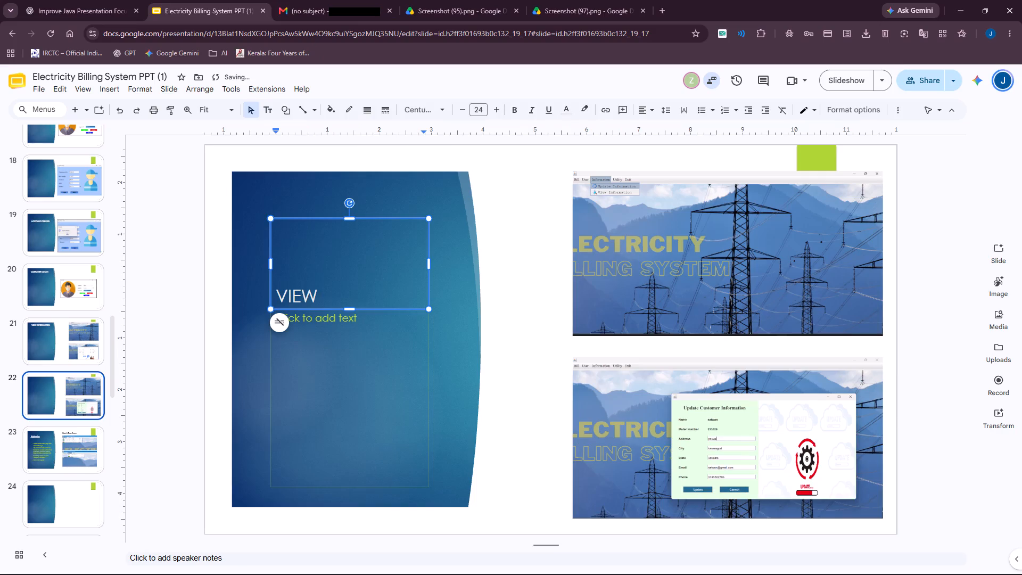
pyautogui.press('BackSpace')
pyautogui.press('BackSpace')
pyautogui.press('BackSpace')
pyautogui.press('BackSpace')
pyautogui.press('BackSpace')
pyautogui.press('BackSpace')
pyautogui.press('BackSpace')
pyautogui.press('BackSpace')
pyautogui.press('BackSpace')
pyautogui.write('UPATE')
pyautogui.press('space')
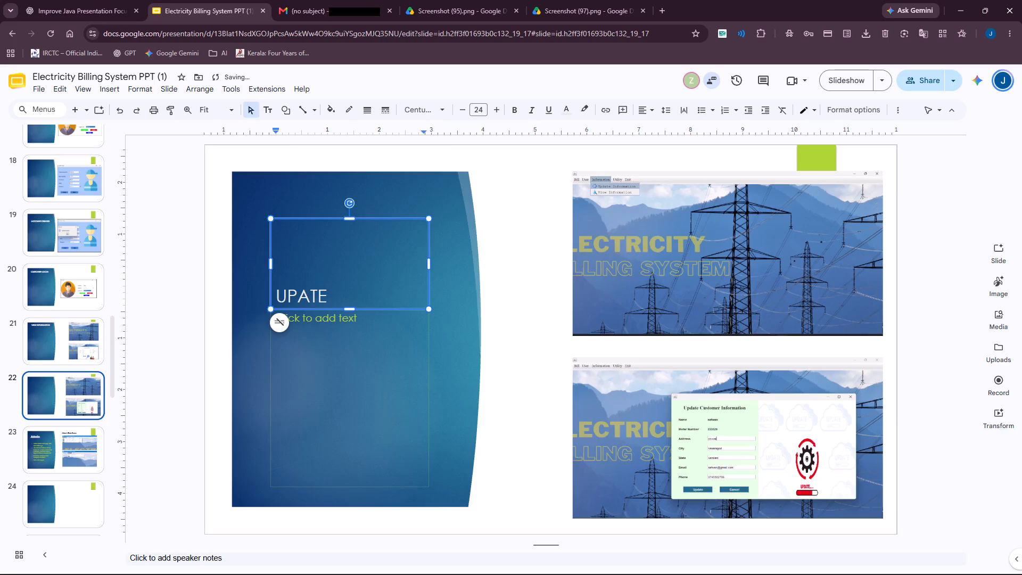
pyautogui.press('BackSpace')
pyautogui.press('BackSpace')
pyautogui.press('BackSpace')
pyautogui.press('BackSpace')
pyautogui.write('DATE INFORMATION')
# Make the whole UPDATE INFORMATION title bold.
pyautogui.tripleClick(343, 274)
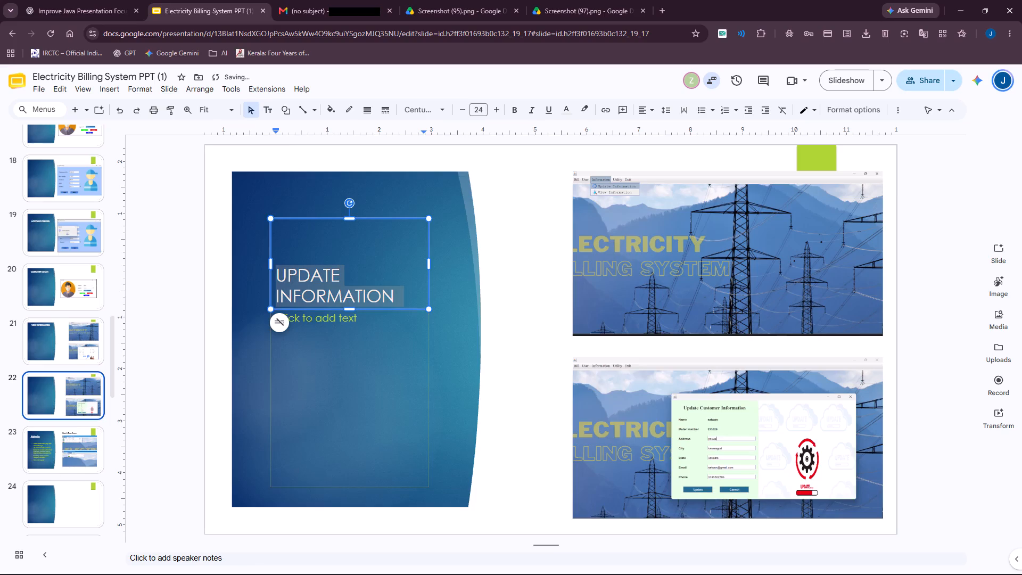
pyautogui.click(512, 110)
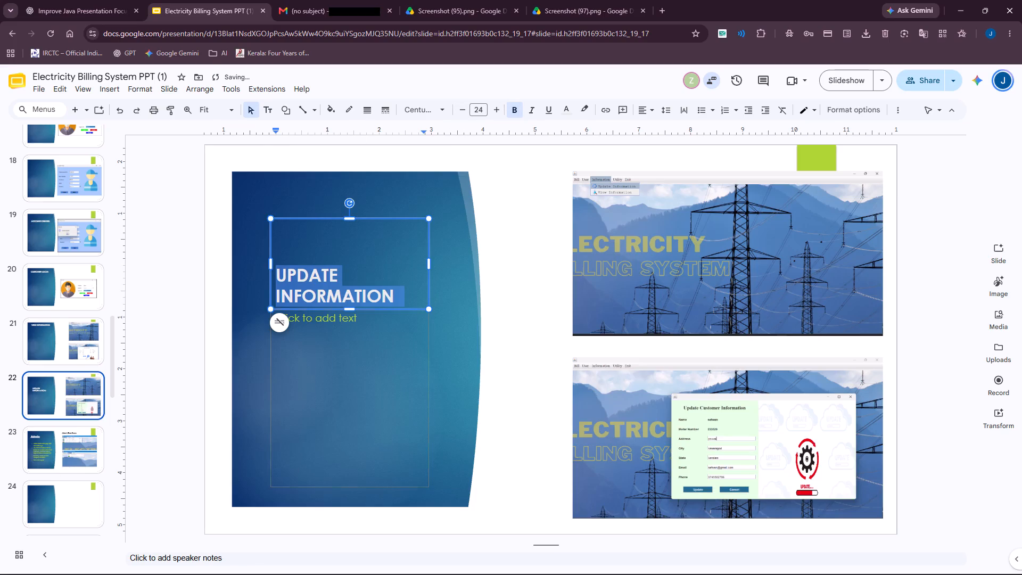
# Refit the title box within the blue shape, wide enough for UPDATE INFORMATION on one line and only as tall as the text.
pyautogui.click(431, 269)
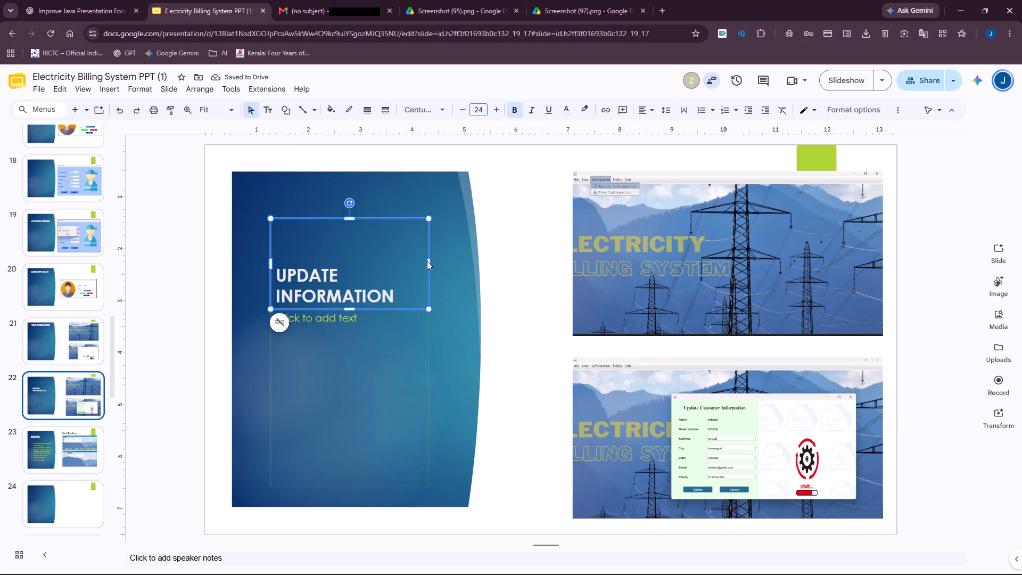
pyautogui.moveTo(427, 261); pyautogui.dragTo(442, 262)
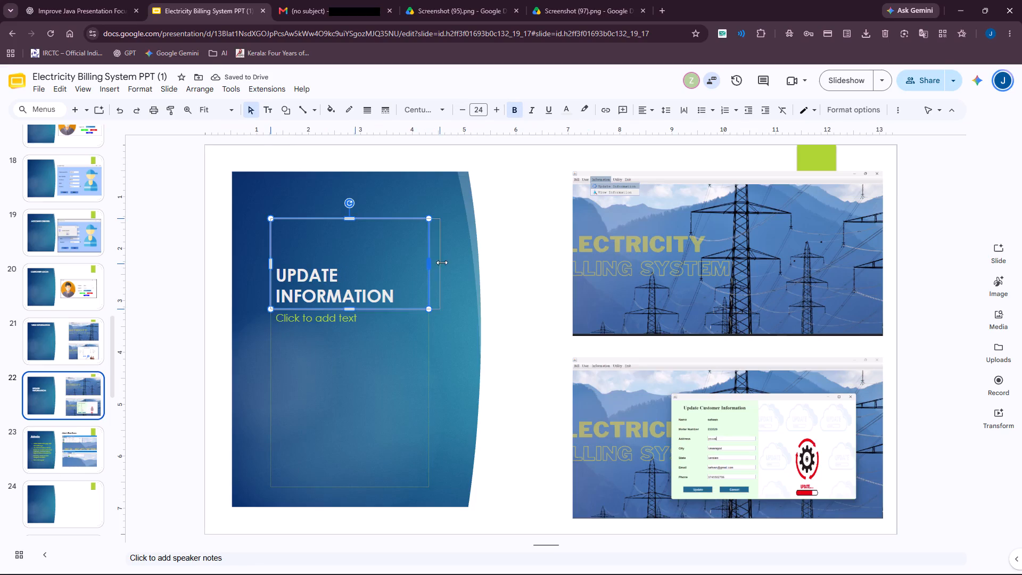
pyautogui.moveTo(442, 262); pyautogui.dragTo(500, 262)
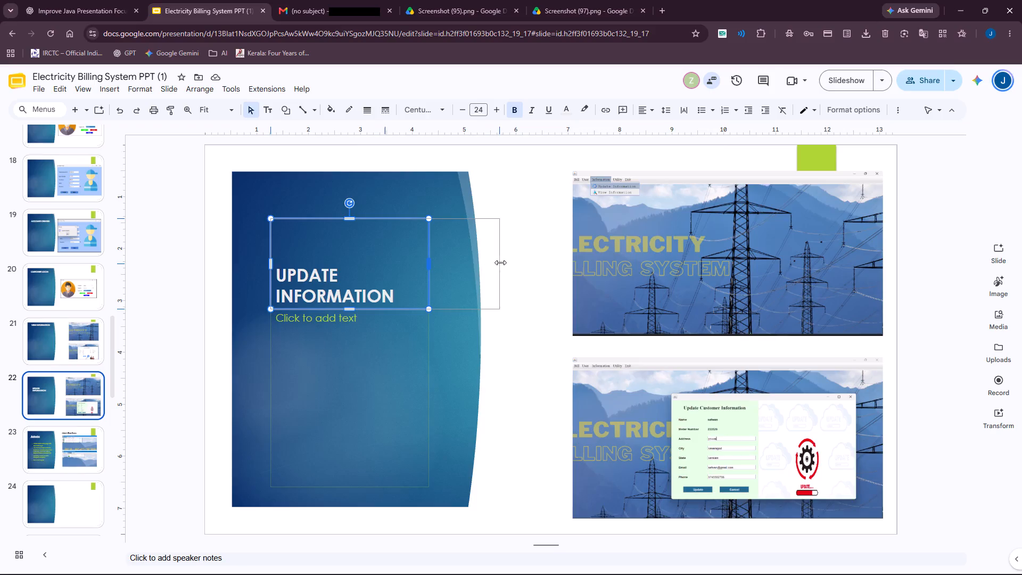
pyautogui.moveTo(500, 262); pyautogui.dragTo(503, 262)
pyautogui.moveTo(503, 262); pyautogui.dragTo(470, 261)
pyautogui.moveTo(420, 270); pyautogui.dragTo(410, 253)
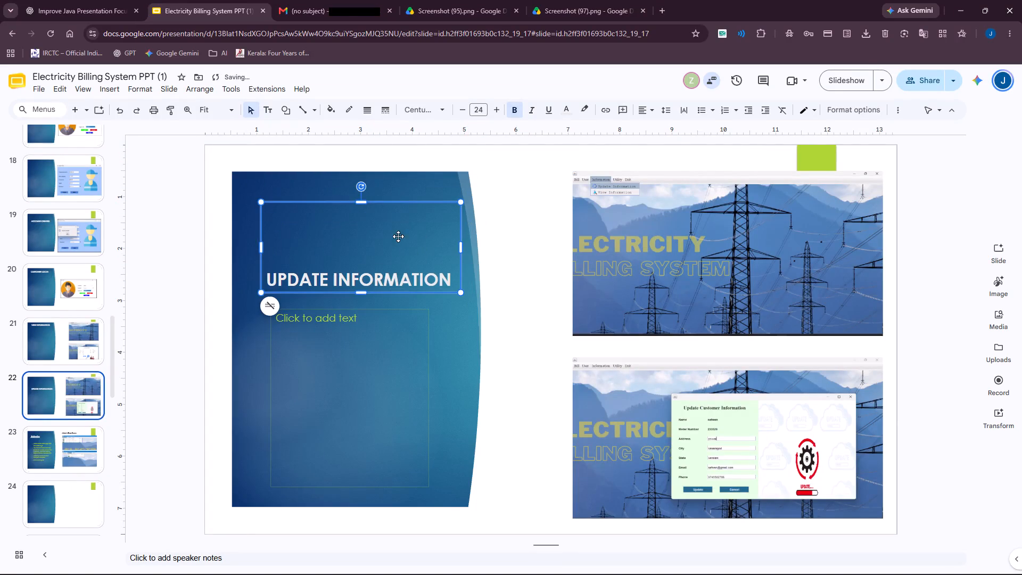
pyautogui.moveTo(363, 203); pyautogui.dragTo(363, 266)
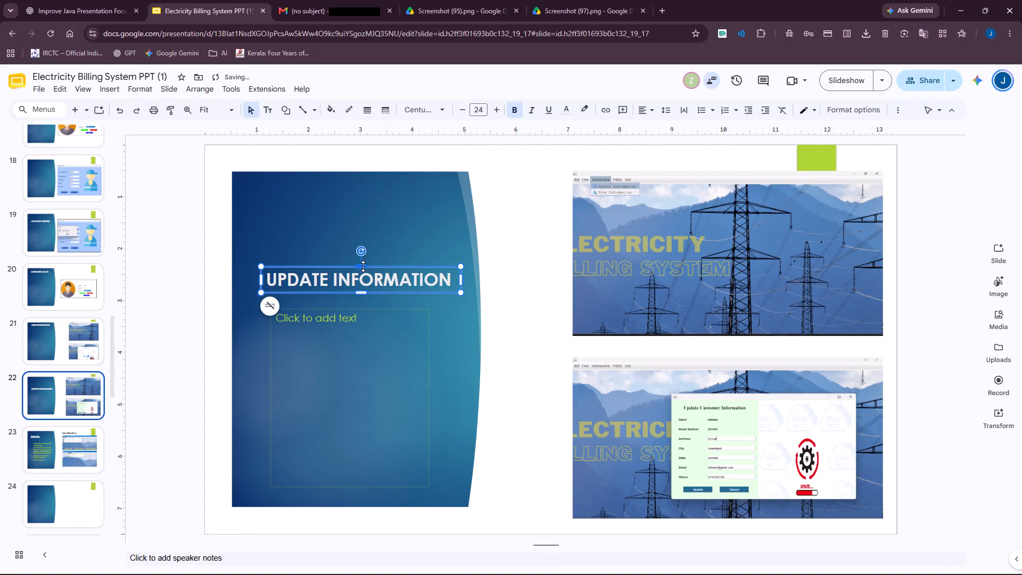
pyautogui.click(384, 221)
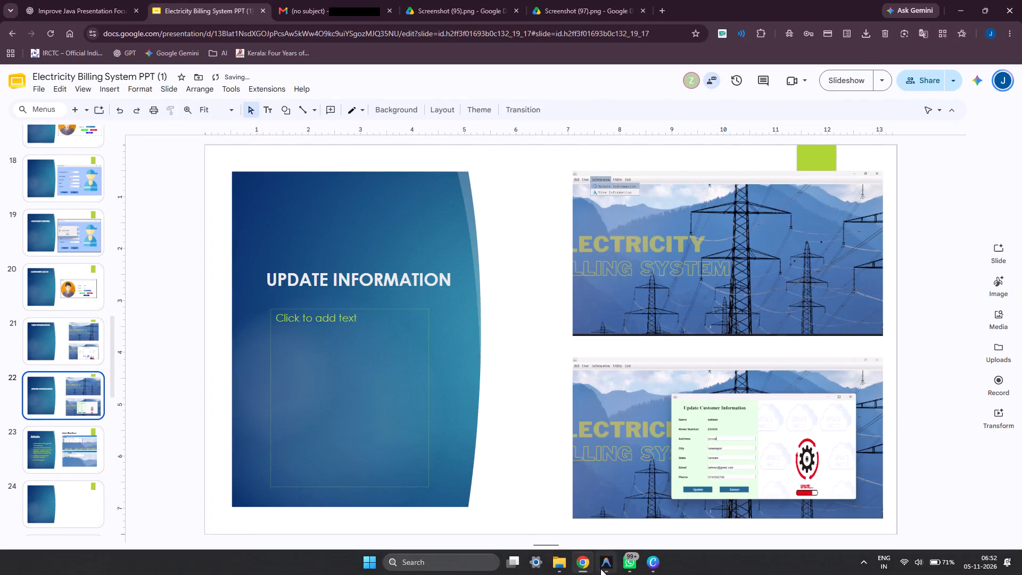
# Move the UPDATE INFORMATION title higher on slide 22's blue shape.
pyautogui.moveTo(375, 281); pyautogui.dragTo(371, 261)
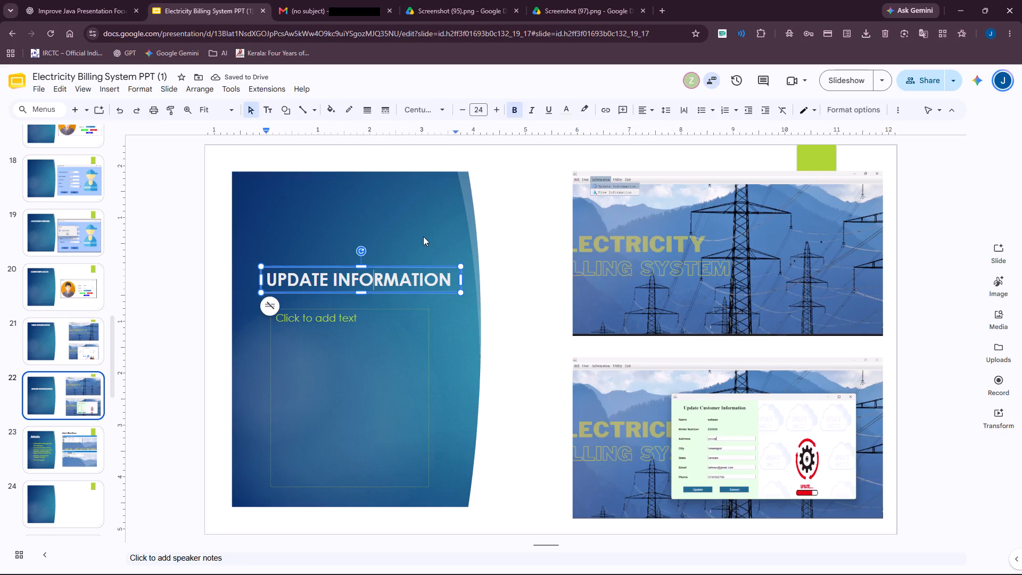
# Move the UPDATE INFORMATION title up near the top edge of slide 22's blue shape, keeping it inside the shape.
pyautogui.click(424, 236)
pyautogui.click(399, 278)
pyautogui.moveTo(267, 268); pyautogui.dragTo(252, 184)
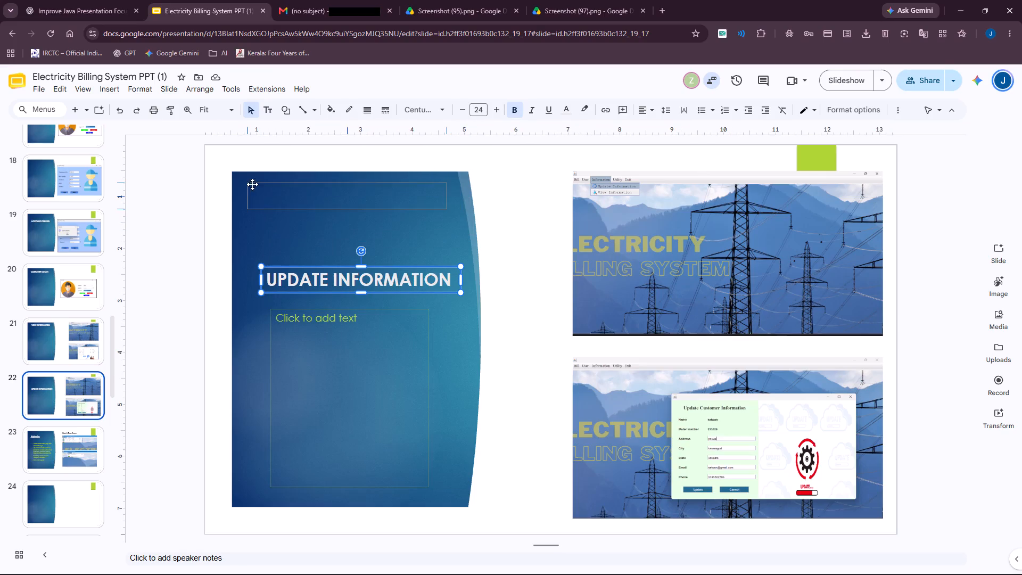
pyautogui.moveTo(252, 184); pyautogui.dragTo(258, 184)
pyautogui.click(488, 352)
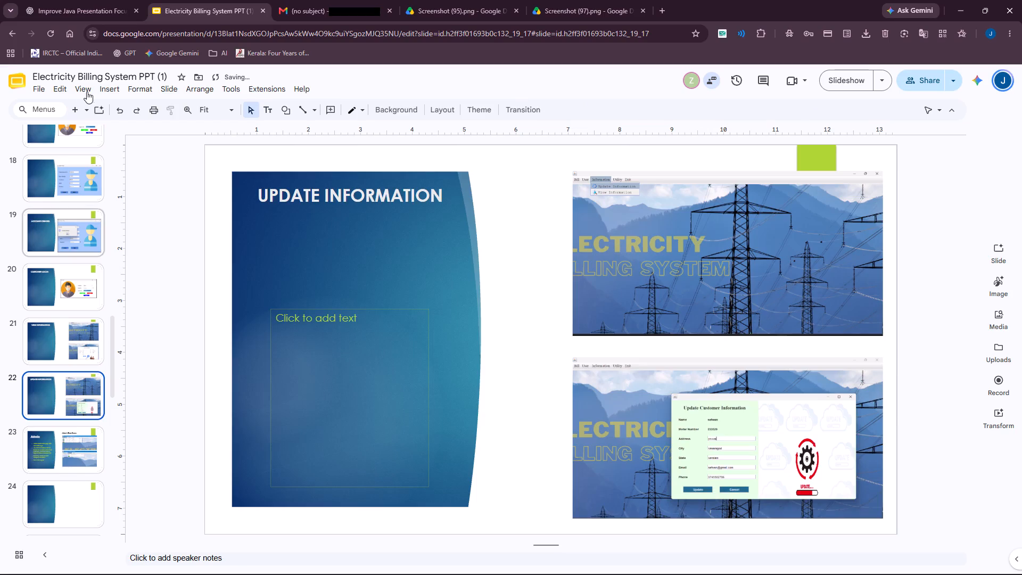
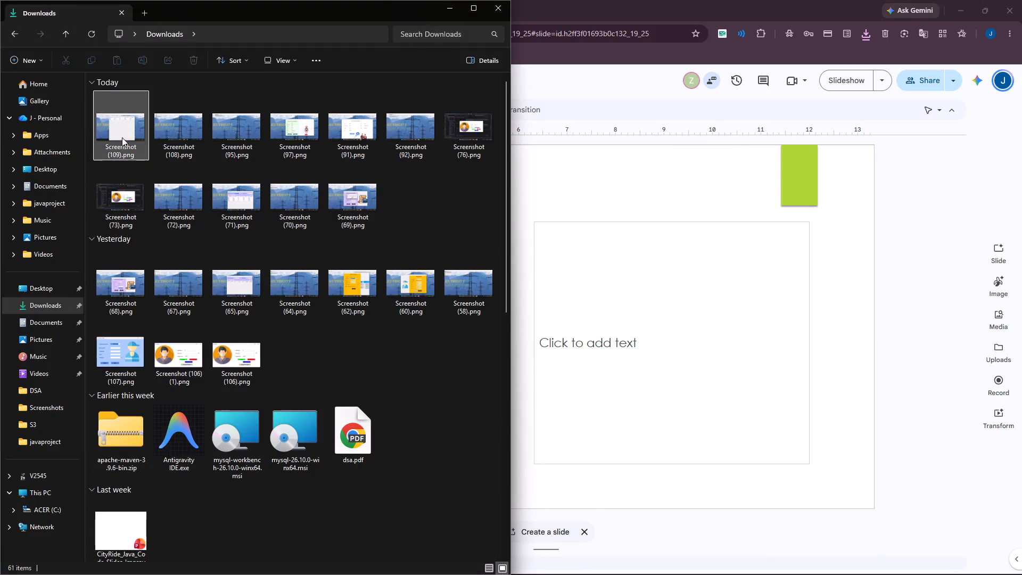
# Open Screenshot (108).png from the Downloads folder to examine it as a candidate image for slide 23.
pyautogui.doubleClick(174, 149)
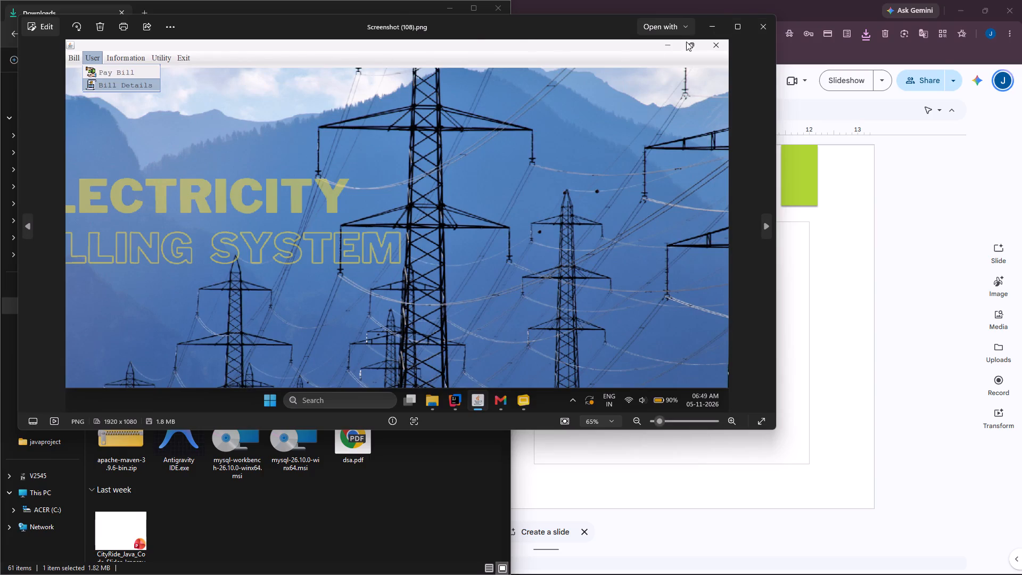
# Close the image preview and insert Screenshot (108).png from the Downloads folder into slide 23.
pyautogui.click(761, 28)
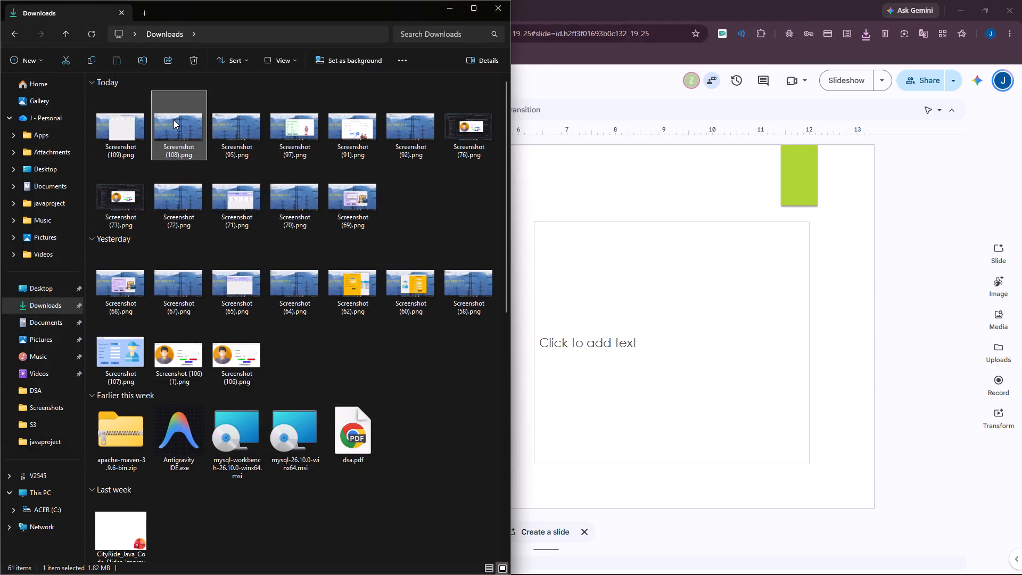
pyautogui.moveTo(174, 120); pyautogui.dragTo(689, 274)
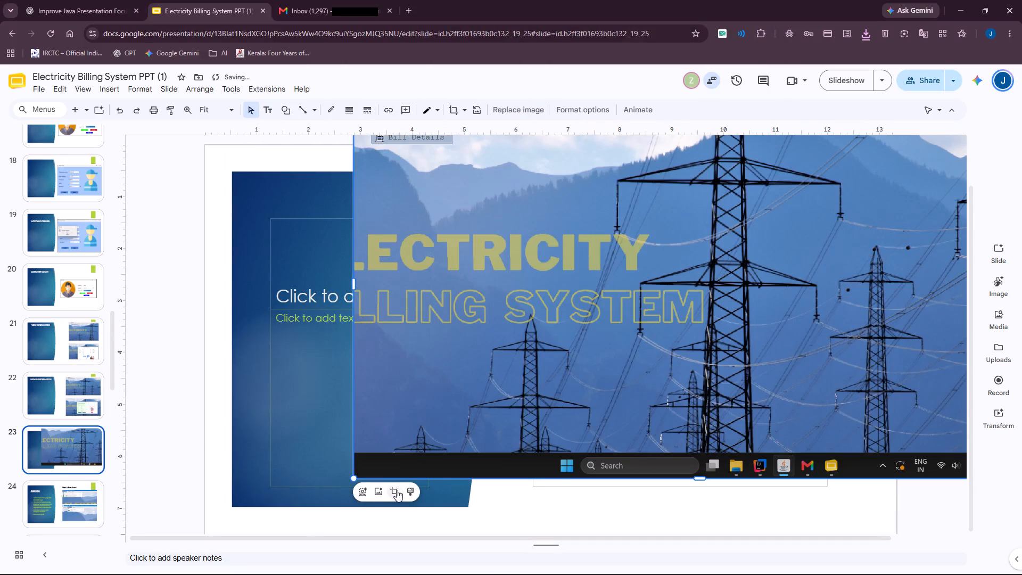
# Crop the Windows taskbar strip off the bottom of the inserted screenshot on slide 23.
pyautogui.click(394, 492)
pyautogui.moveTo(699, 477); pyautogui.dragTo(693, 462)
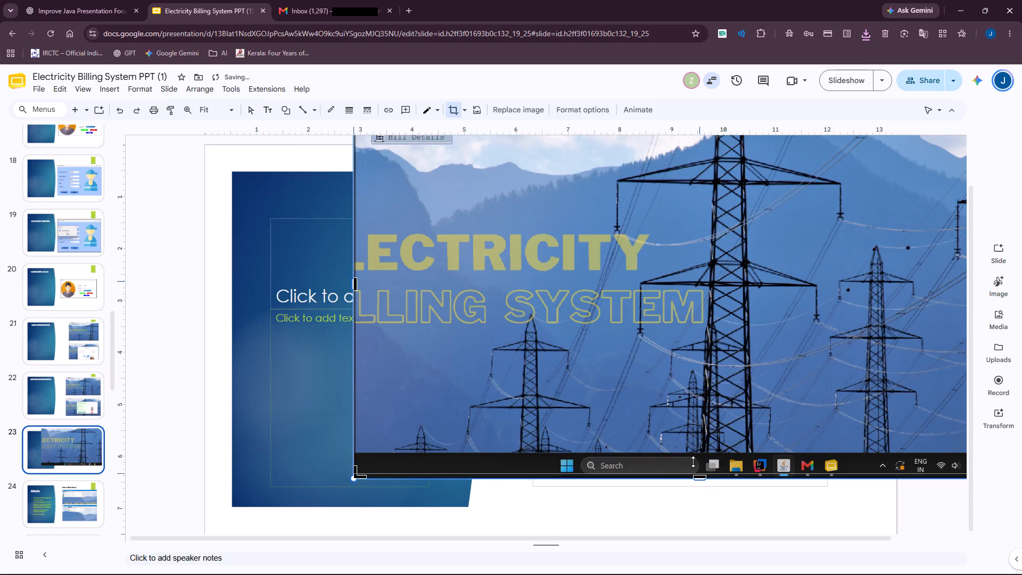
pyautogui.moveTo(693, 462); pyautogui.dragTo(686, 453)
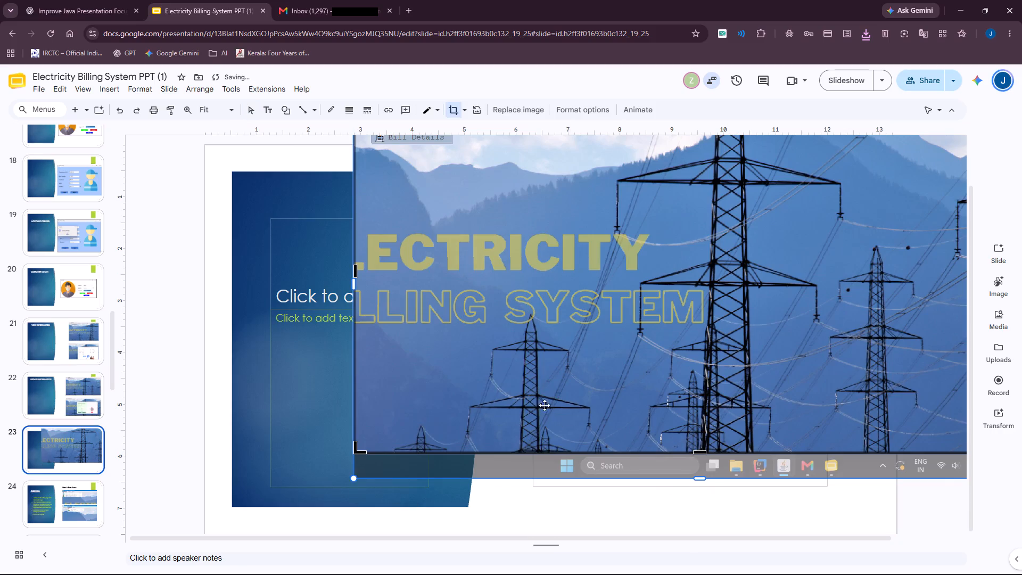
pyautogui.press('Return')
# Shrink the cropped screenshot to fit beside the blue shape and place it in the upper part of slide 23's white area.
pyautogui.scroll(4, 510, 284)
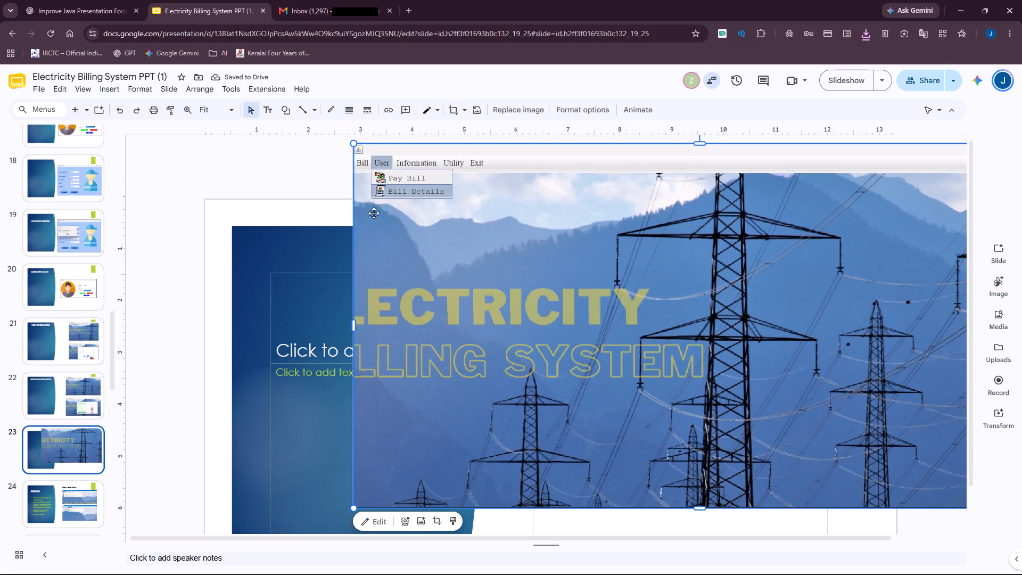
pyautogui.click(357, 142)
pyautogui.click(392, 190)
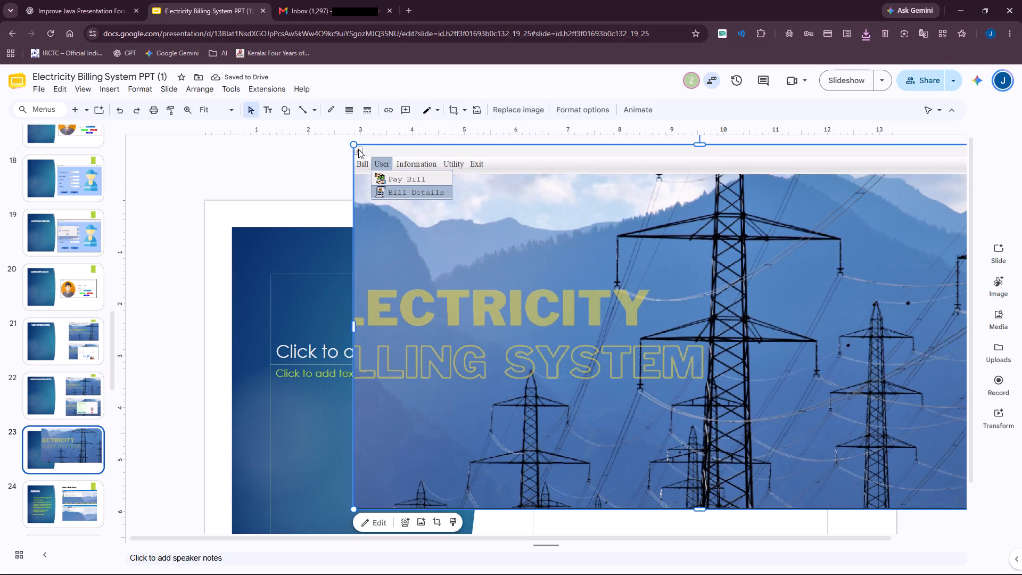
pyautogui.moveTo(353, 145); pyautogui.dragTo(674, 334)
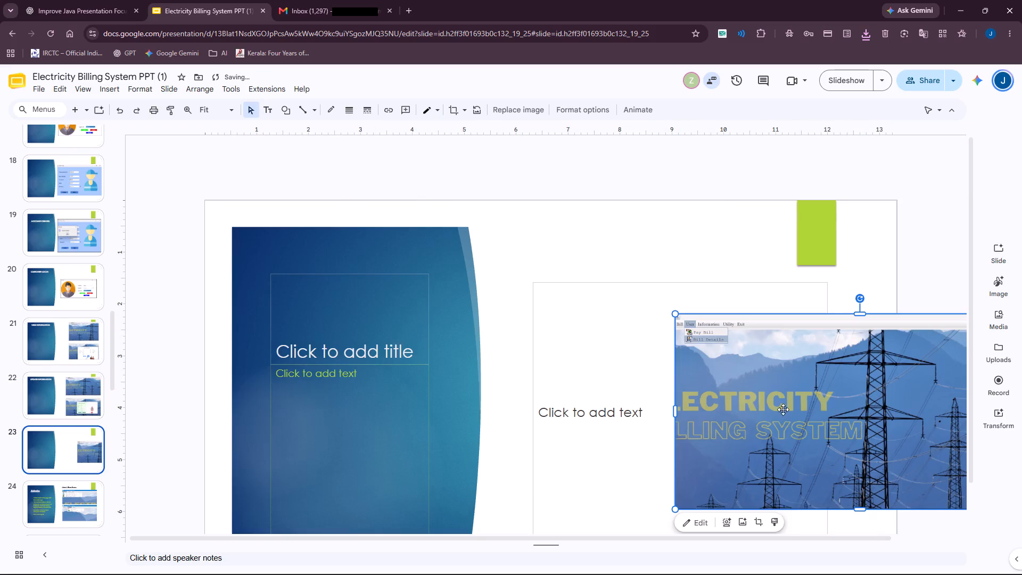
pyautogui.moveTo(783, 409); pyautogui.dragTo(624, 307)
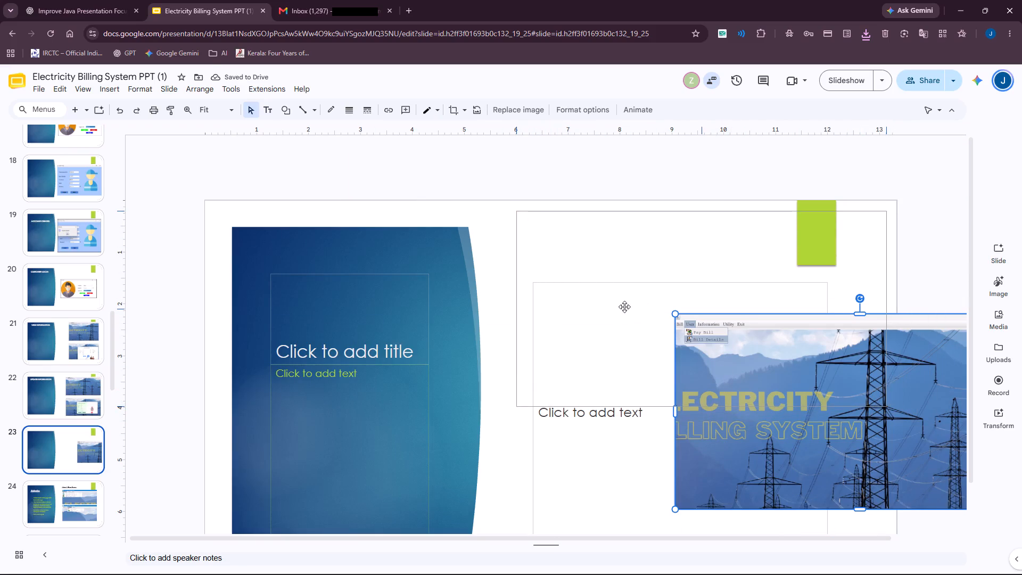
pyautogui.moveTo(624, 307); pyautogui.dragTo(624, 307)
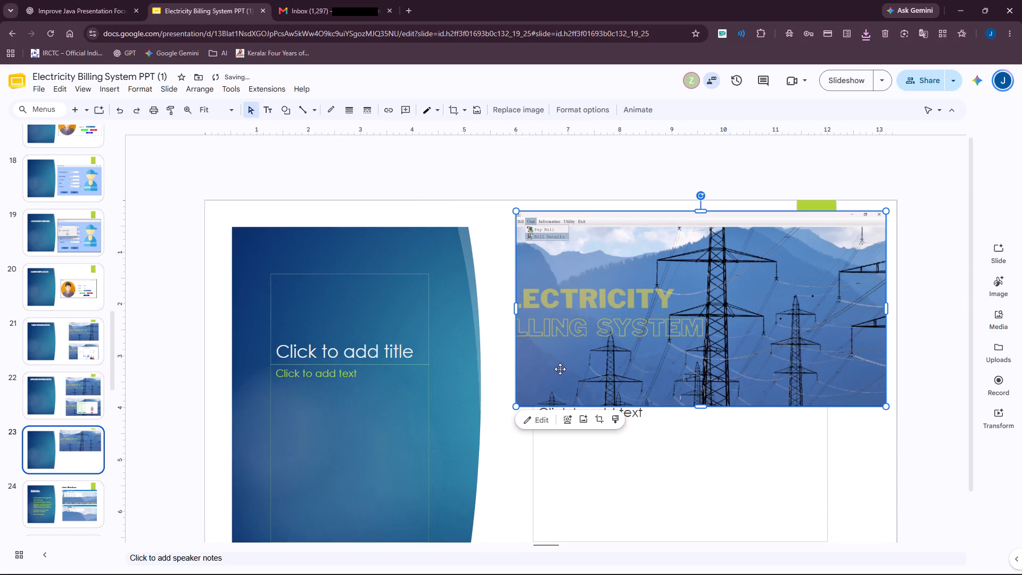
pyautogui.moveTo(517, 407); pyautogui.dragTo(566, 365)
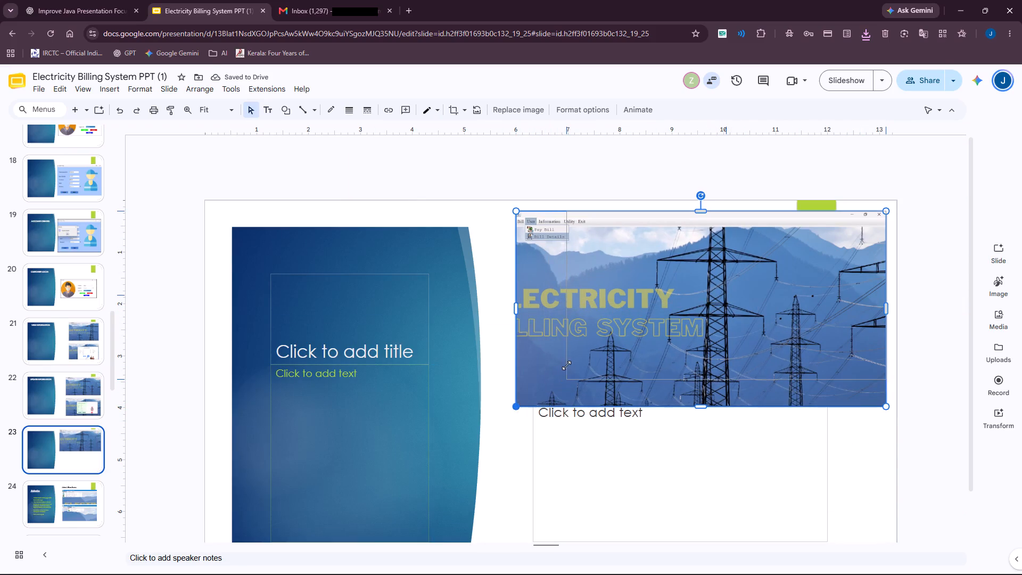
pyautogui.moveTo(566, 365); pyautogui.dragTo(567, 365)
pyautogui.moveTo(649, 305); pyautogui.dragTo(644, 305)
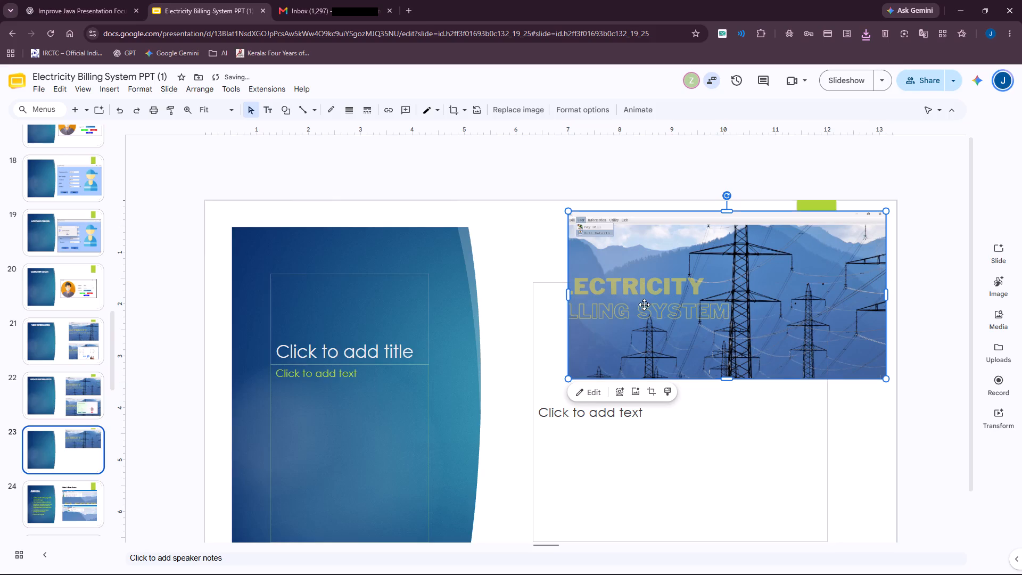
pyautogui.moveTo(644, 305); pyautogui.dragTo(614, 308)
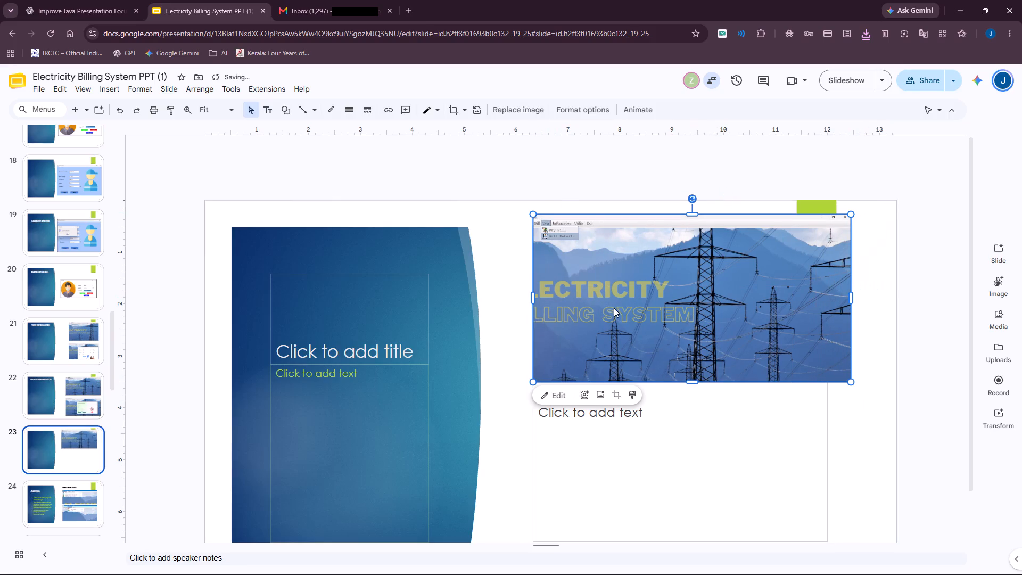
# Delete the empty content placeholder behind and below the screenshot on slide 23.
pyautogui.scroll(-2, 646, 448)
pyautogui.click(579, 427)
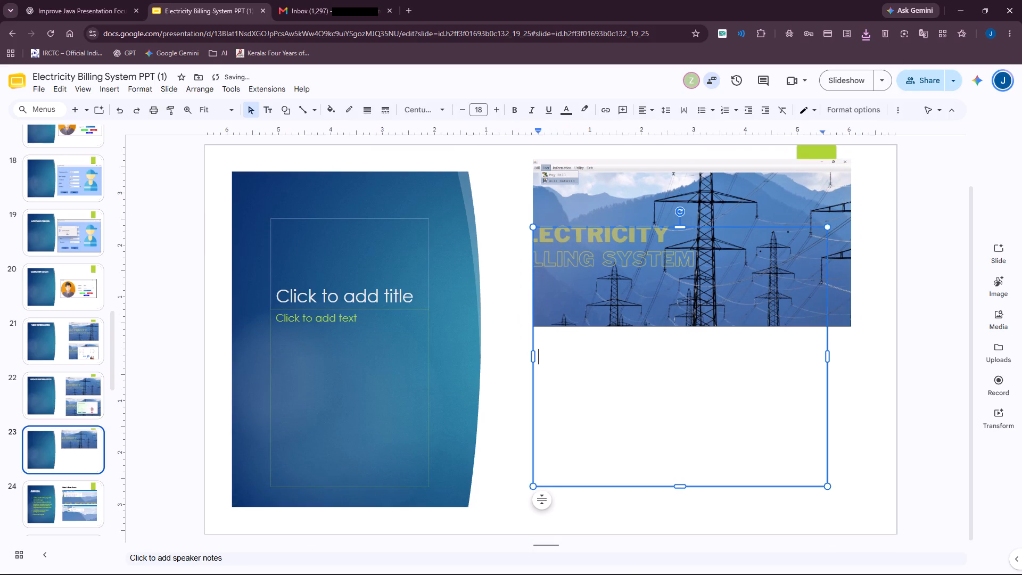
pyautogui.press('Delete')
pyautogui.click(501, 446)
pyautogui.click(586, 445)
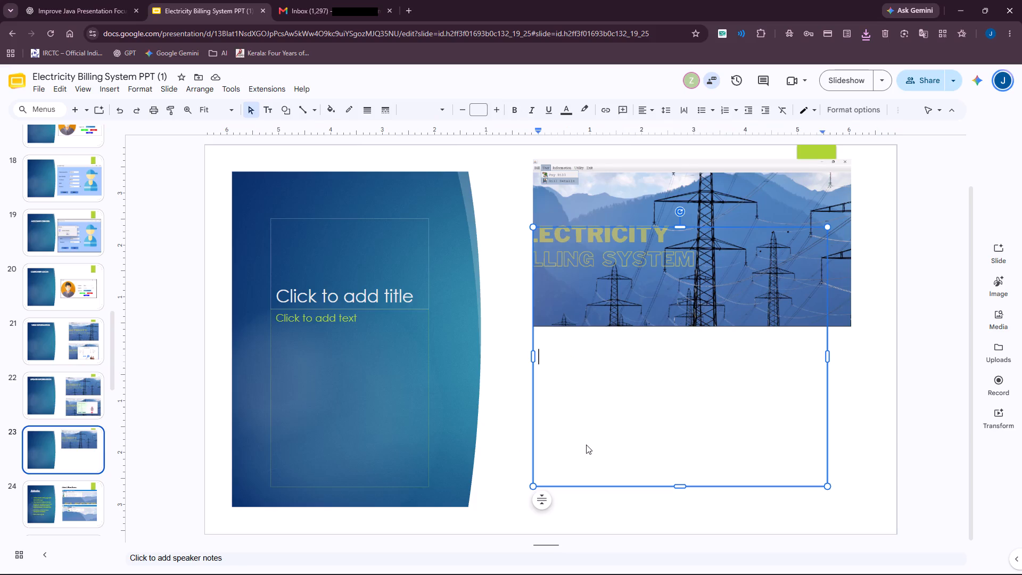
pyautogui.press('Delete')
pyautogui.click(511, 454)
pyautogui.click(549, 446)
pyautogui.moveTo(532, 483); pyautogui.dragTo(581, 451)
pyautogui.press('Delete')
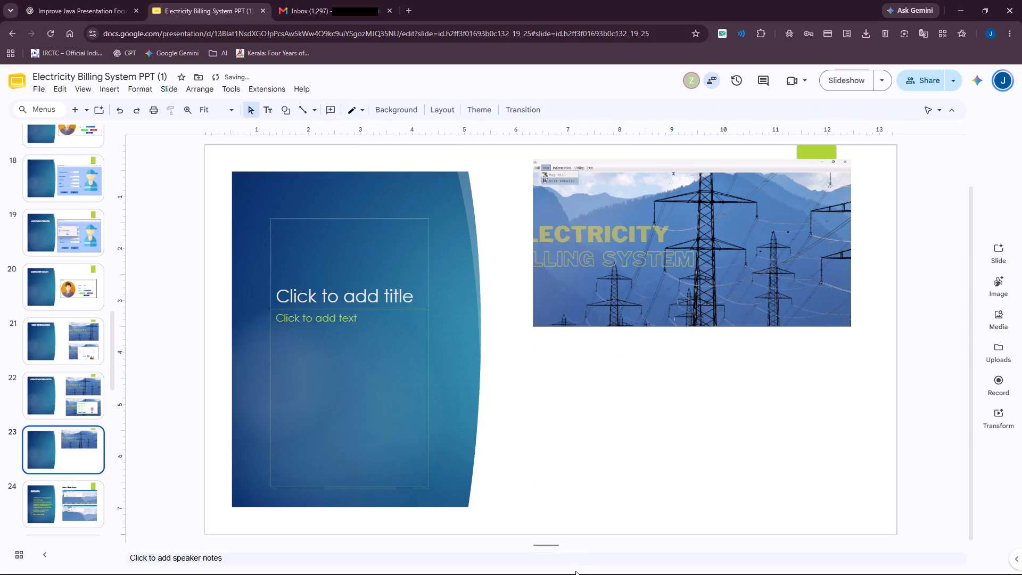
# Bring the Downloads folder up over the presentation and insert Screenshot (109).png into the empty area of slide 23.
pyautogui.click(957, 0)
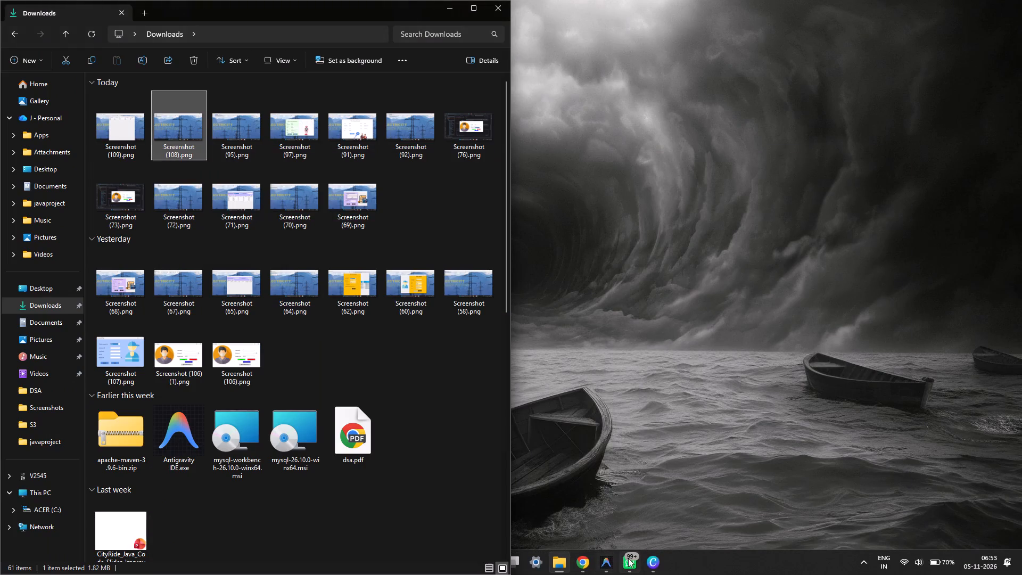
pyautogui.click(589, 557)
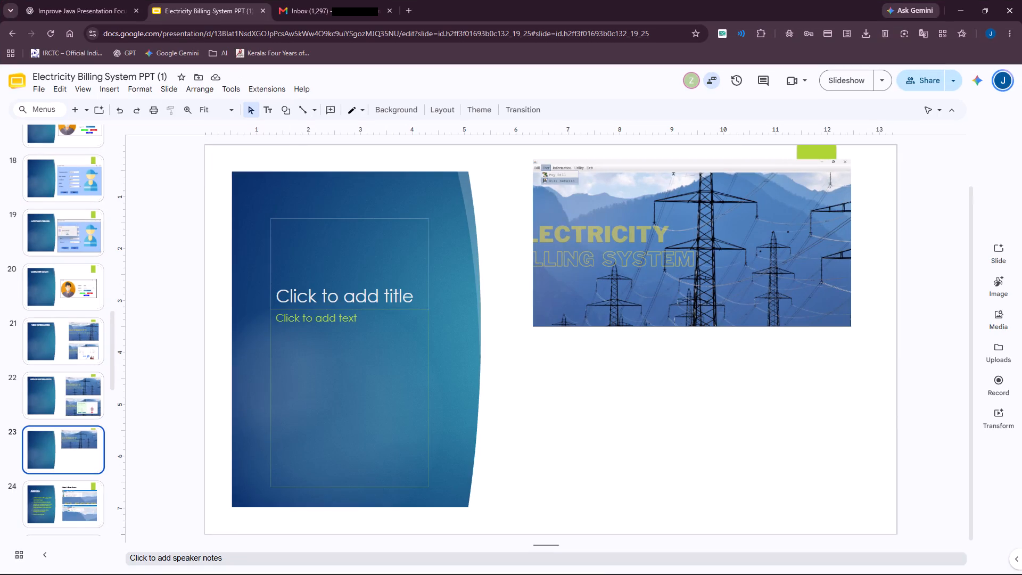
pyautogui.click(968, 8)
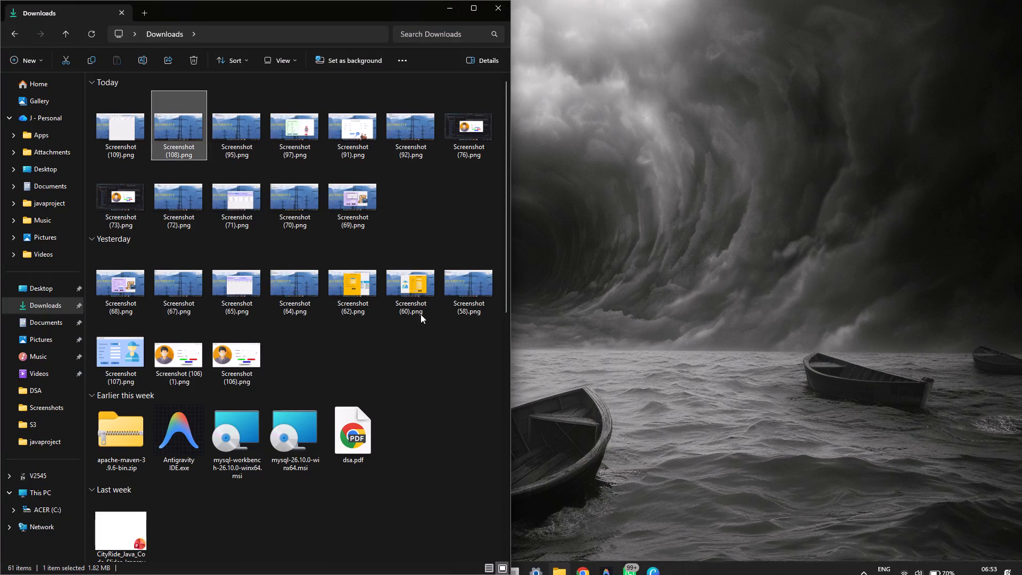
pyautogui.click(454, 9)
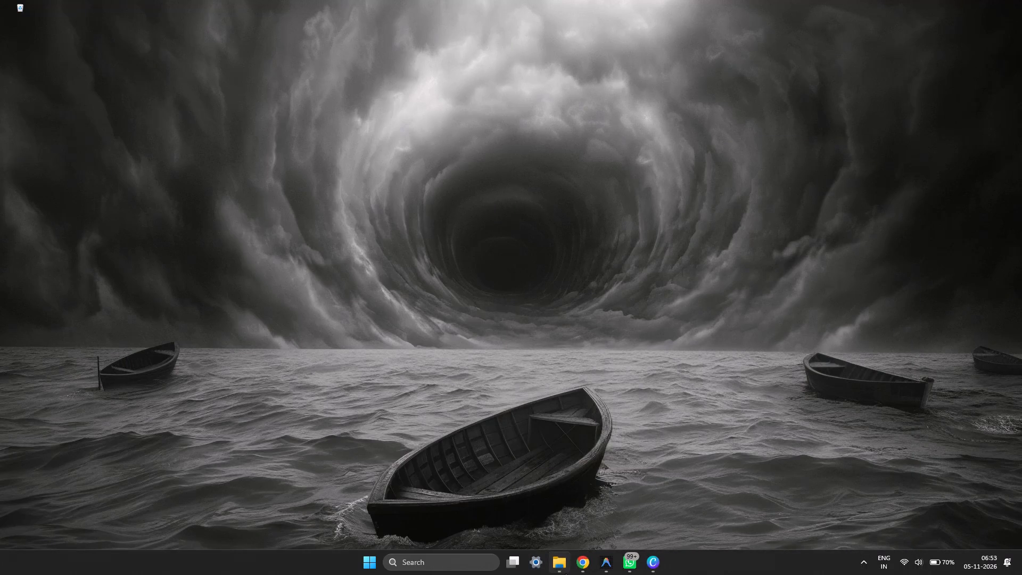
pyautogui.click(590, 571)
pyautogui.click(561, 565)
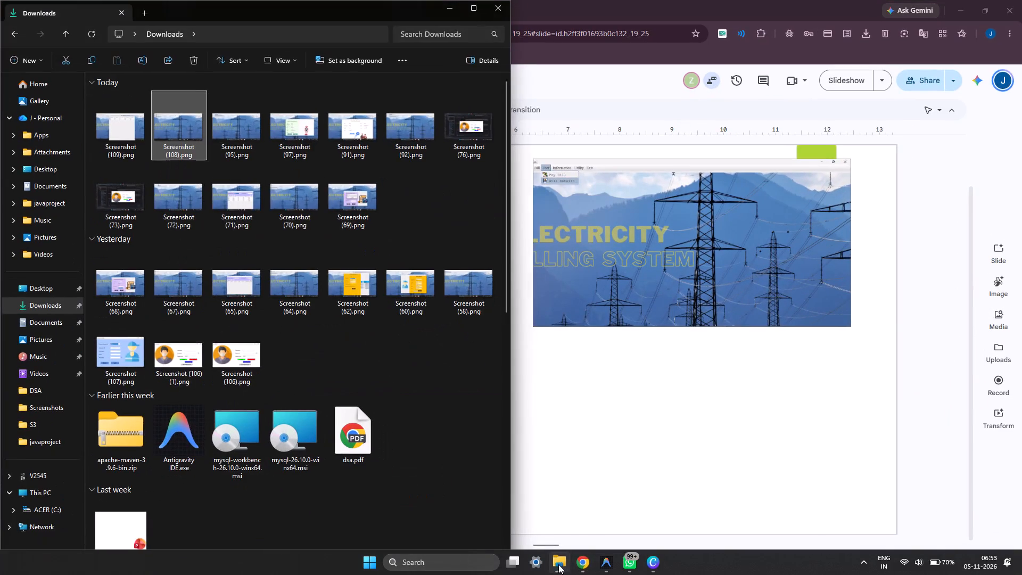
pyautogui.moveTo(122, 140); pyautogui.dragTo(673, 443)
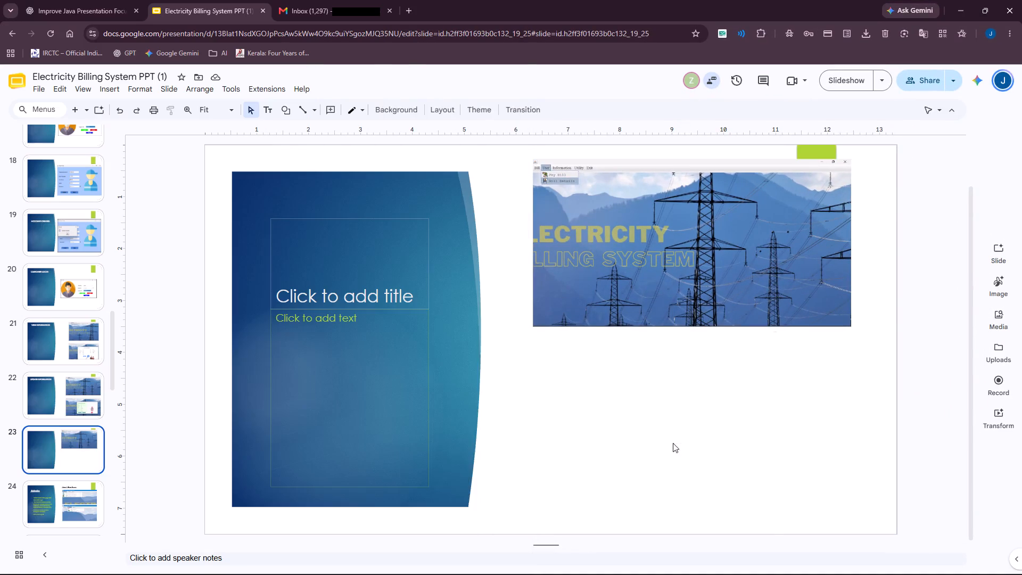
pyautogui.click(610, 453)
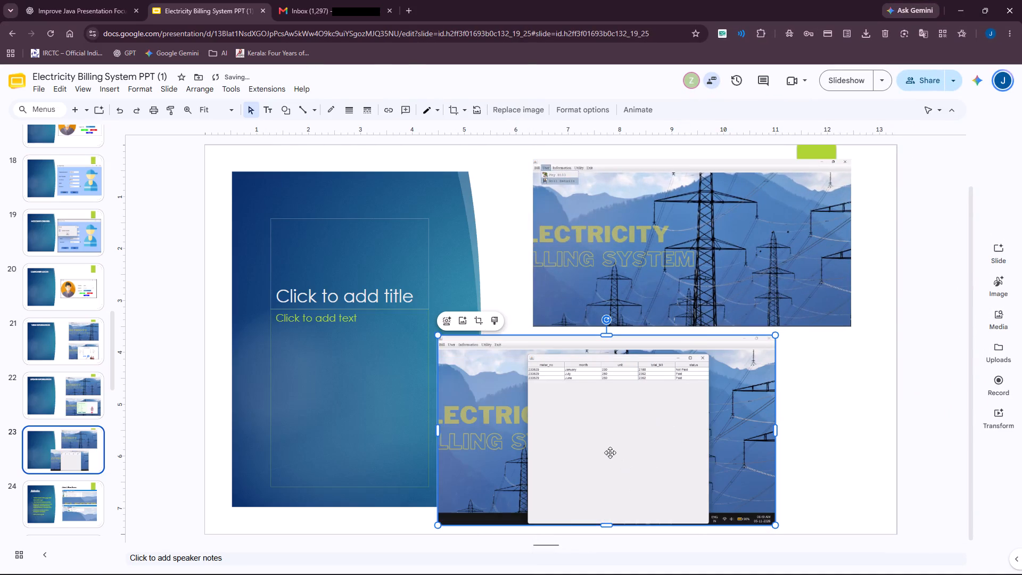
# Resize the bill table screenshot to nearly the upper screenshot's width and position it directly beneath that one with a small gap.
pyautogui.moveTo(610, 452); pyautogui.dragTo(696, 443)
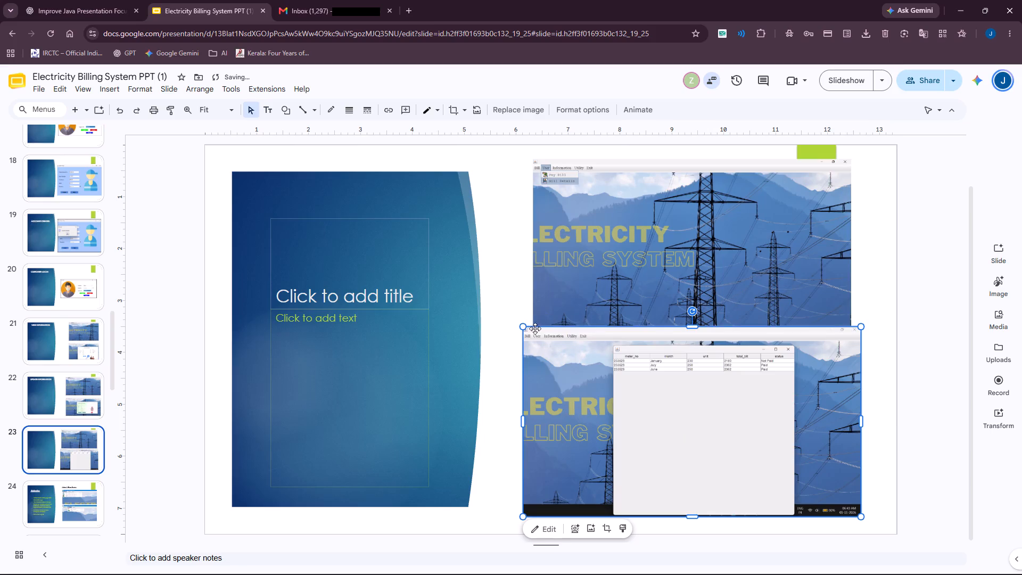
pyautogui.moveTo(522, 330); pyautogui.dragTo(585, 367)
pyautogui.moveTo(682, 439); pyautogui.dragTo(655, 418)
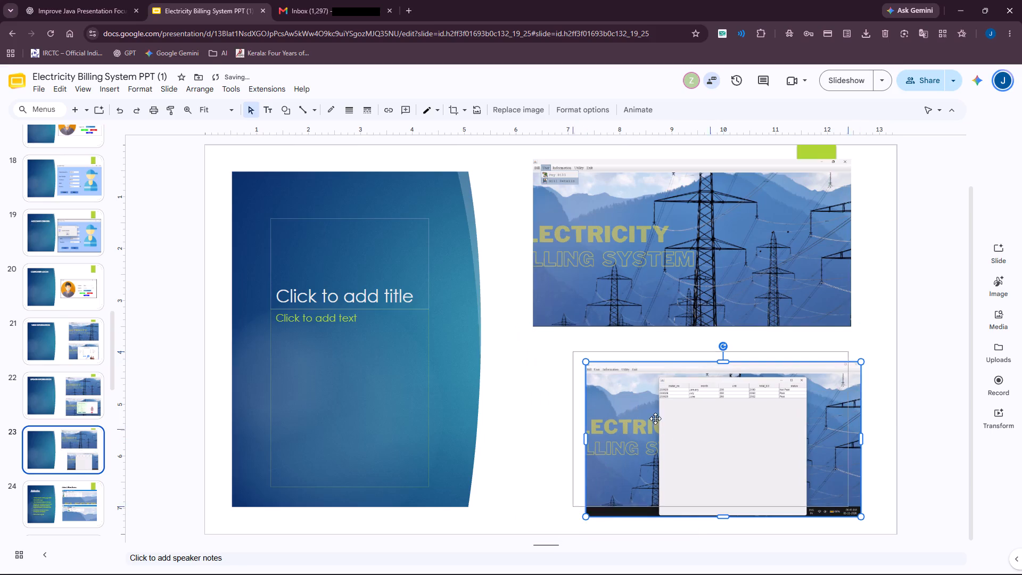
pyautogui.moveTo(655, 418); pyautogui.dragTo(646, 415)
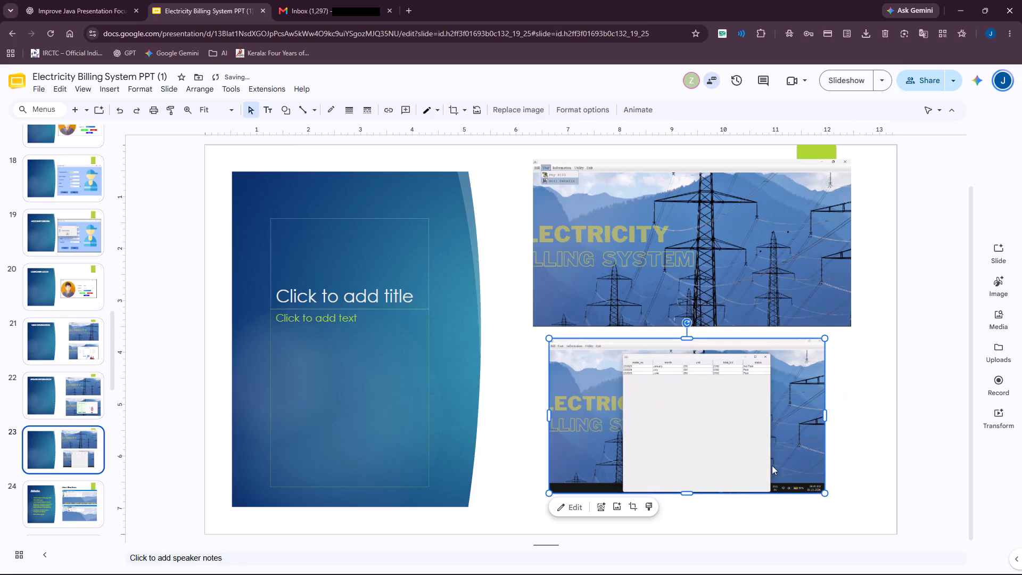
pyautogui.moveTo(825, 494); pyautogui.dragTo(855, 511)
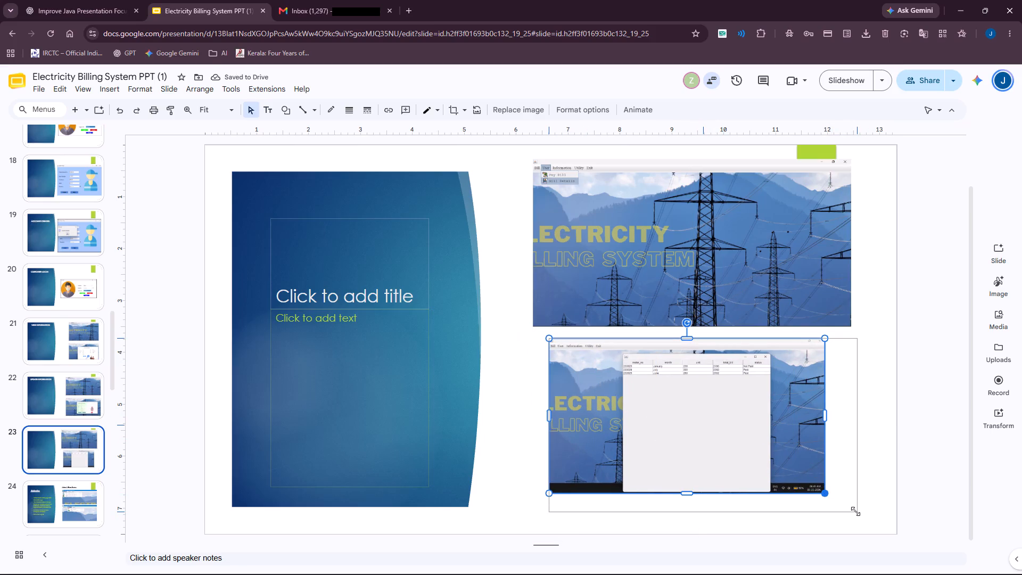
pyautogui.moveTo(855, 511); pyautogui.dragTo(850, 507)
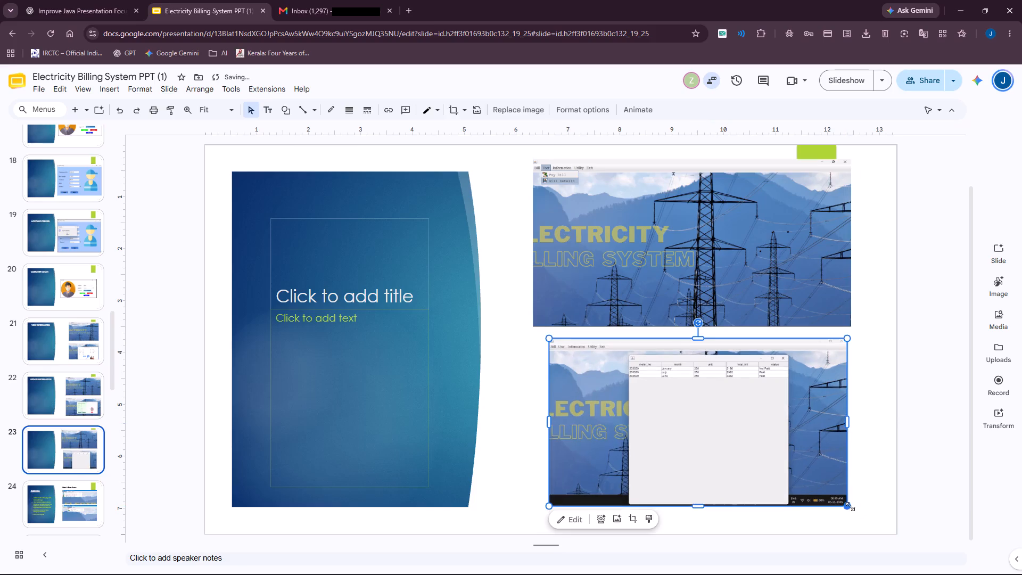
pyautogui.moveTo(550, 424); pyautogui.dragTo(543, 425)
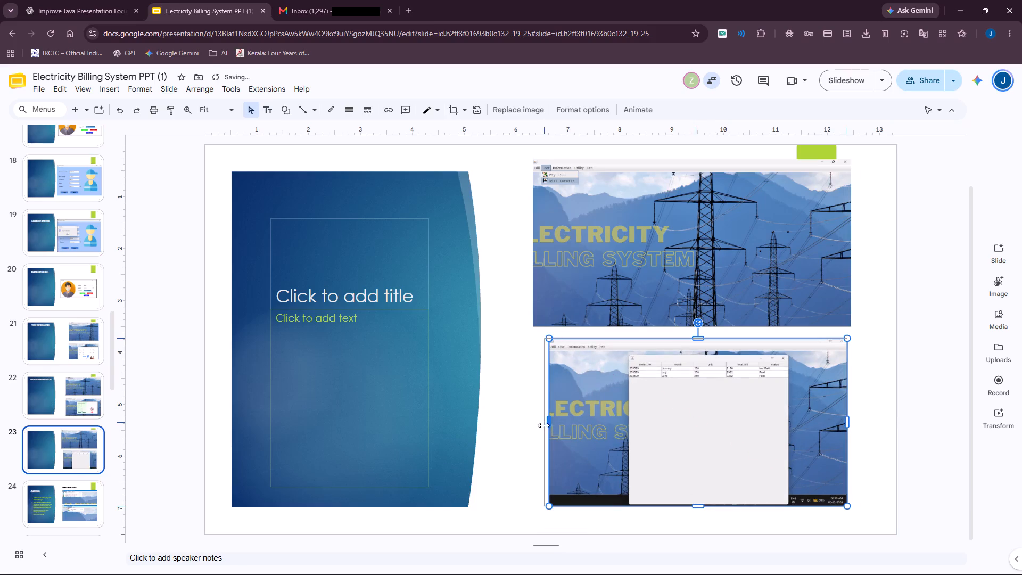
pyautogui.moveTo(543, 425); pyautogui.dragTo(533, 427)
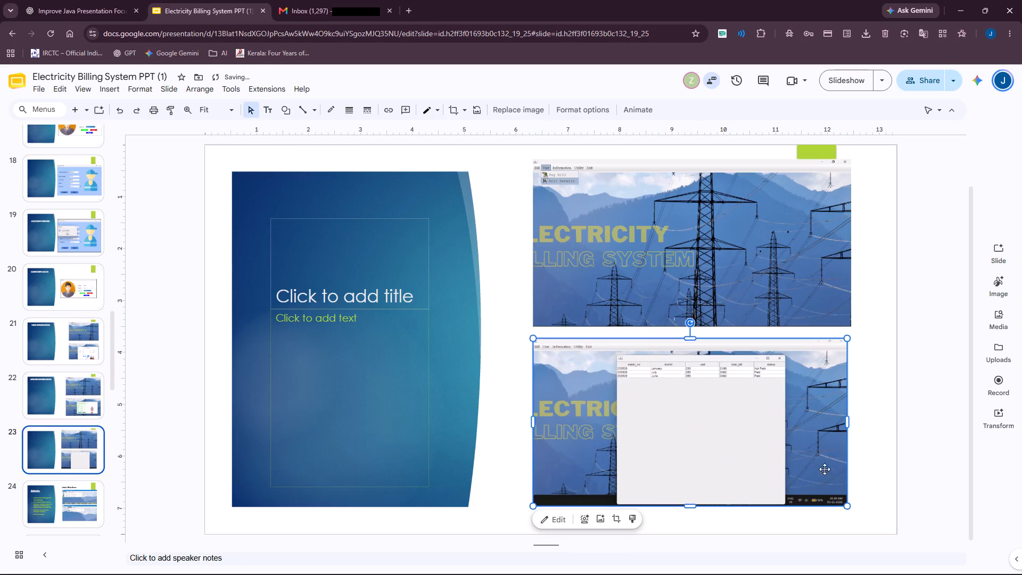
pyautogui.moveTo(756, 457); pyautogui.dragTo(757, 469)
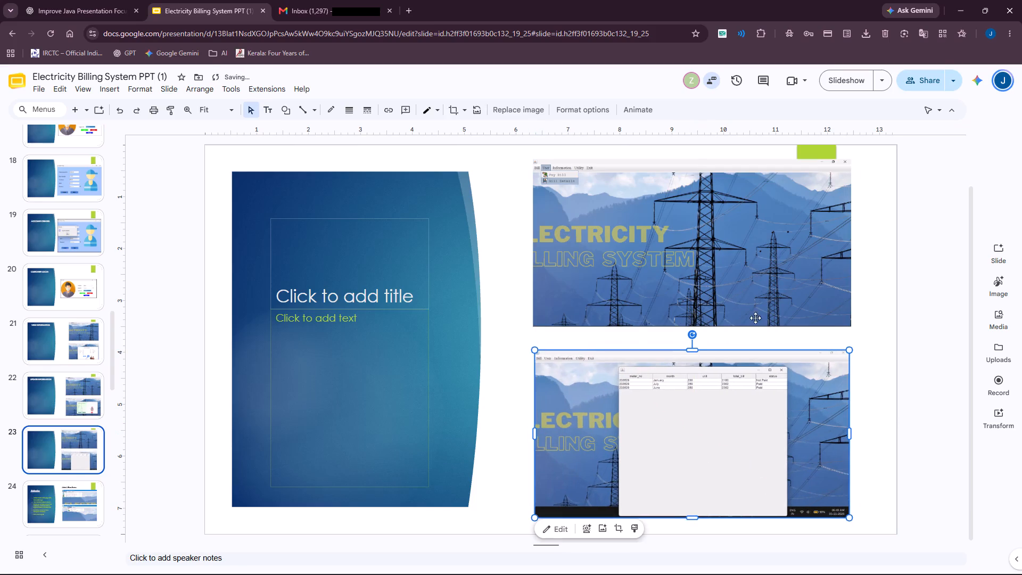
# Stretch the upper screenshot on slide 23 slightly taller by extending its bottom edge toward the lower screenshot.
pyautogui.click(724, 228)
pyautogui.moveTo(694, 326); pyautogui.dragTo(694, 335)
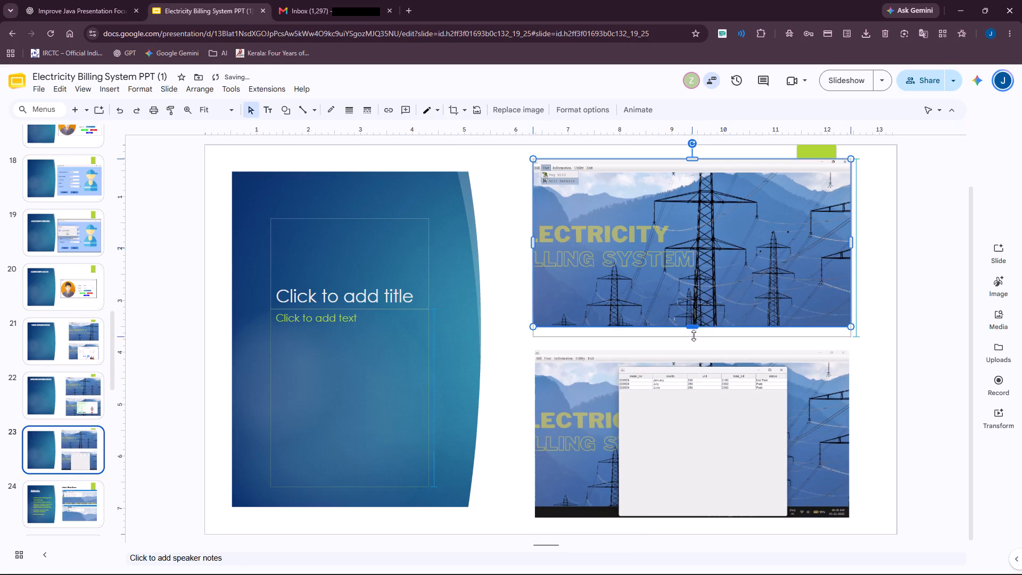
pyautogui.moveTo(694, 335); pyautogui.dragTo(694, 338)
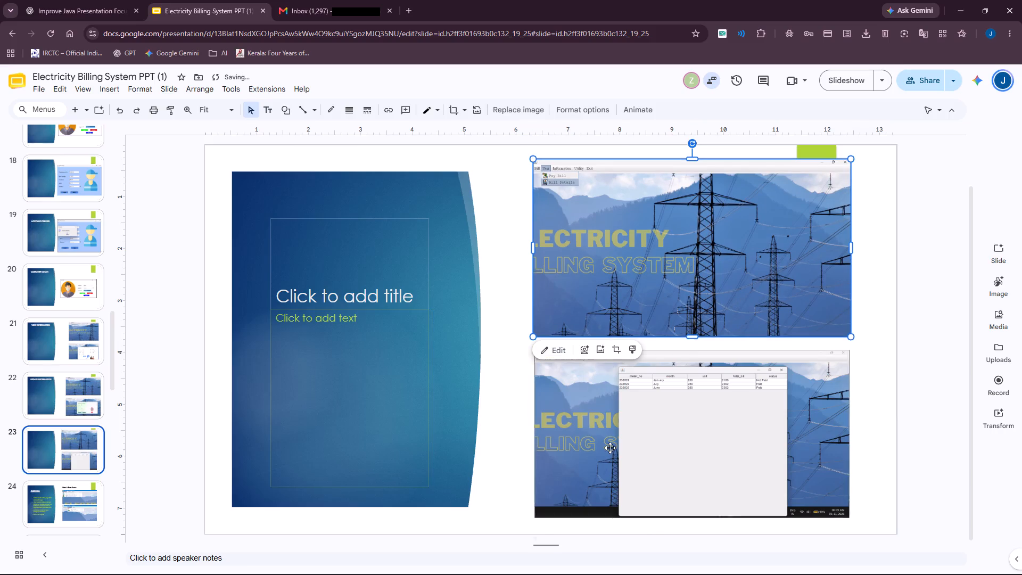
pyautogui.click(610, 448)
pyautogui.click(672, 318)
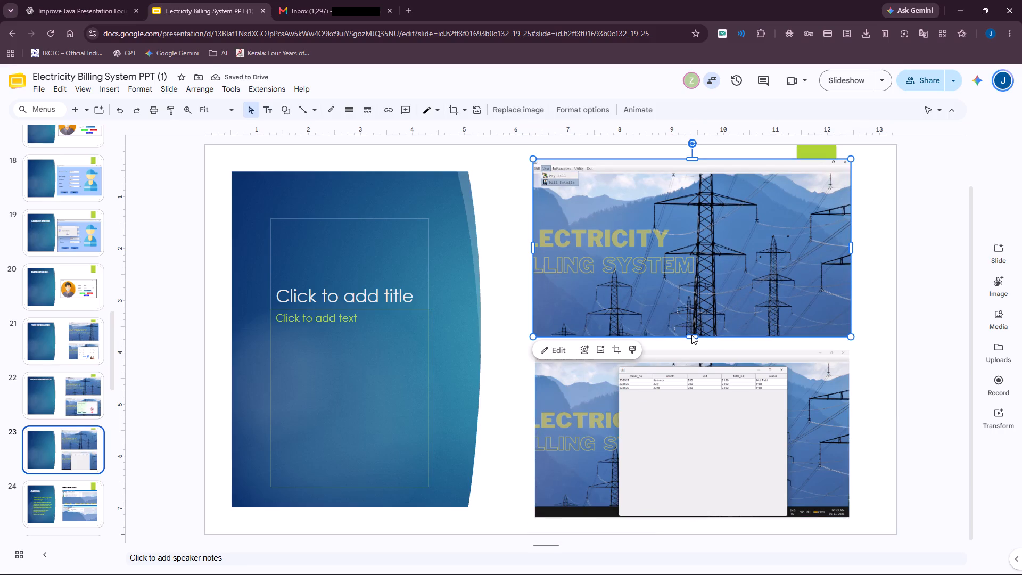
# Shorten the upper screenshot on slide 23 from its bottom edge and extend the lower screenshot's top edge slightly upward, keeping a small gap.
pyautogui.moveTo(689, 338); pyautogui.dragTo(690, 327)
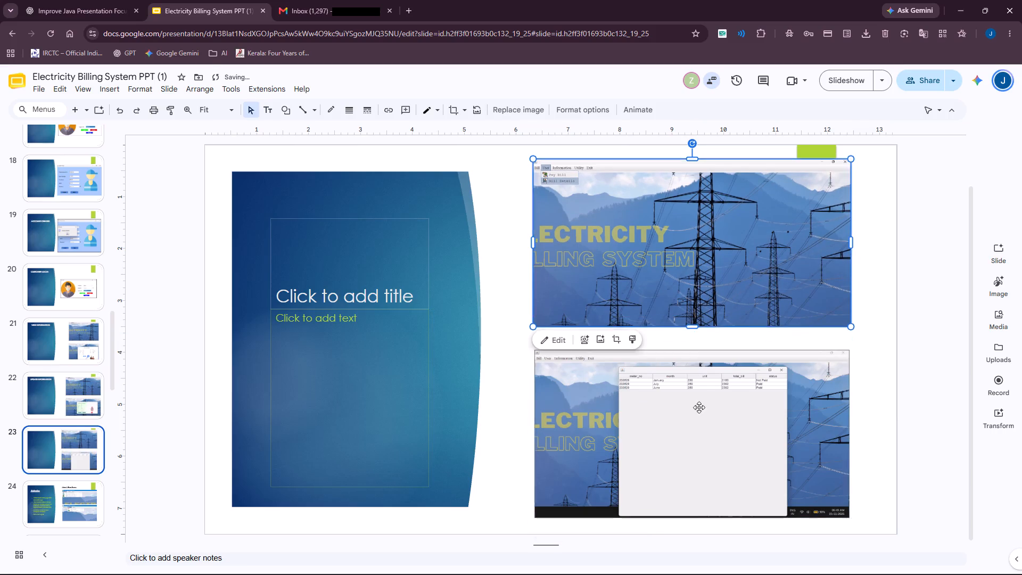
pyautogui.click(699, 407)
pyautogui.moveTo(693, 351); pyautogui.dragTo(691, 347)
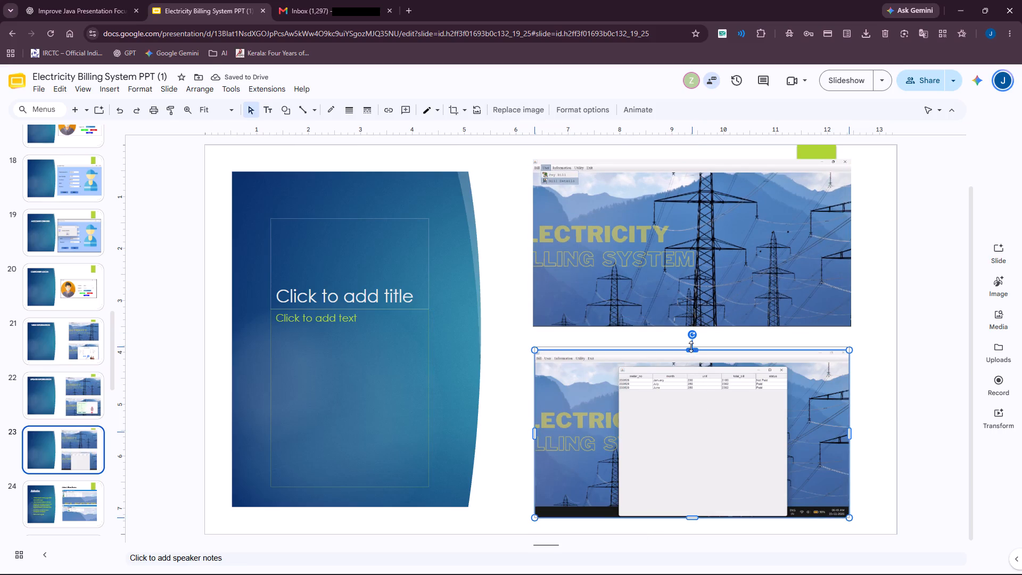
pyautogui.moveTo(691, 347); pyautogui.dragTo(691, 344)
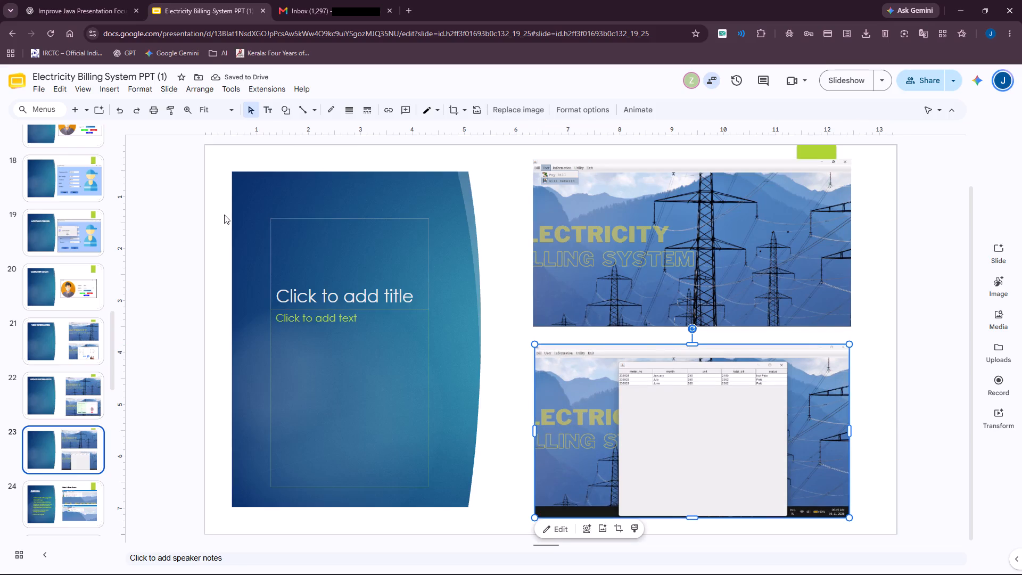
# Enter the title BILL DETAILS in bold in the title placeholder on slide 23.
pyautogui.click(320, 259)
pyautogui.click(320, 268)
pyautogui.click(315, 349)
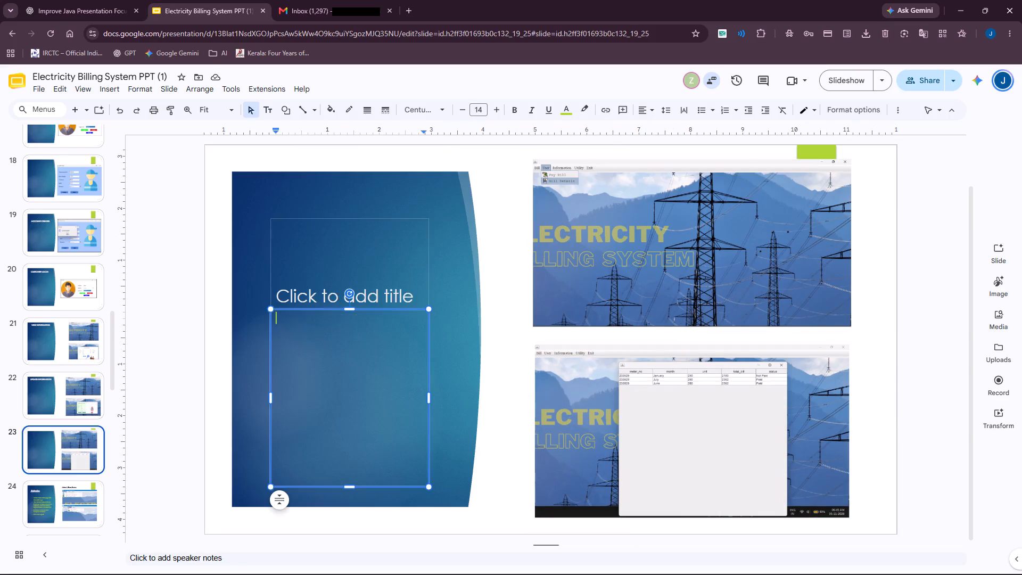
pyautogui.click(346, 272)
pyautogui.click(521, 106)
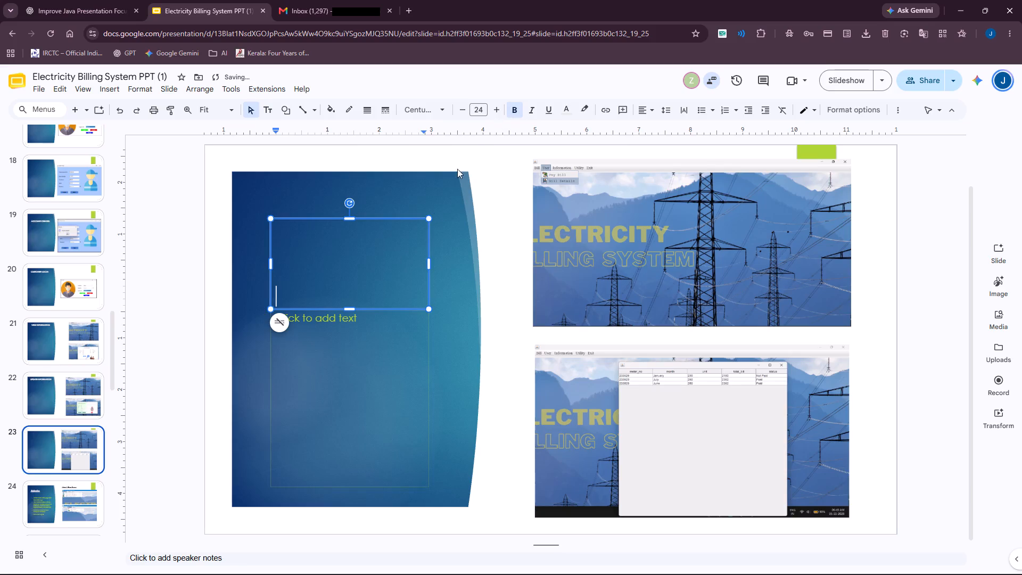
pyautogui.write('BILL')
pyautogui.press('space')
pyautogui.write('DETAILS')
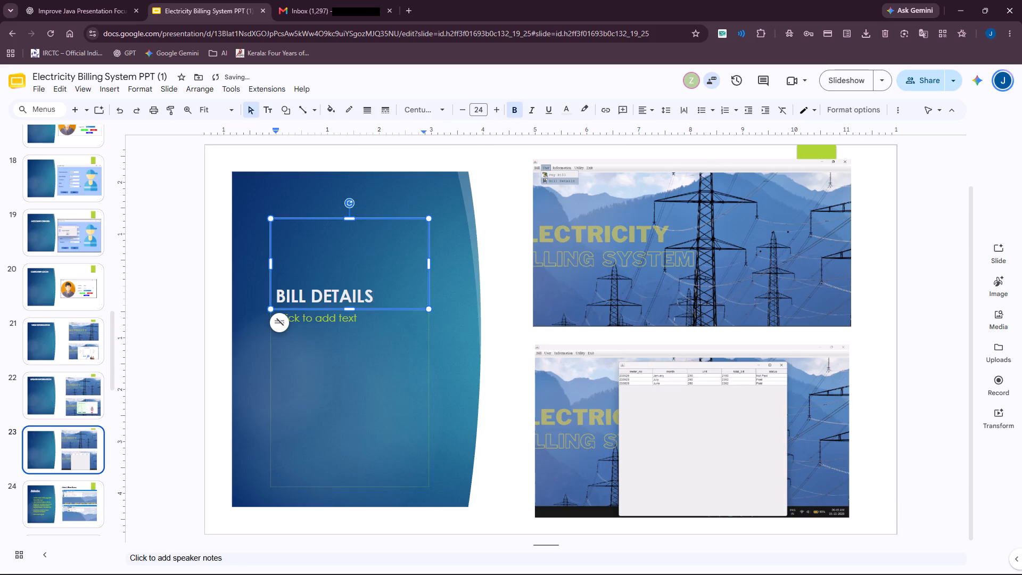
pyautogui.click(256, 304)
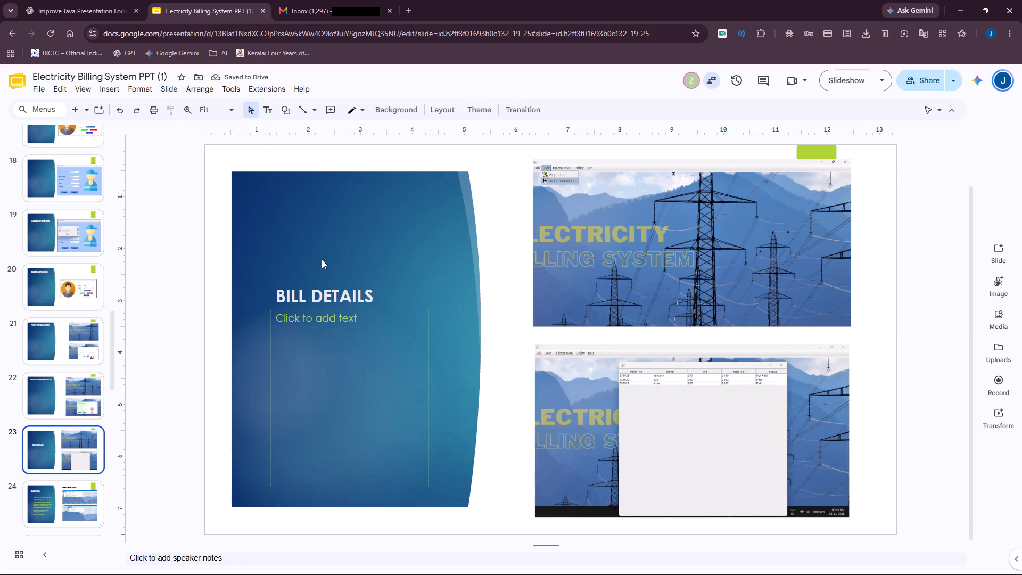
# Move the BILL DETAILS title box slightly up and reduce its height from the top edge to fit its single line of text.
pyautogui.click(322, 299)
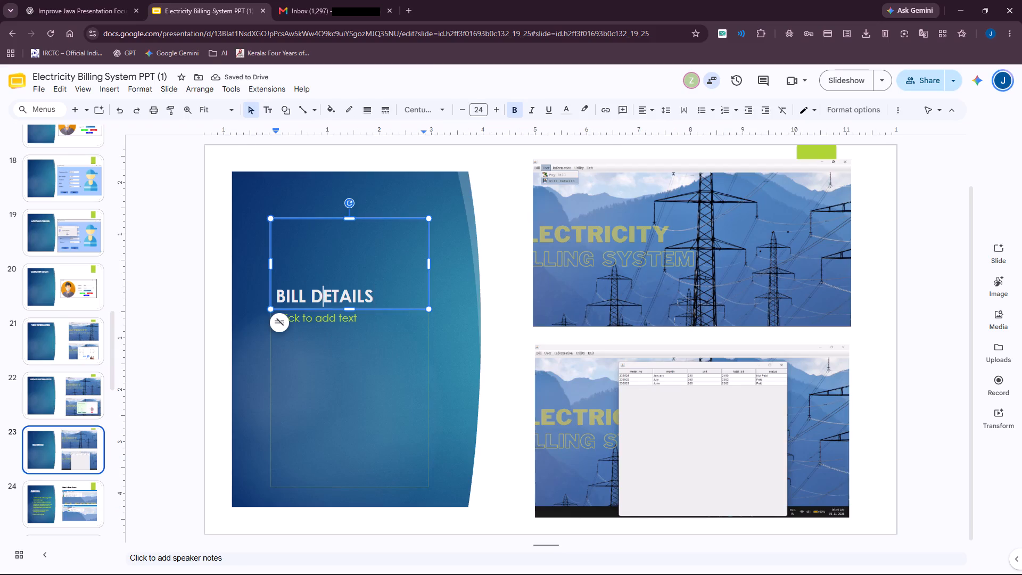
pyautogui.moveTo(274, 222); pyautogui.dragTo(273, 199)
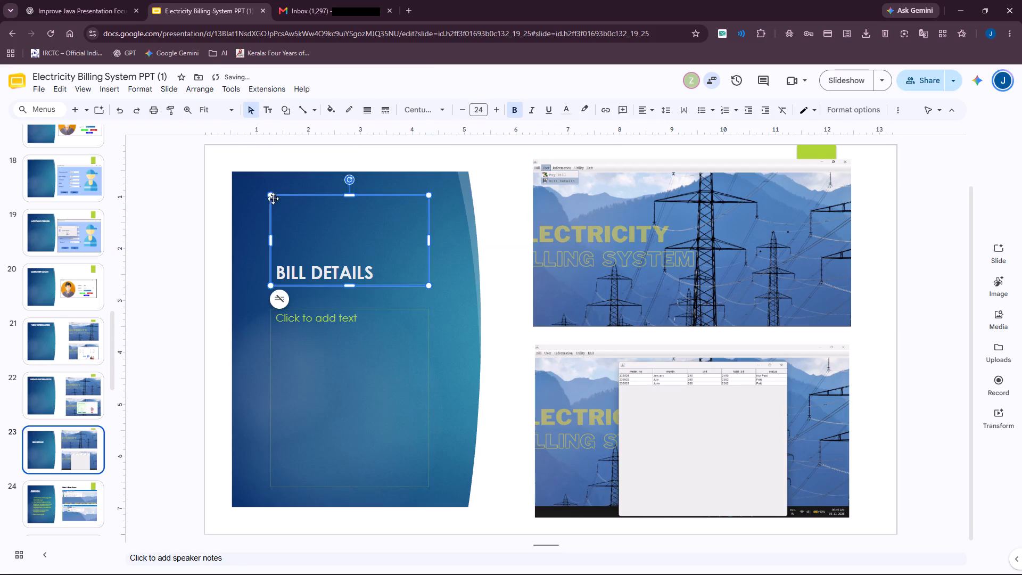
pyautogui.moveTo(347, 193); pyautogui.dragTo(351, 236)
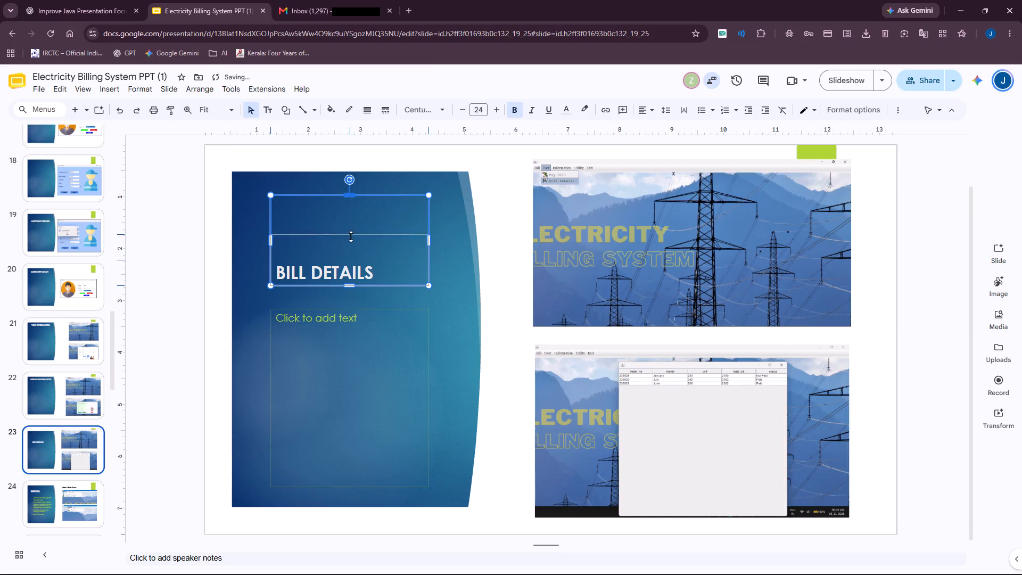
pyautogui.moveTo(351, 236); pyautogui.dragTo(352, 257)
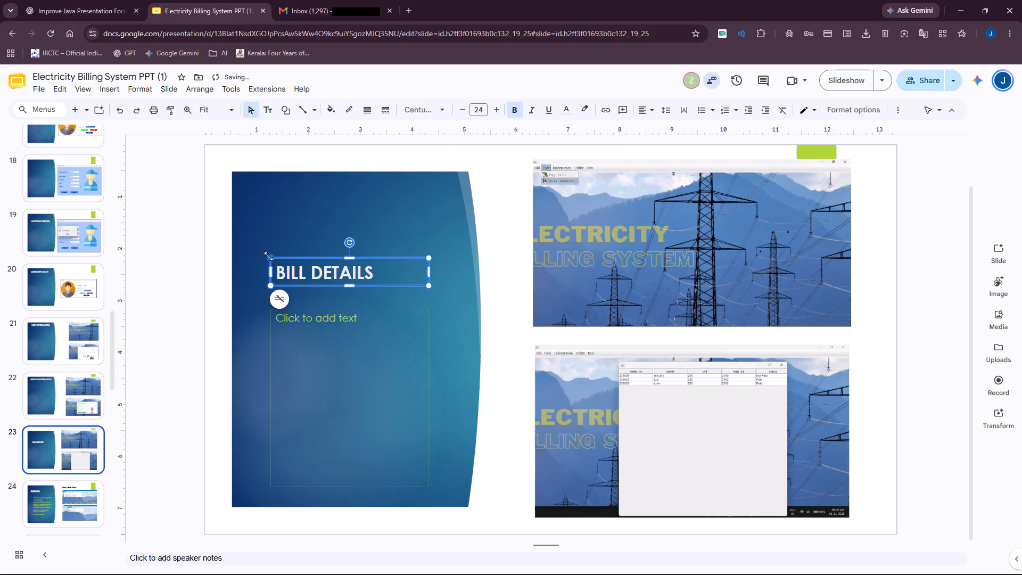
# Move the BILL DETAILS title on slide 23 up near the top edge of the blue panel.
pyautogui.click(268, 256)
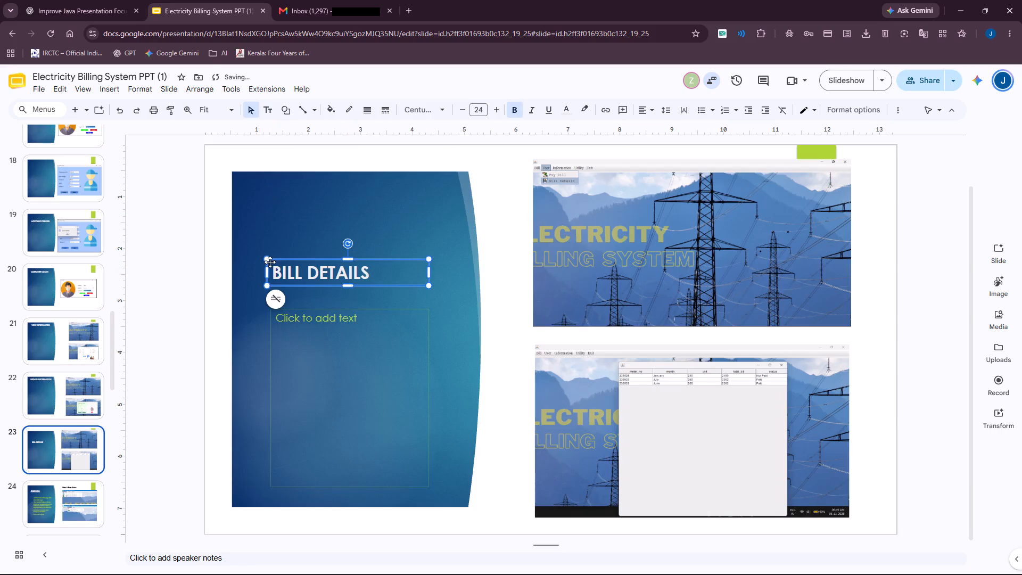
pyautogui.moveTo(270, 262); pyautogui.dragTo(267, 185)
pyautogui.click(317, 281)
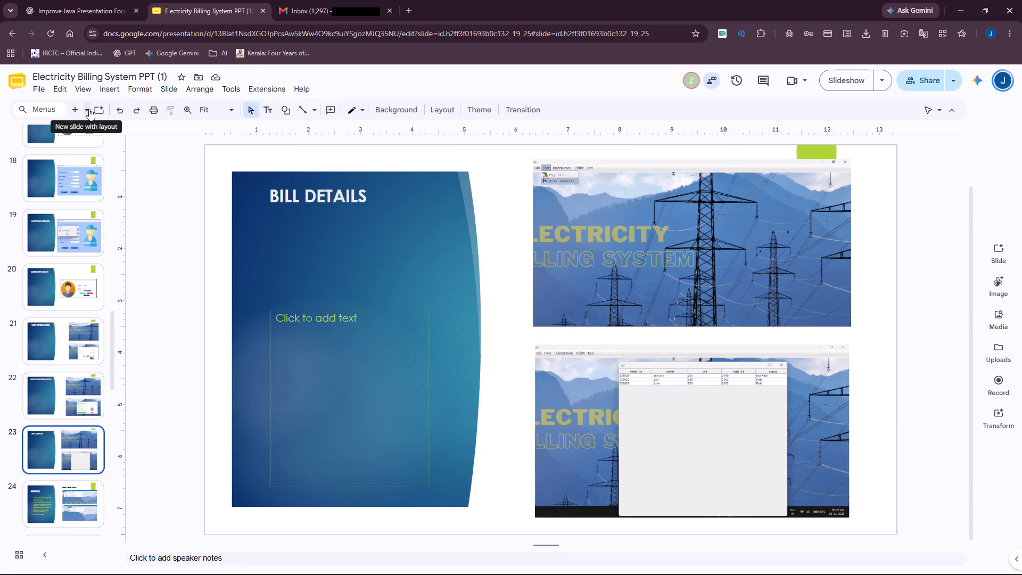
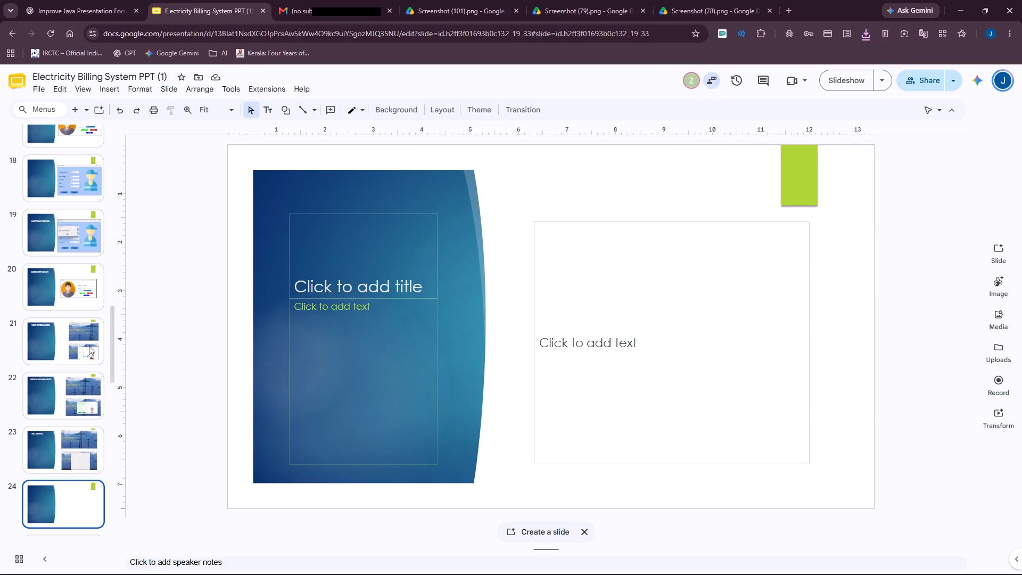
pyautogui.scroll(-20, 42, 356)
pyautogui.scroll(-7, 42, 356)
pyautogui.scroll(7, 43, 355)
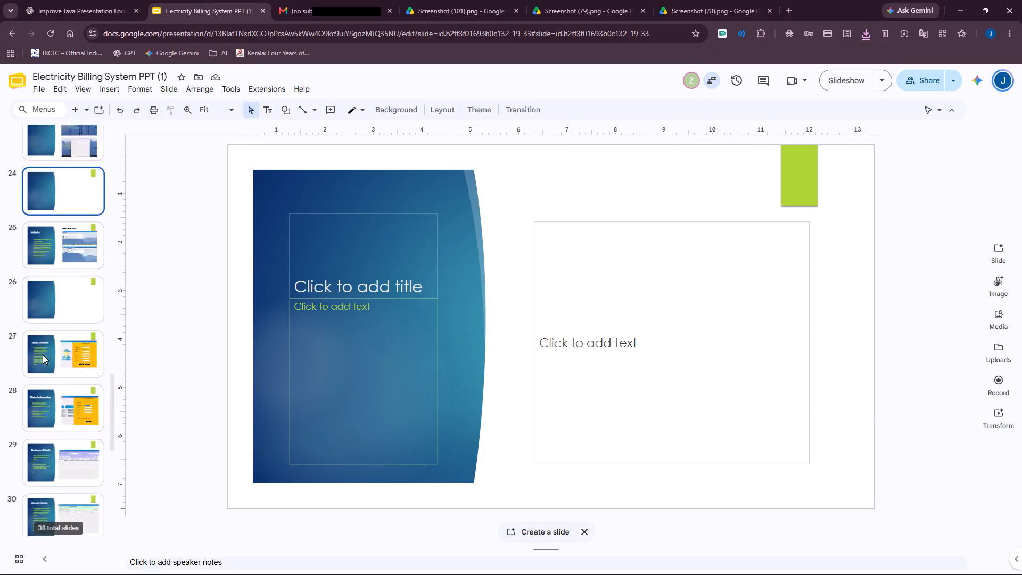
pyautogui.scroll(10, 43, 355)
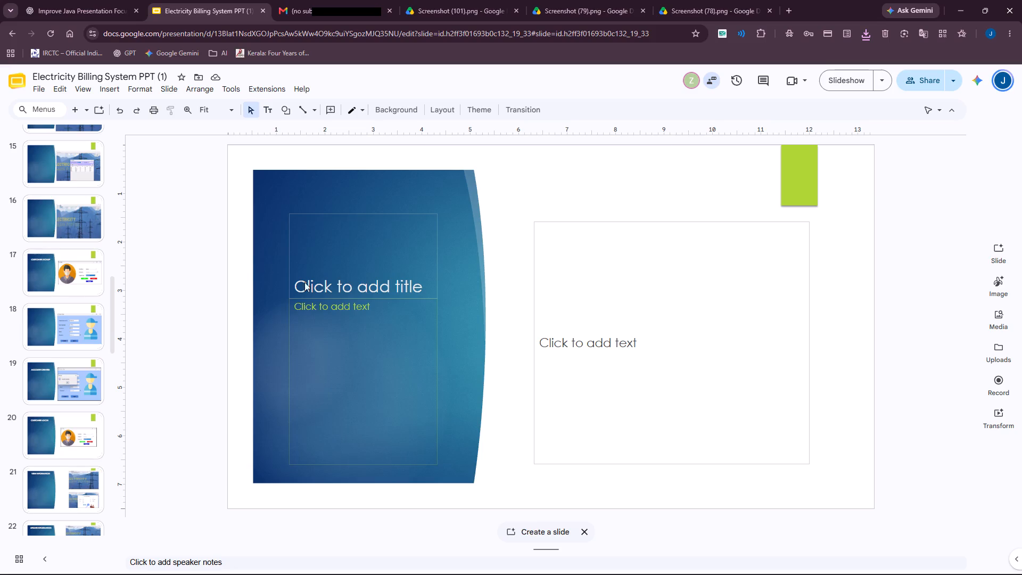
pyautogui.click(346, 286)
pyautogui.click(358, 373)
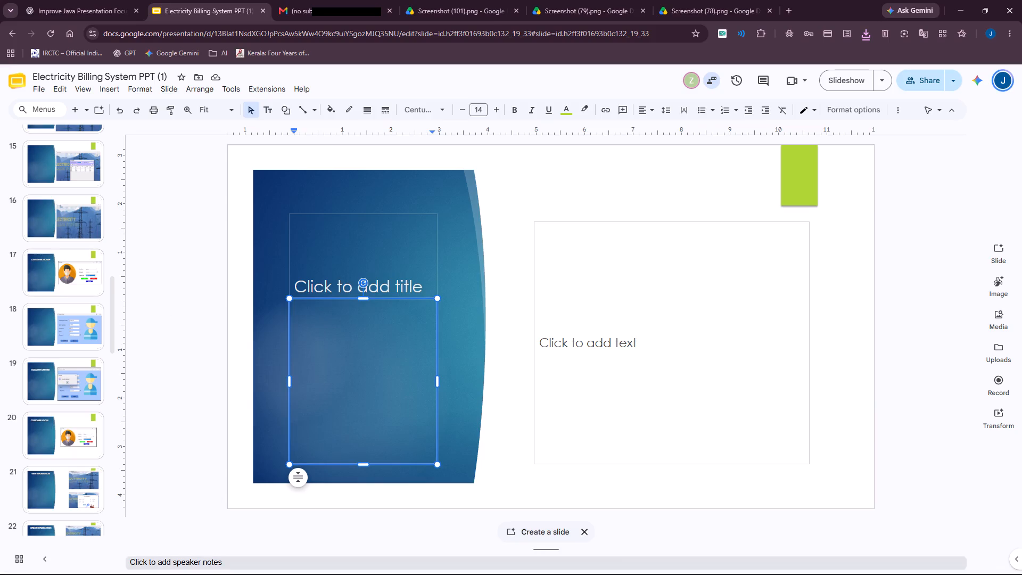
# Switch to File Explorer and refresh the Downloads folder to look for screenshots for slide 24.
pyautogui.click(564, 568)
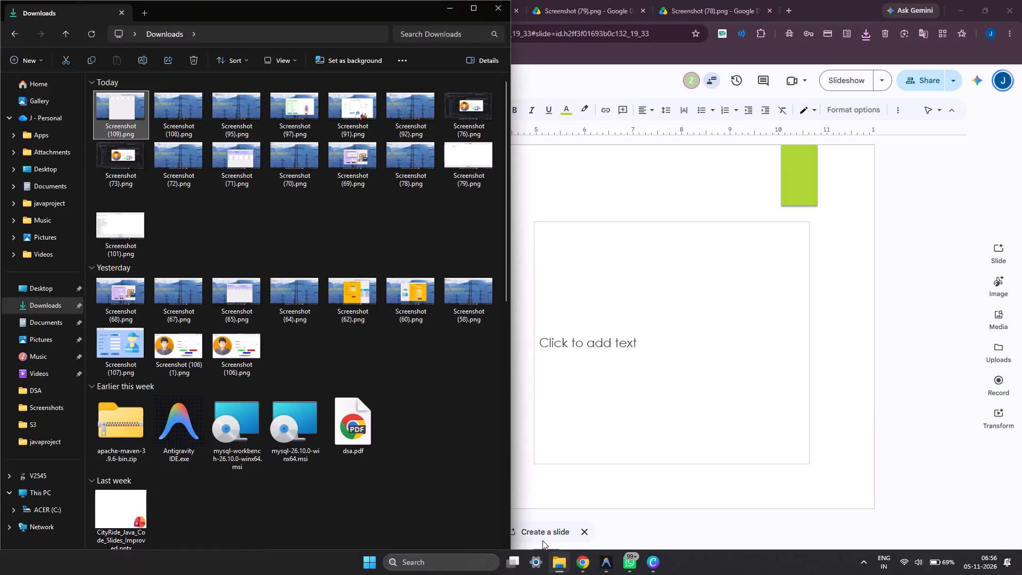
pyautogui.click(93, 39)
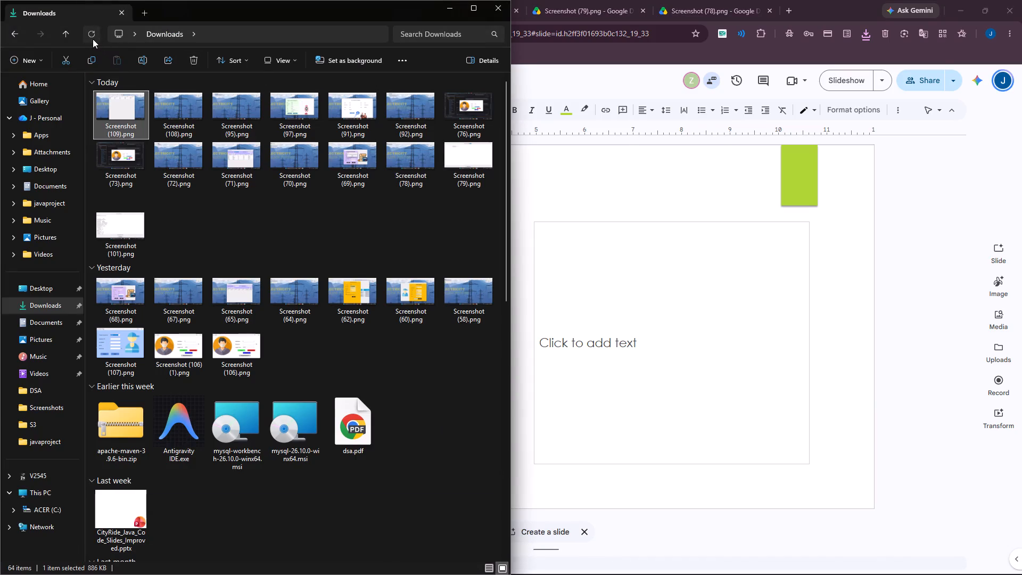
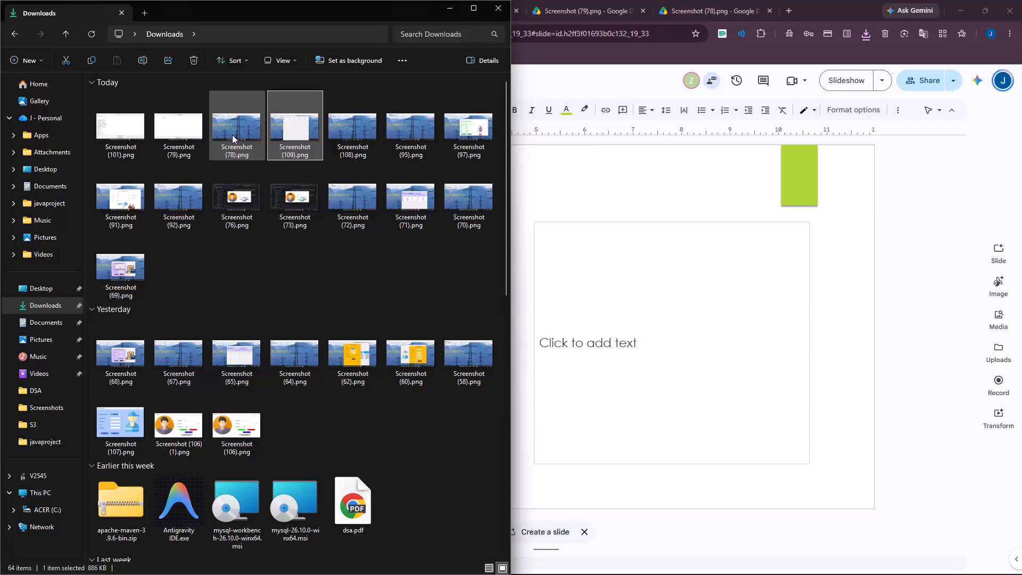
# Insert Screenshot (78).png from Downloads into slide 24 and crop the Windows taskbar off its bottom edge.
pyautogui.moveTo(232, 134); pyautogui.dragTo(596, 202)
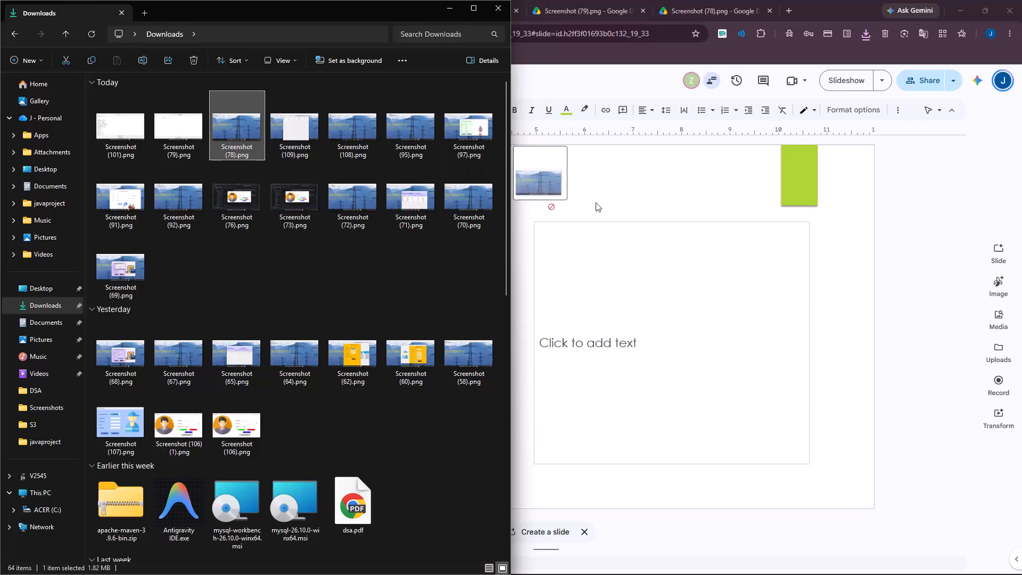
pyautogui.moveTo(596, 202); pyautogui.dragTo(702, 224)
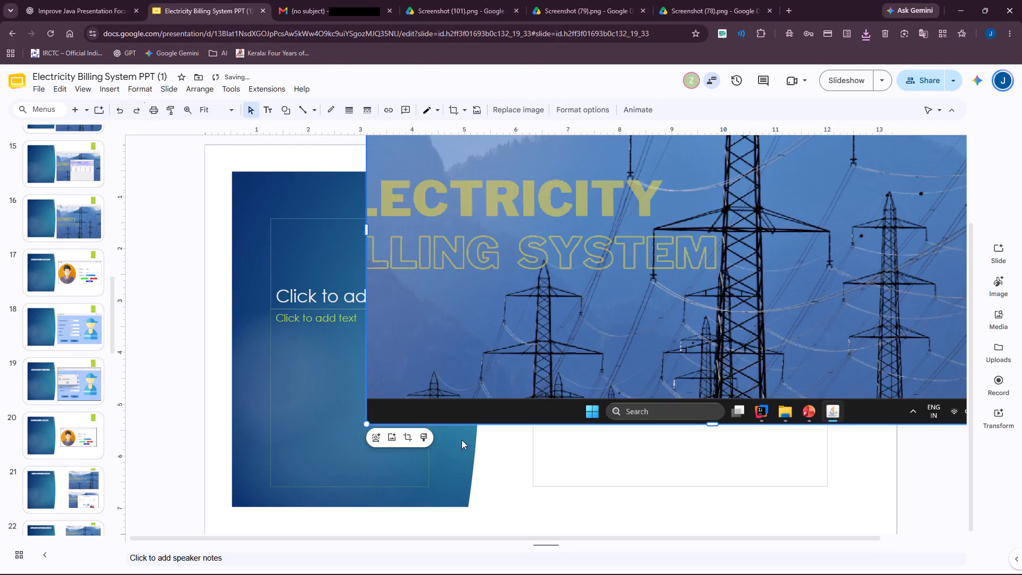
pyautogui.click(405, 436)
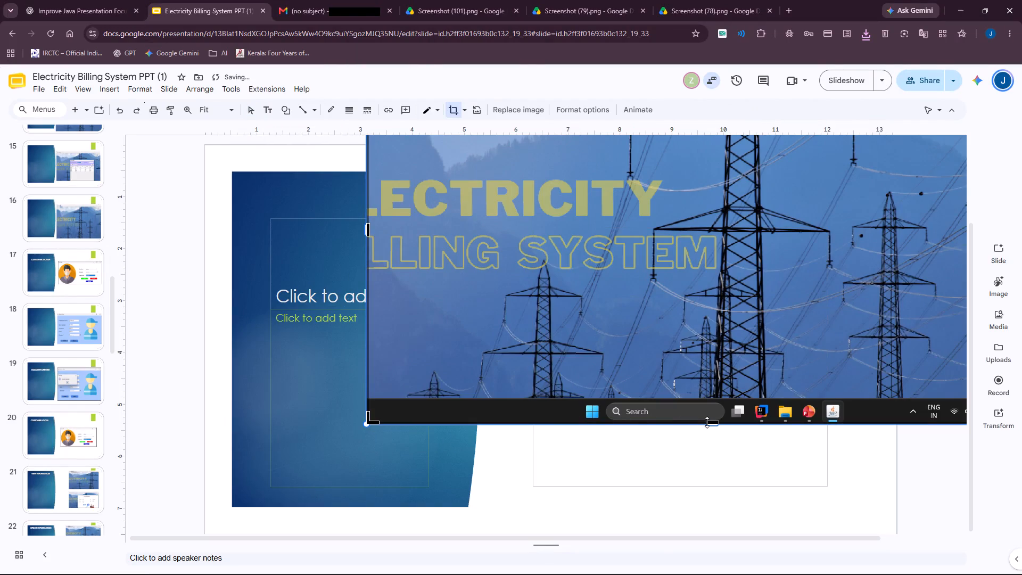
pyautogui.moveTo(712, 422); pyautogui.dragTo(699, 400)
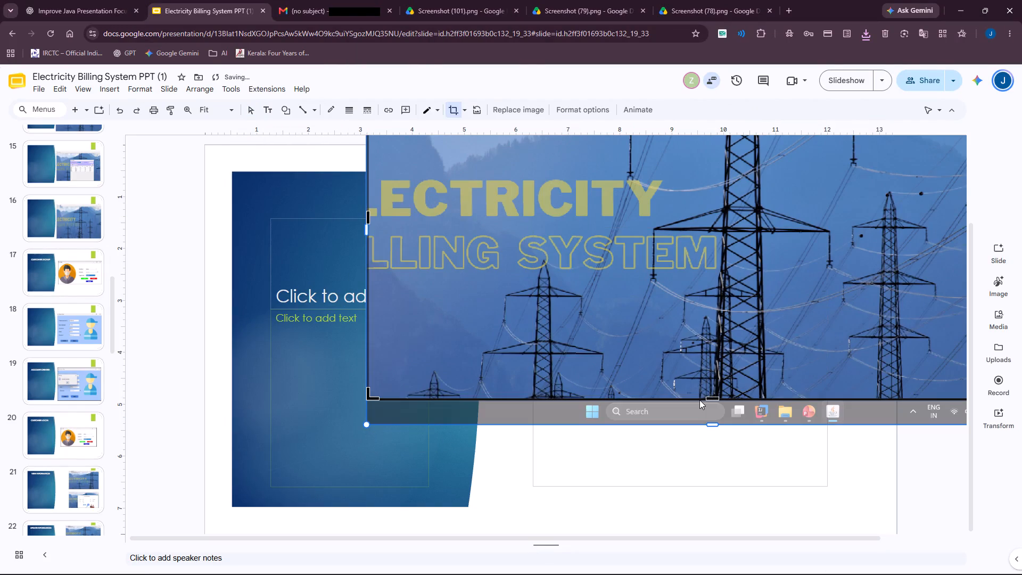
pyautogui.press('Return')
# Shrink the inserted screenshot to about 6.5 inches wide and move it to the upper part of the white area beside the blue panel.
pyautogui.scroll(3, 608, 352)
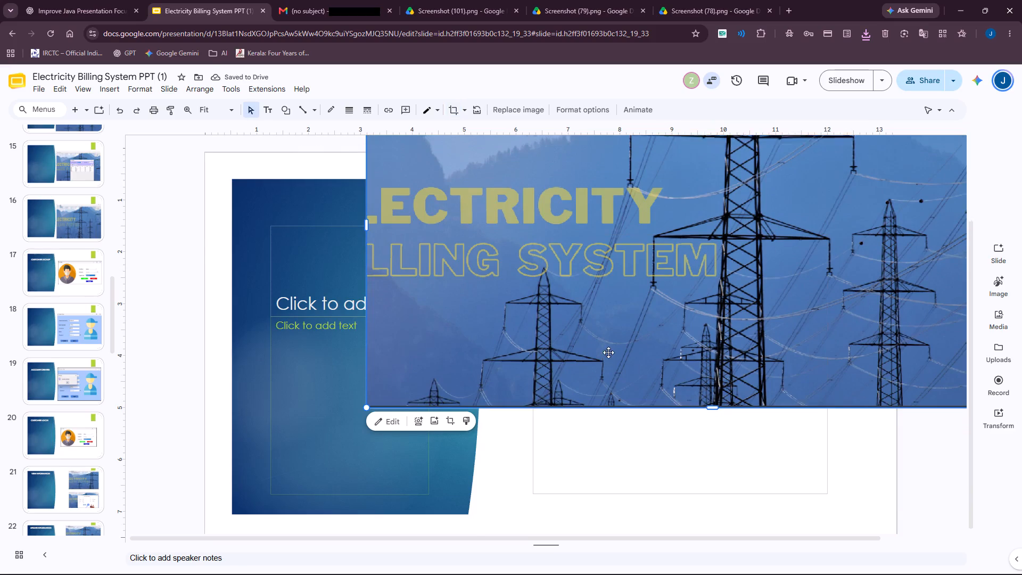
pyautogui.scroll(4, 608, 352)
pyautogui.moveTo(366, 146); pyautogui.dragTo(640, 266)
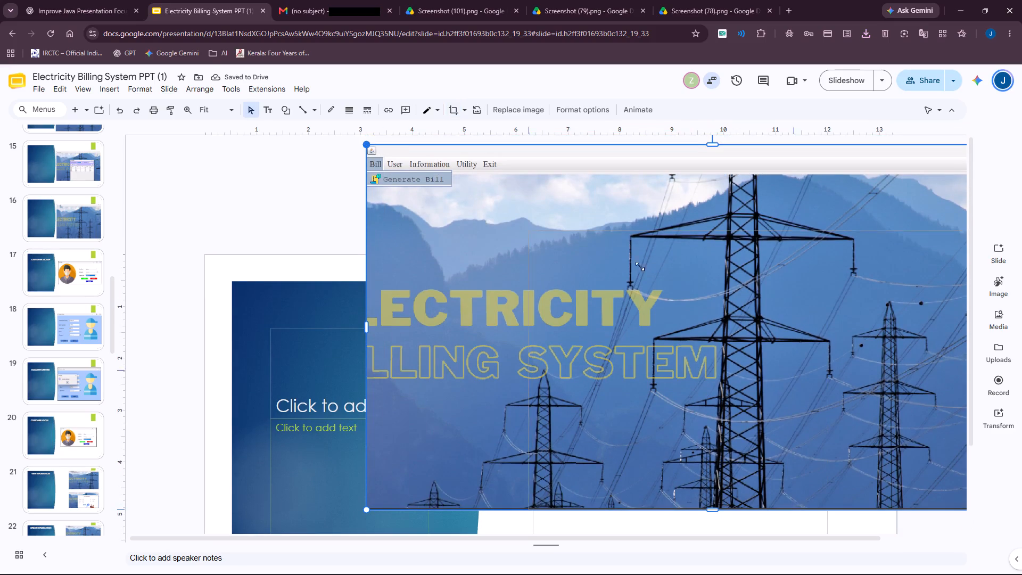
pyautogui.moveTo(640, 266); pyautogui.dragTo(794, 333)
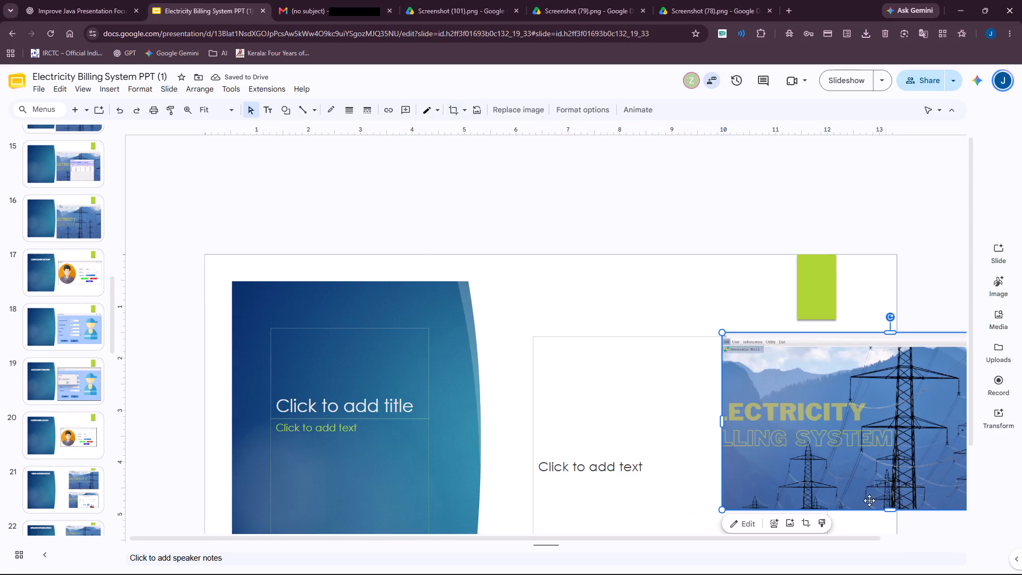
pyautogui.moveTo(869, 500); pyautogui.dragTo(637, 439)
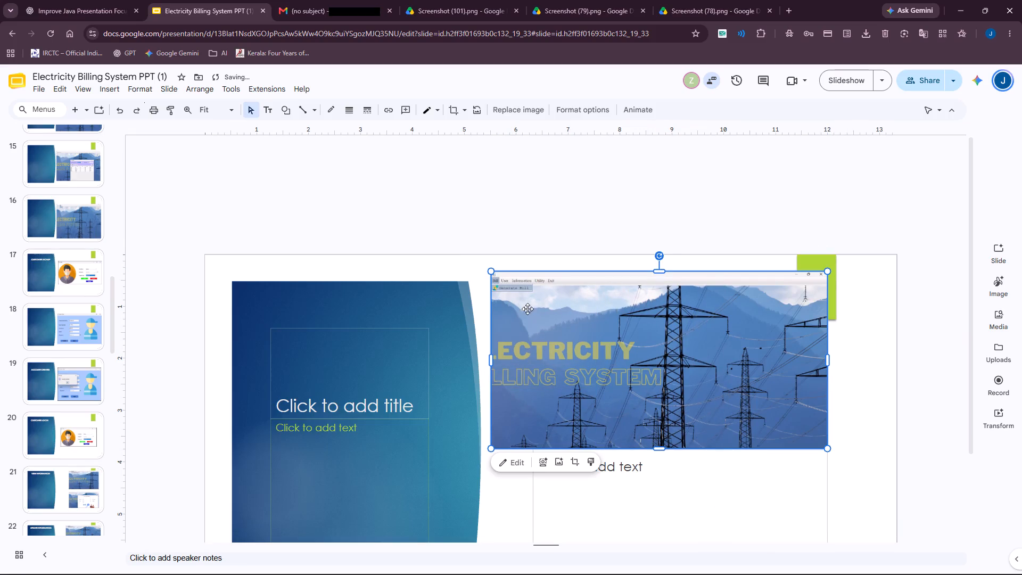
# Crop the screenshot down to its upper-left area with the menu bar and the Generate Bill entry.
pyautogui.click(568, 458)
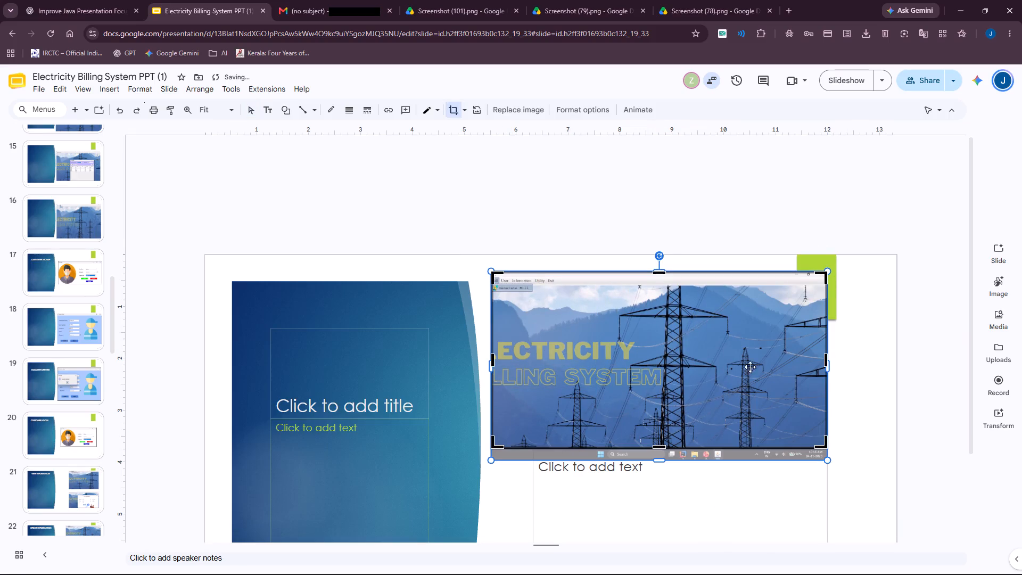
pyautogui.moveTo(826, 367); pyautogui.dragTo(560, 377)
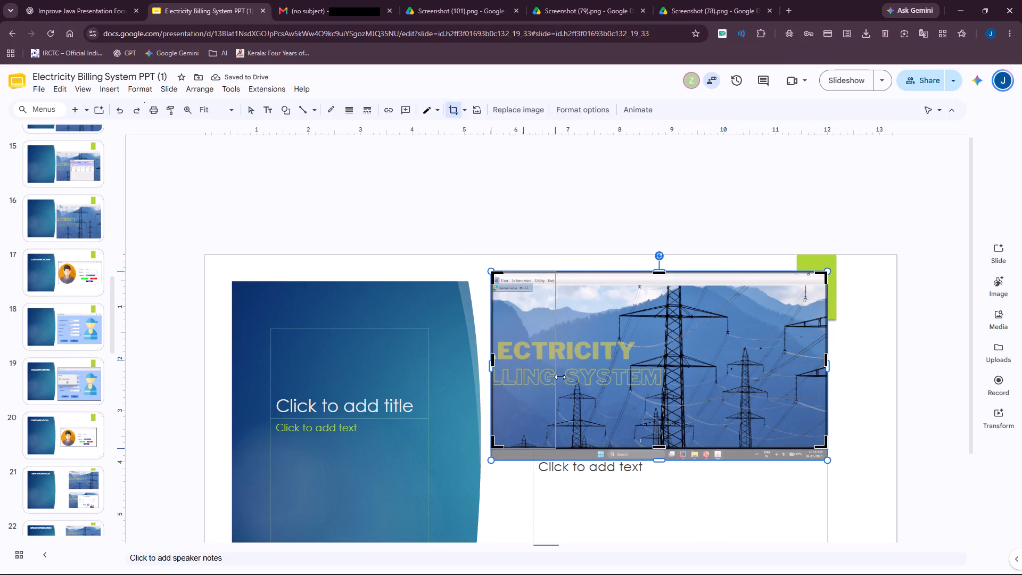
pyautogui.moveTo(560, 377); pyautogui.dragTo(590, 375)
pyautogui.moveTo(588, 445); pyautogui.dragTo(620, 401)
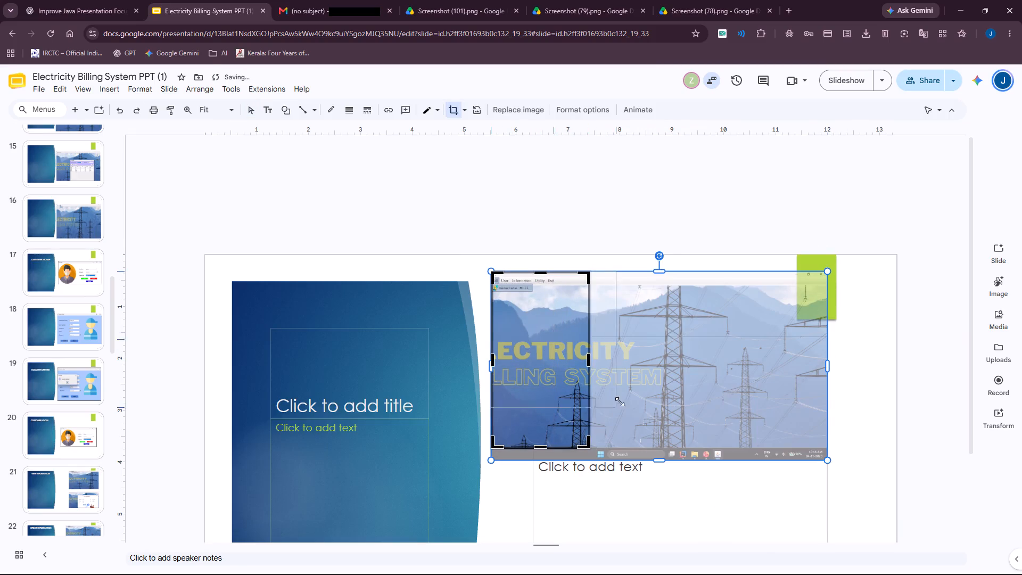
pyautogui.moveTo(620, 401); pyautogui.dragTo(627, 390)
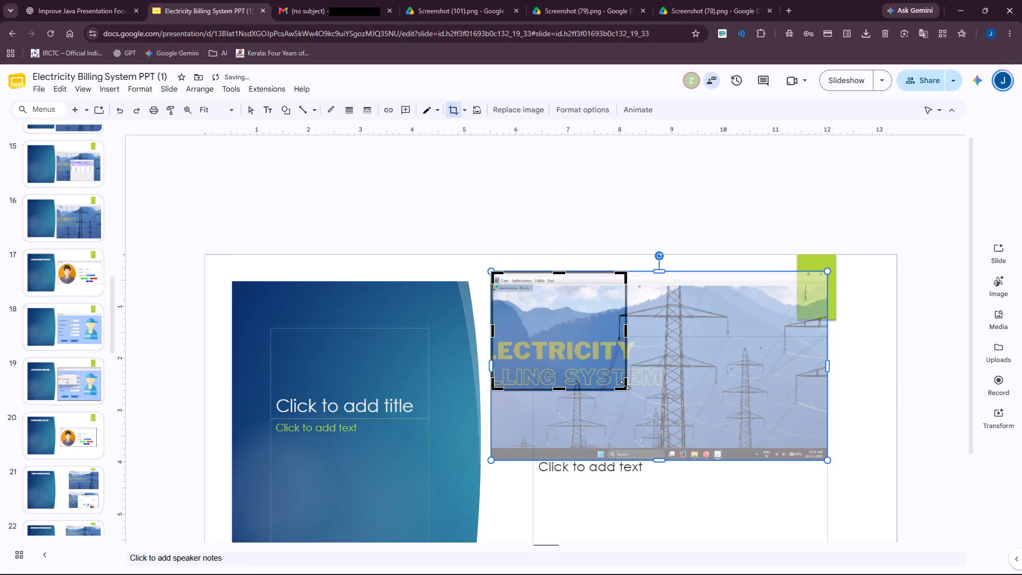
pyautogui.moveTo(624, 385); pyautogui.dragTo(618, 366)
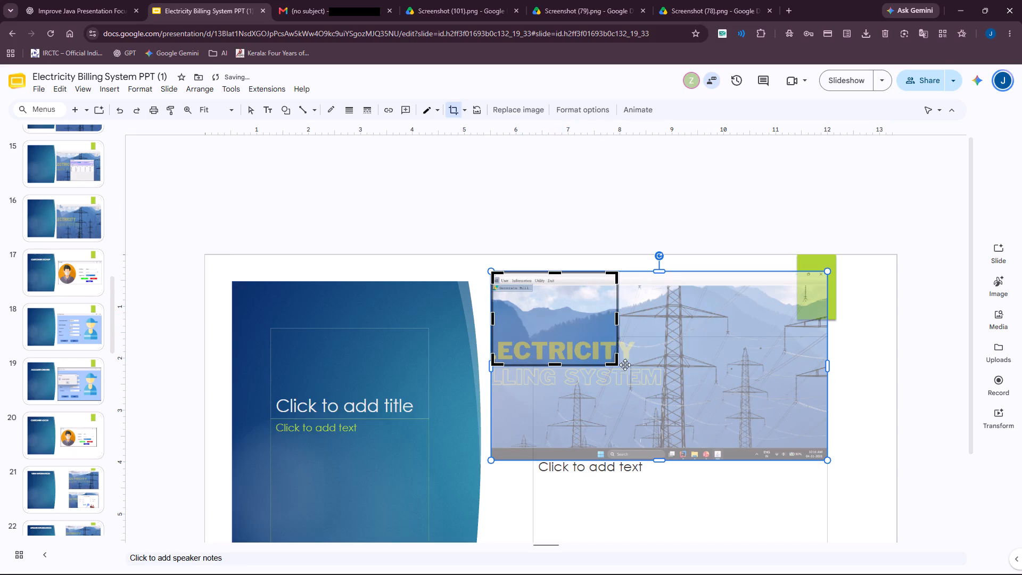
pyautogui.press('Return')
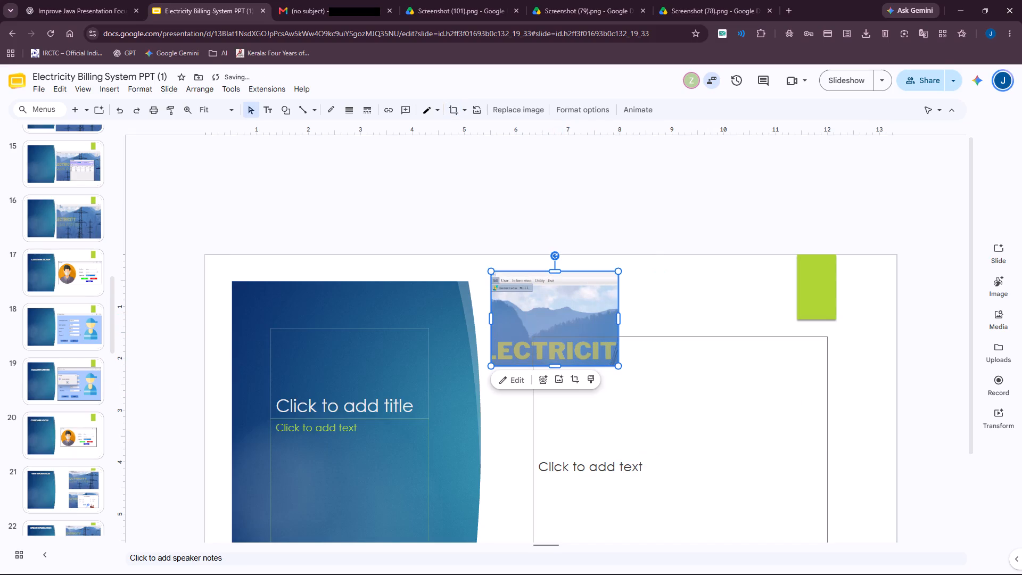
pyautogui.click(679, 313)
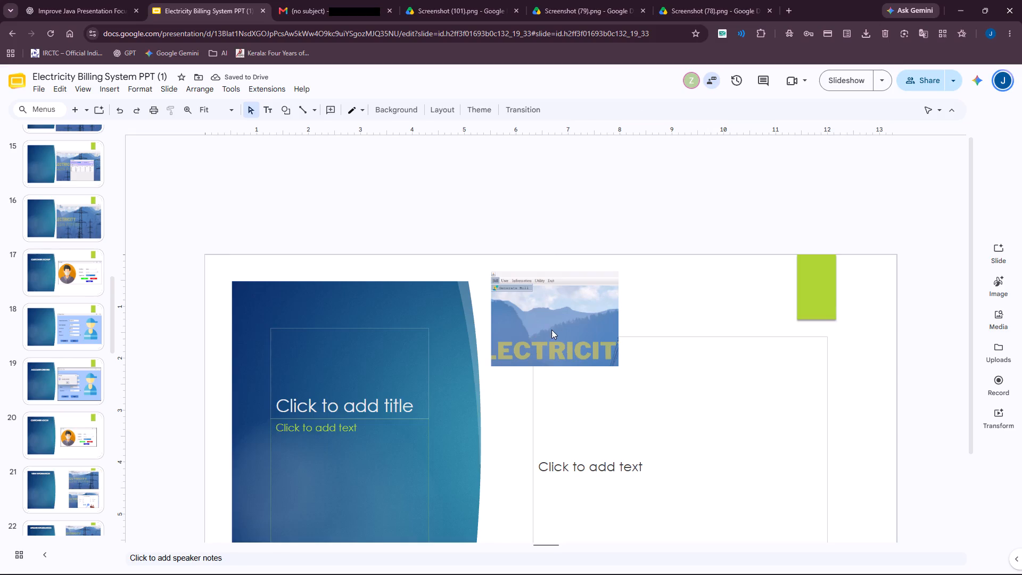
# Move the cropped screenshot so it overlaps the upper part of the blue panel's curved edge.
pyautogui.click(550, 318)
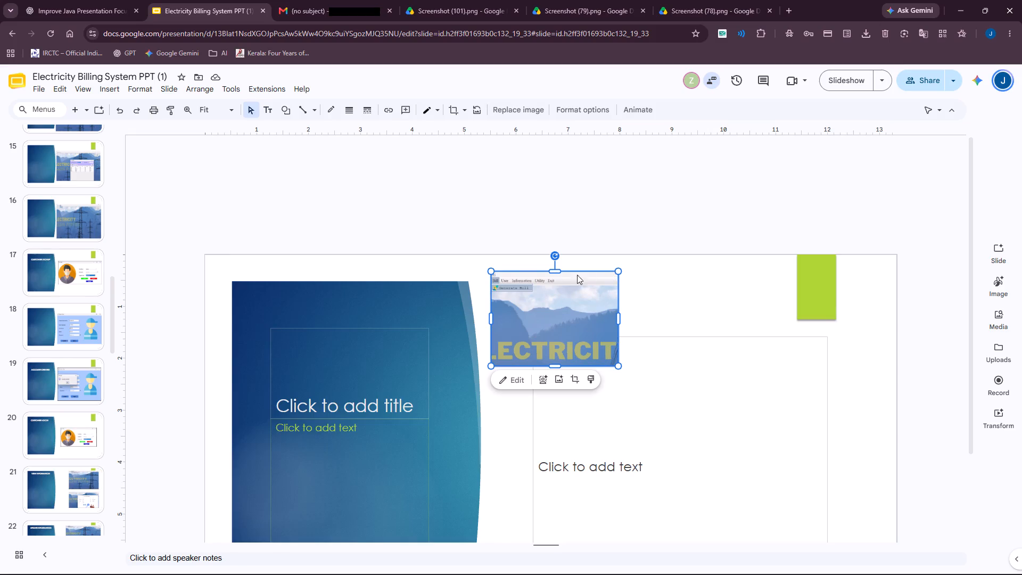
pyautogui.moveTo(500, 276); pyautogui.dragTo(502, 278)
pyautogui.moveTo(502, 278); pyautogui.dragTo(546, 352)
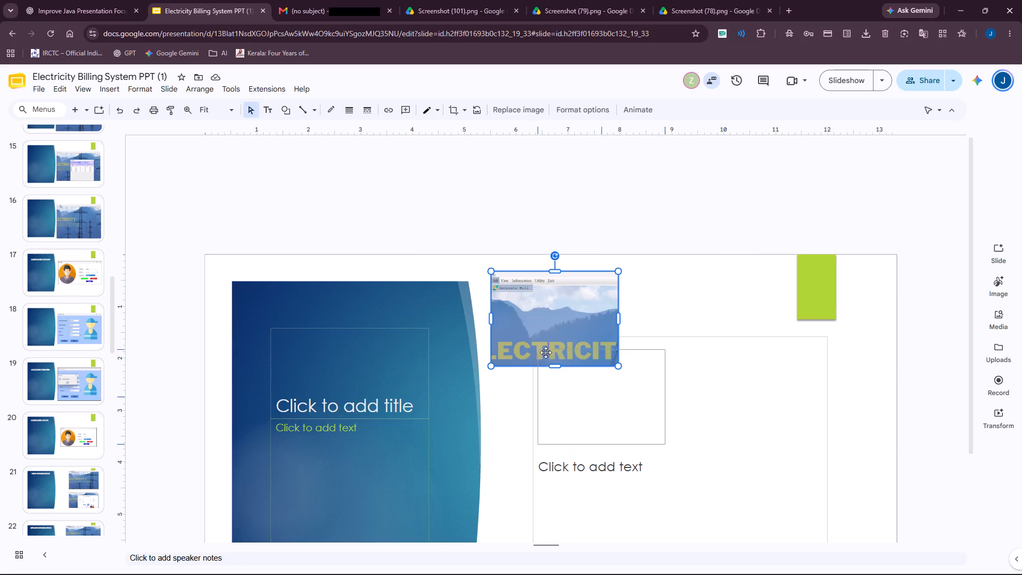
pyautogui.moveTo(546, 352); pyautogui.dragTo(449, 336)
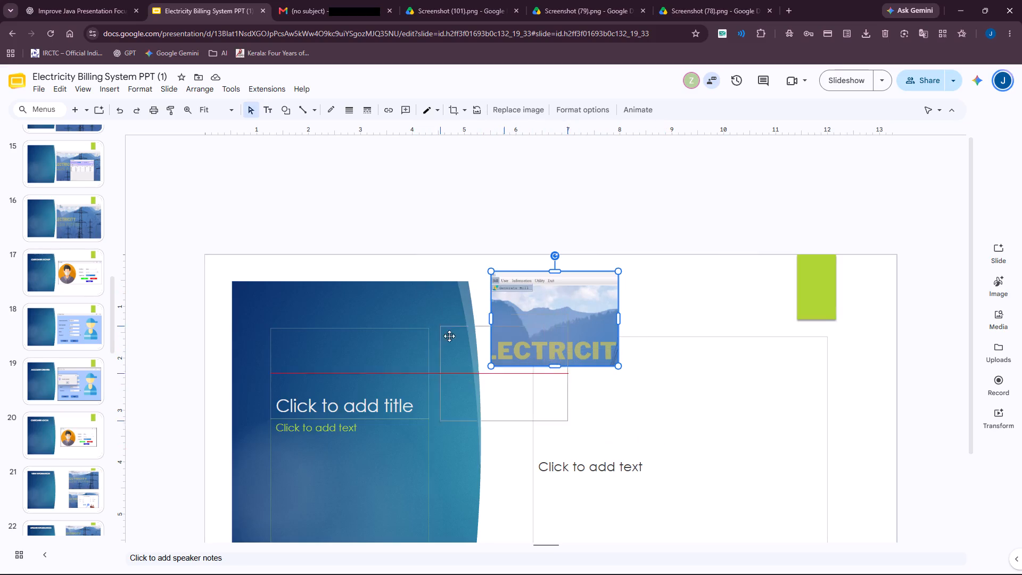
pyautogui.moveTo(449, 336); pyautogui.dragTo(437, 449)
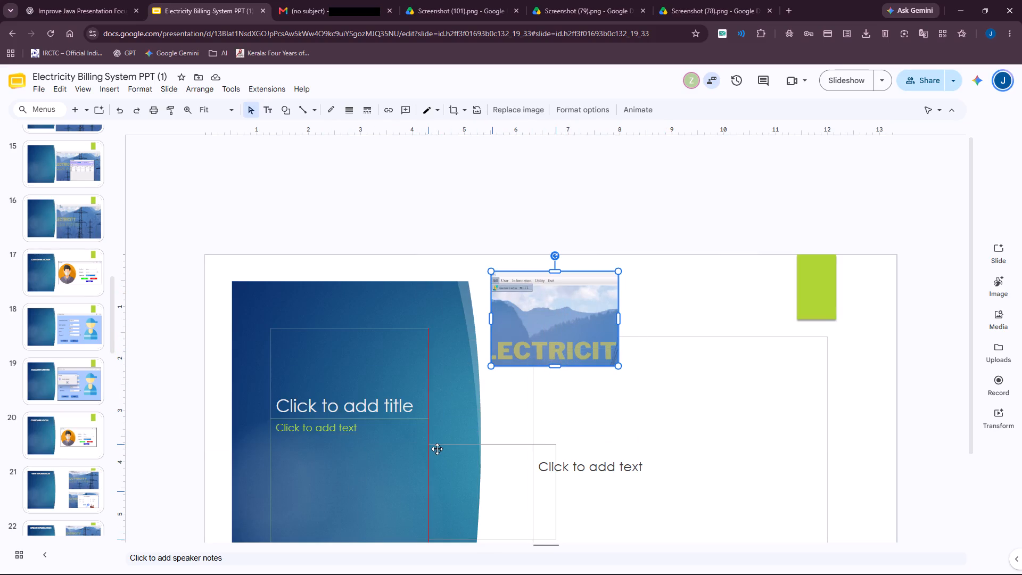
pyautogui.moveTo(437, 449); pyautogui.dragTo(291, 442)
pyautogui.scroll(-3, 335, 376)
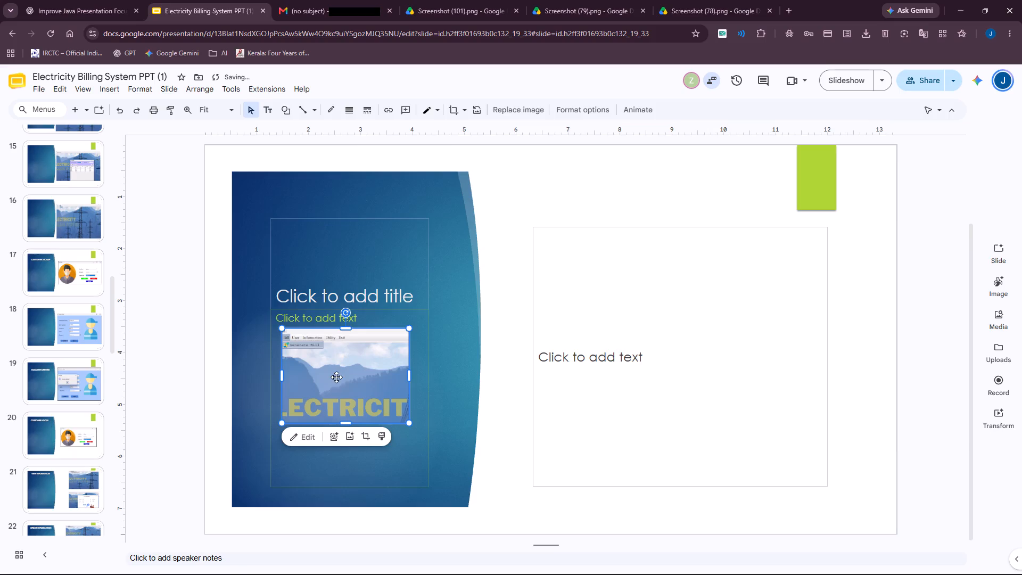
pyautogui.moveTo(397, 341); pyautogui.dragTo(496, 268)
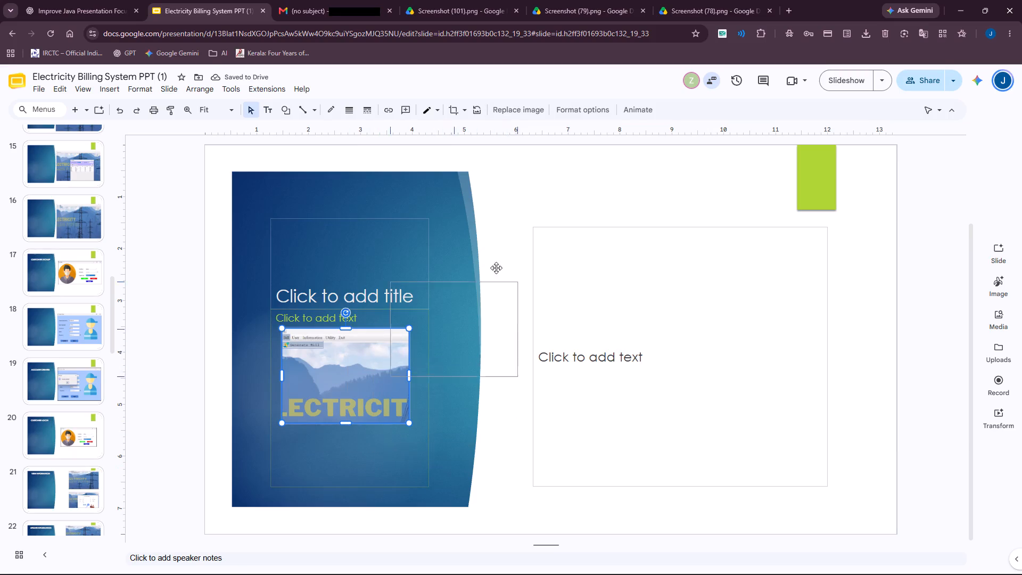
pyautogui.moveTo(496, 268); pyautogui.dragTo(551, 221)
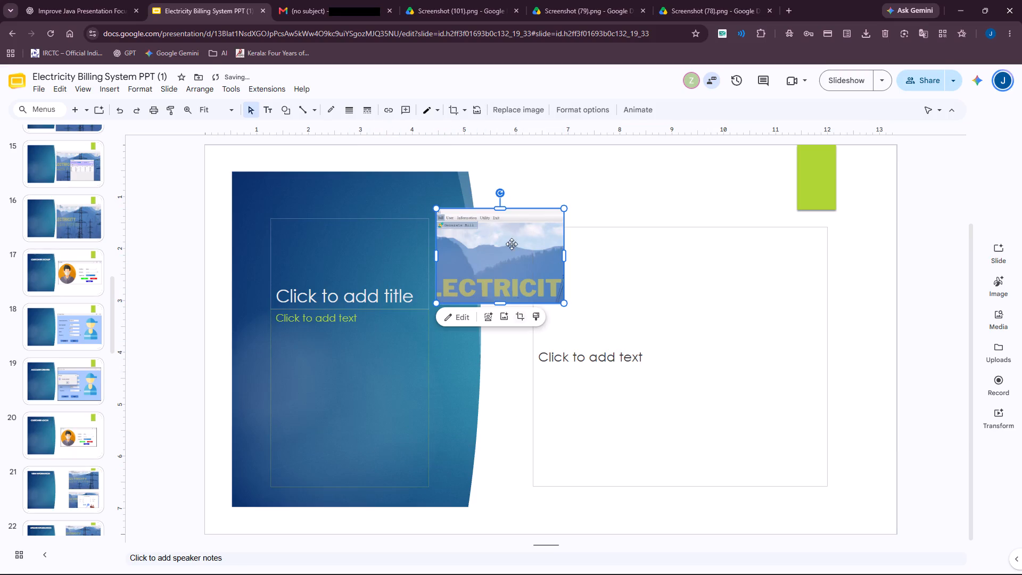
pyautogui.moveTo(537, 220); pyautogui.dragTo(505, 194)
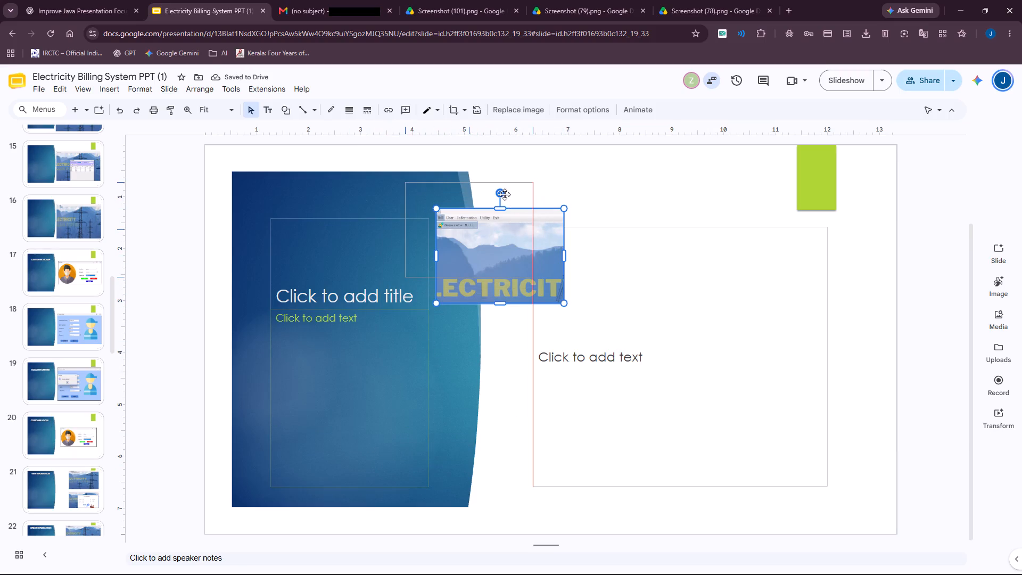
pyautogui.moveTo(505, 194); pyautogui.dragTo(480, 190)
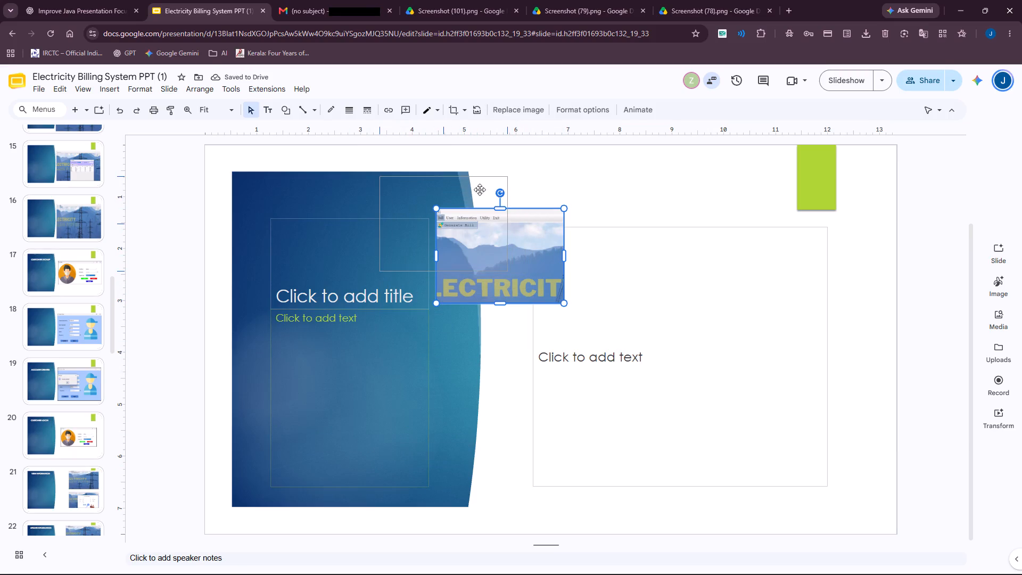
pyautogui.moveTo(480, 190); pyautogui.dragTo(476, 187)
pyautogui.click(507, 328)
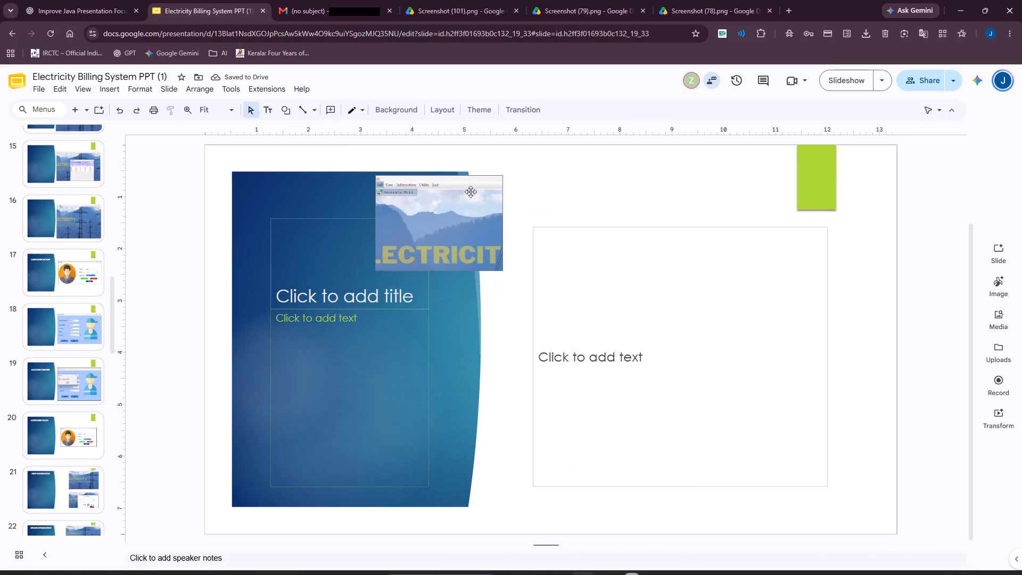
# Widen the screenshot's crop to include the full Billing System text and the first large tower, leaving out the taskbar.
pyautogui.click(473, 211)
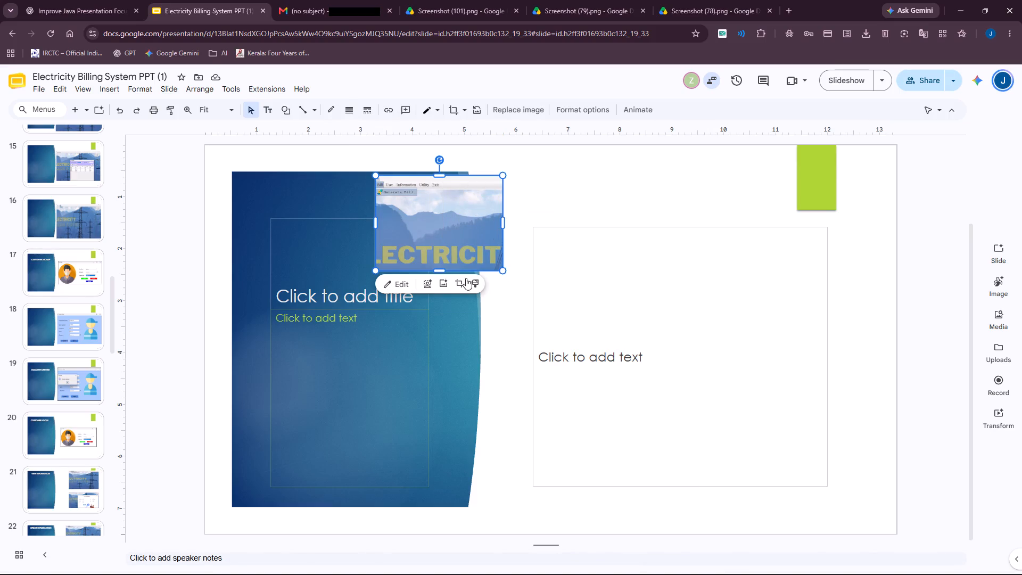
pyautogui.click(460, 282)
pyautogui.moveTo(499, 269); pyautogui.dragTo(584, 281)
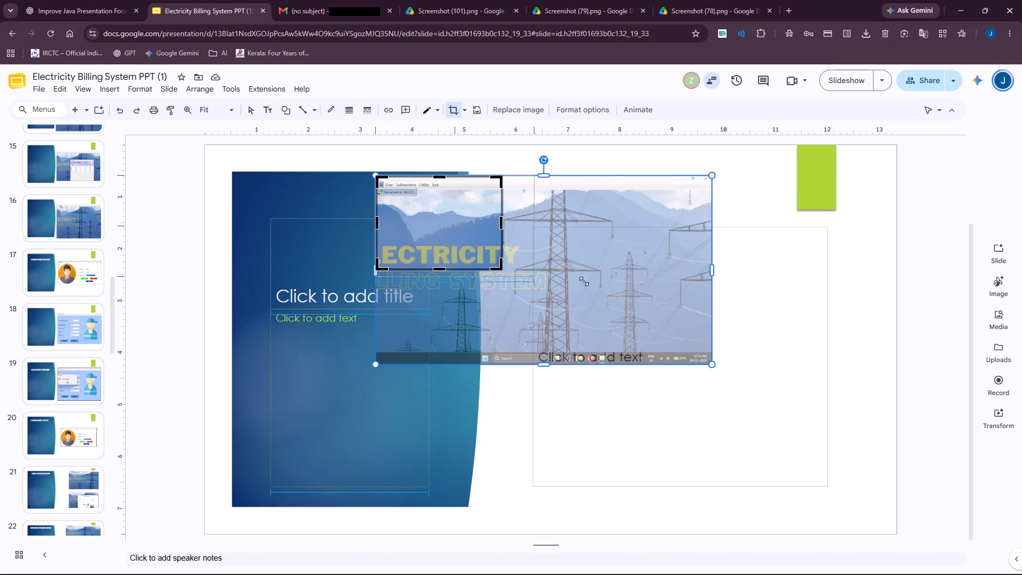
pyautogui.moveTo(584, 281); pyautogui.dragTo(597, 347)
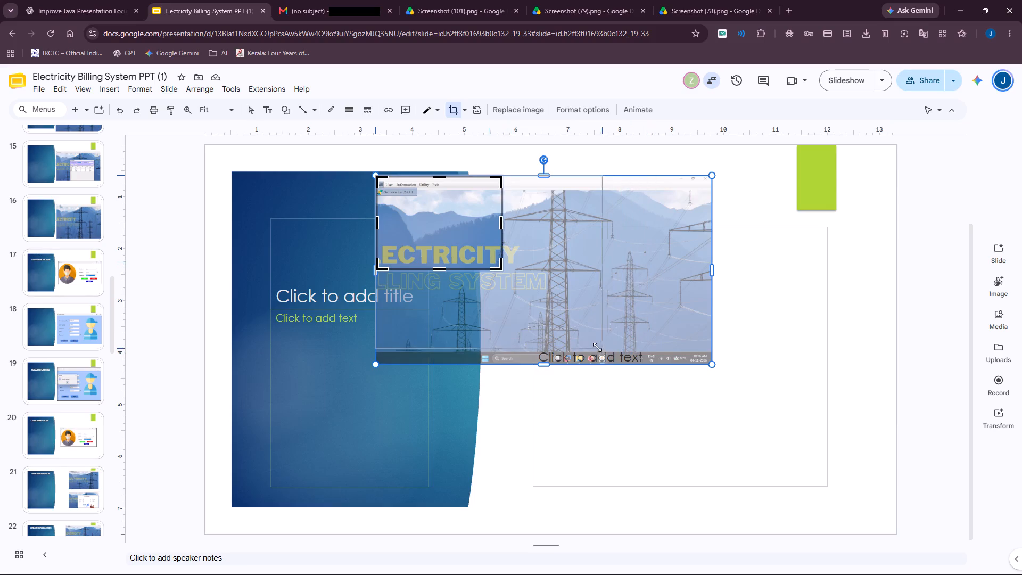
pyautogui.moveTo(597, 347); pyautogui.dragTo(588, 350)
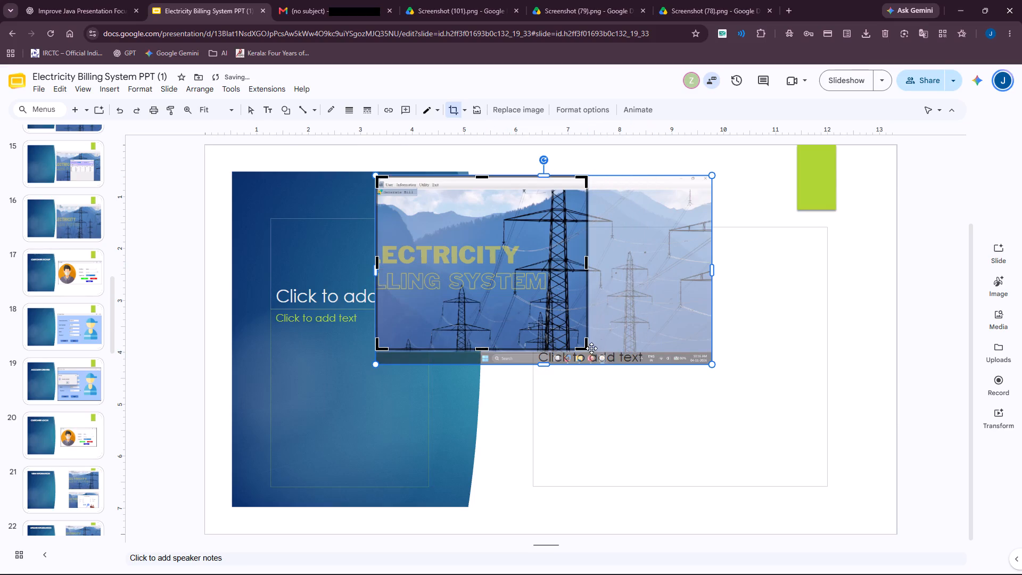
pyautogui.press('Return')
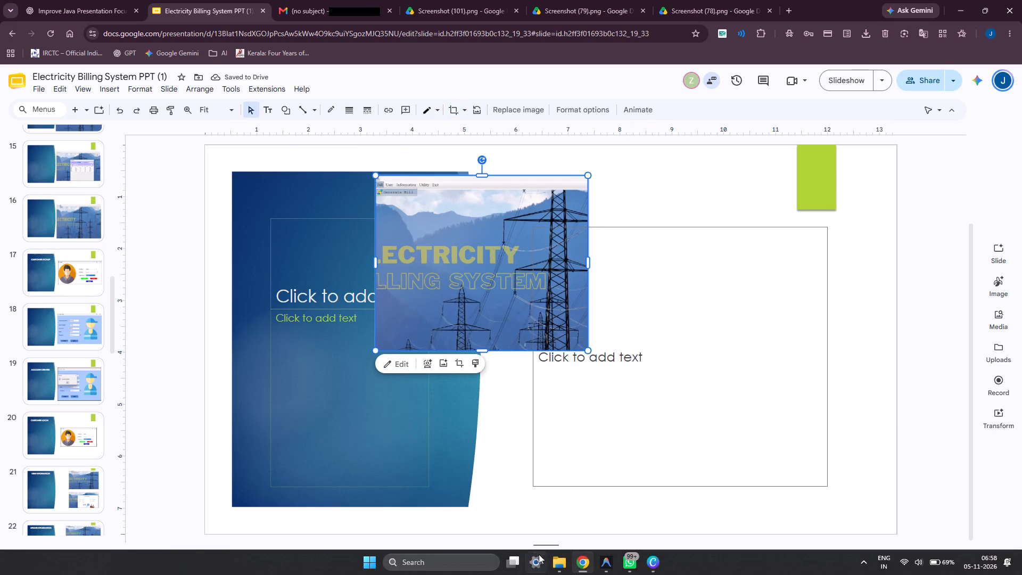
# Insert Screenshot (79).png from the Downloads folder onto slide 24.
pyautogui.click(556, 559)
pyautogui.moveTo(171, 151); pyautogui.dragTo(606, 332)
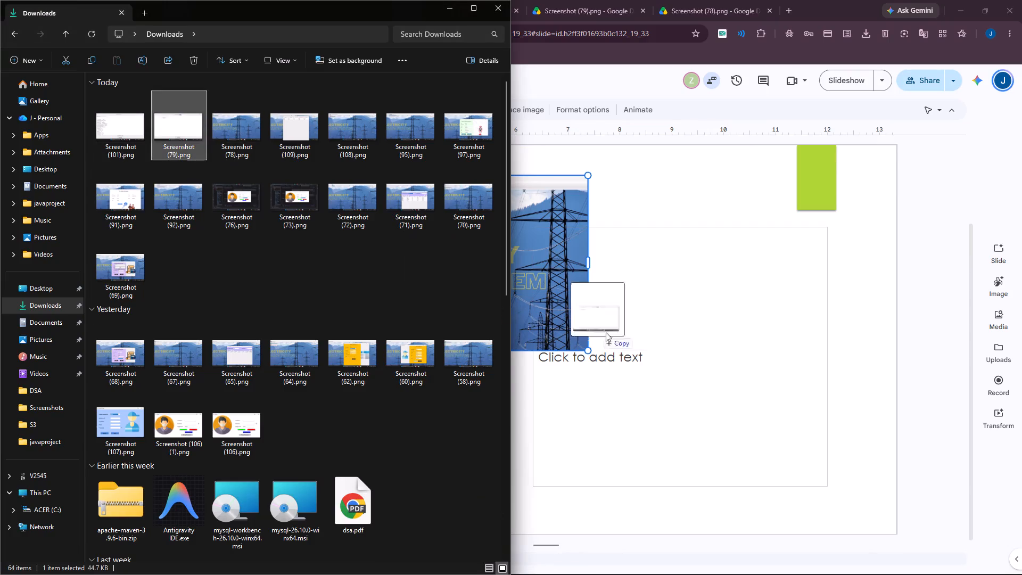
pyautogui.moveTo(606, 332); pyautogui.dragTo(686, 344)
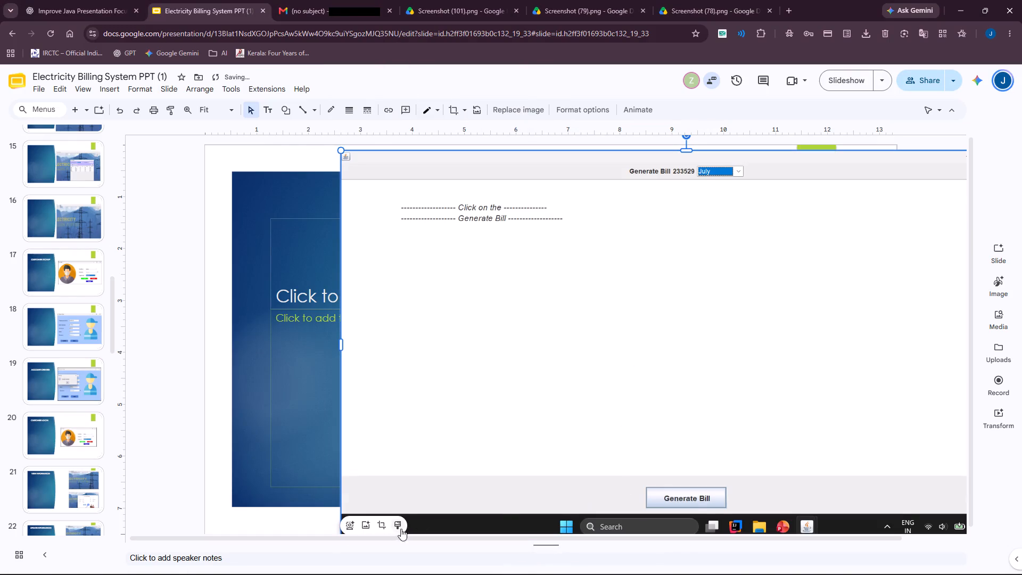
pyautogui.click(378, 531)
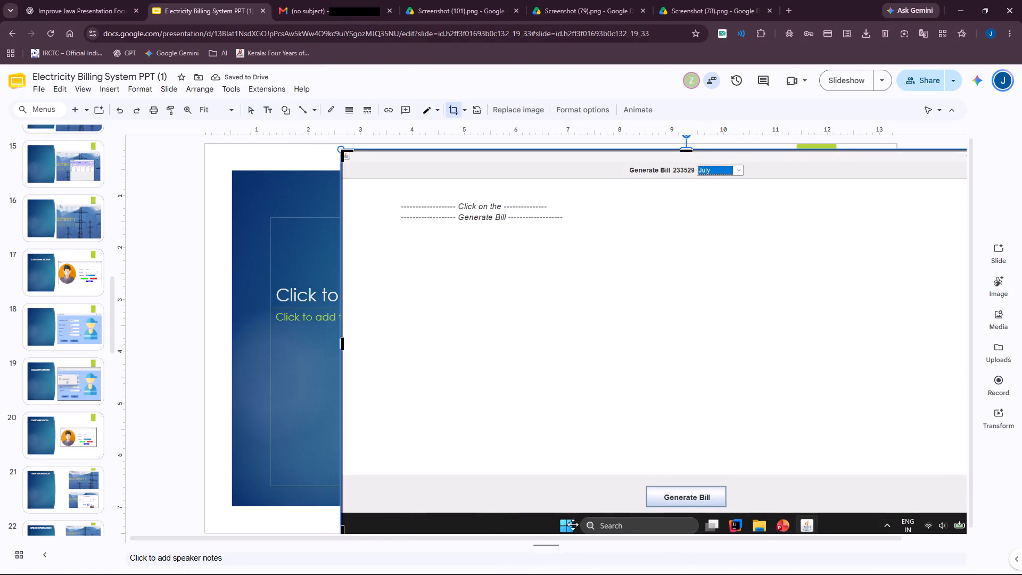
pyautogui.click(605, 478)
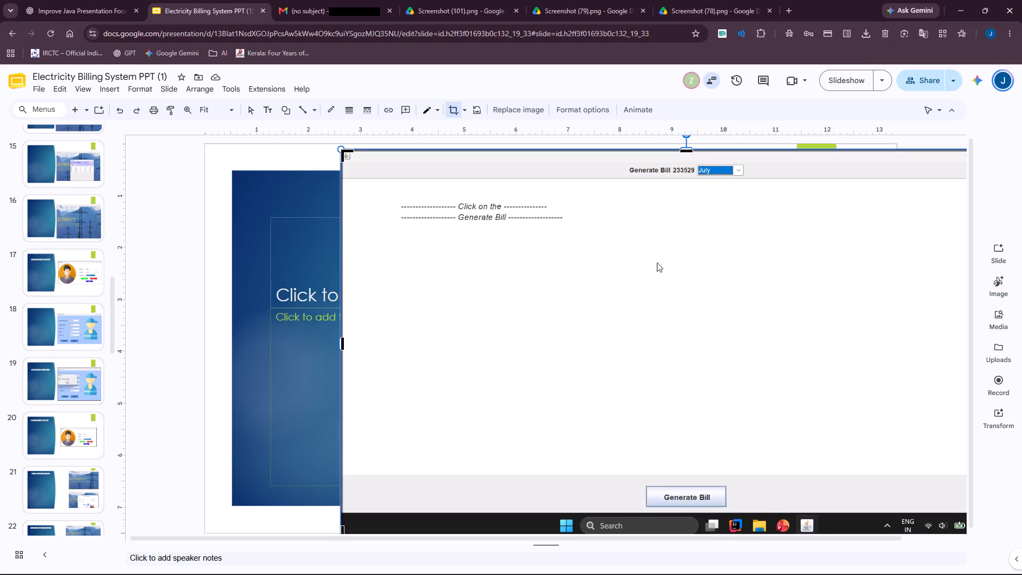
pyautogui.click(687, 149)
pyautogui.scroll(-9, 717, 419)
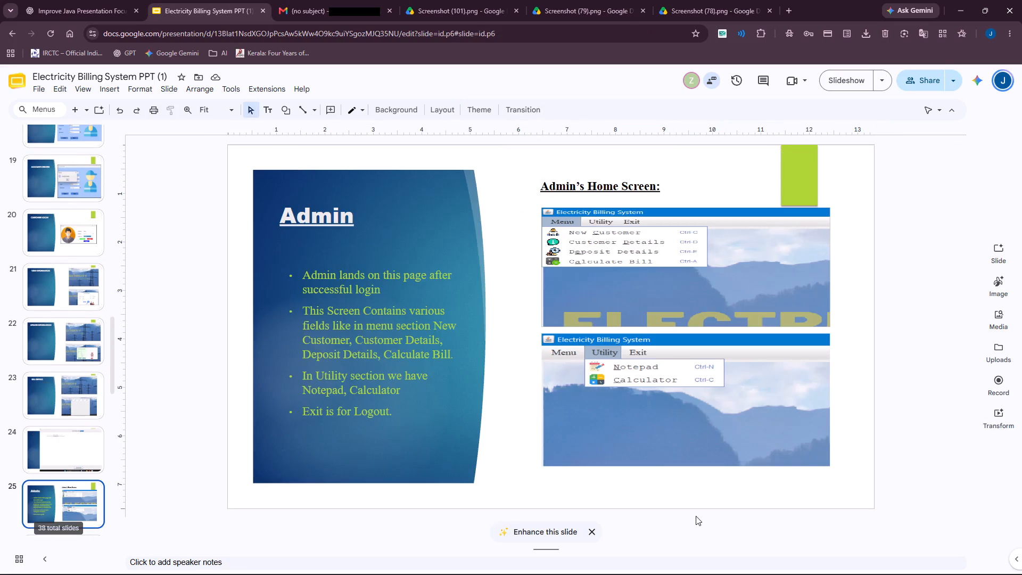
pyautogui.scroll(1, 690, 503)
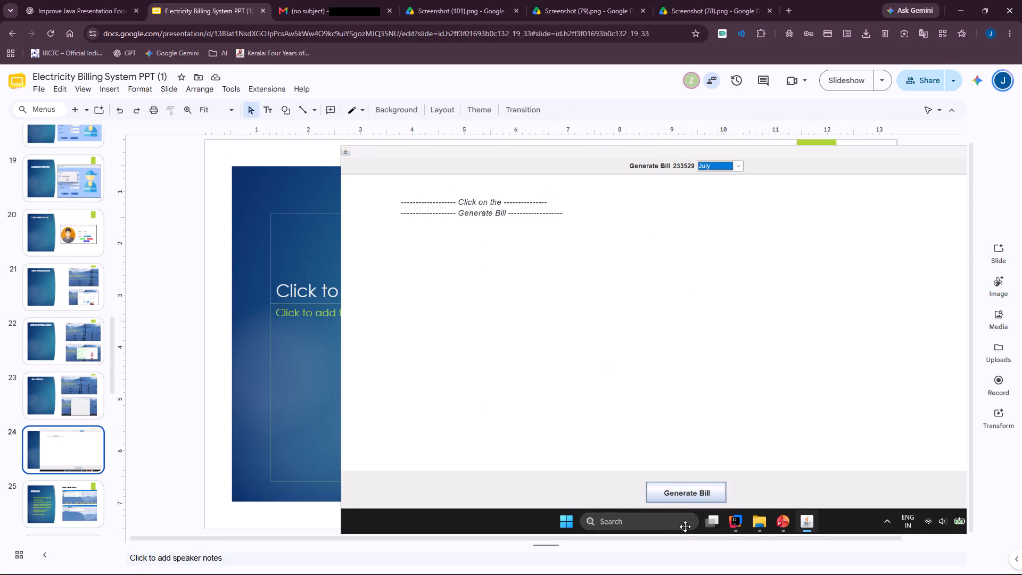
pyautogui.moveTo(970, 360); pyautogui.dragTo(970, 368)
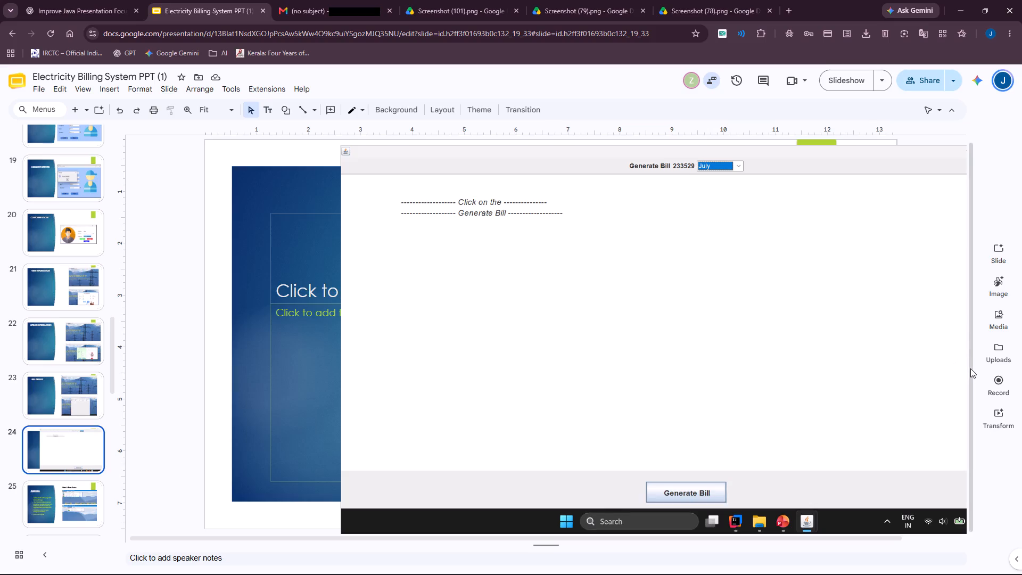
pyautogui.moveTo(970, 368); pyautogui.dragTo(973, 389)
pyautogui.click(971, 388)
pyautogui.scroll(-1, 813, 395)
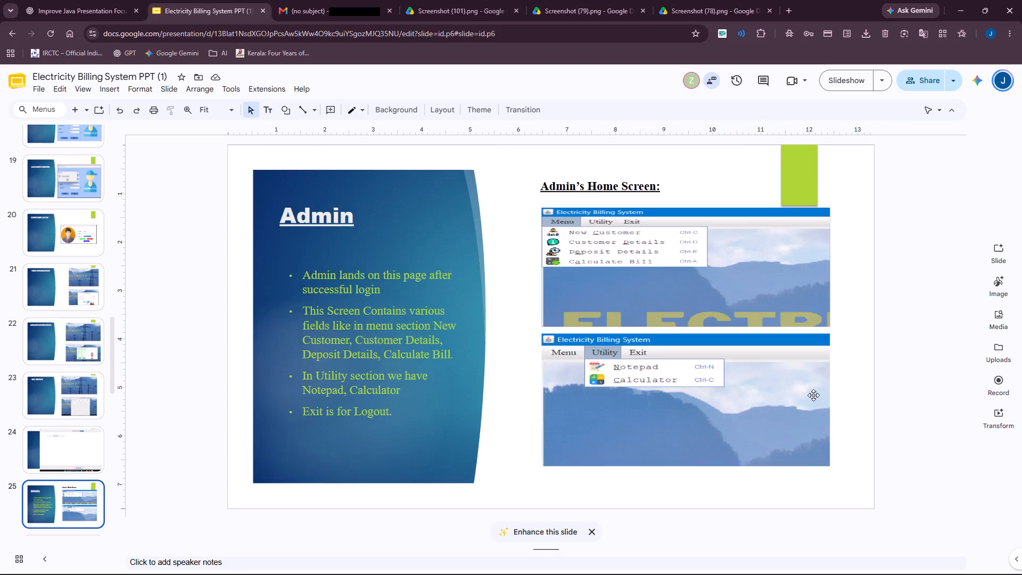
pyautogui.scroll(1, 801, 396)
# Shrink the inserted Generate Bill form screenshot to about 11.4 inches wide and move it up so all its edges are reachable.
pyautogui.click(662, 410)
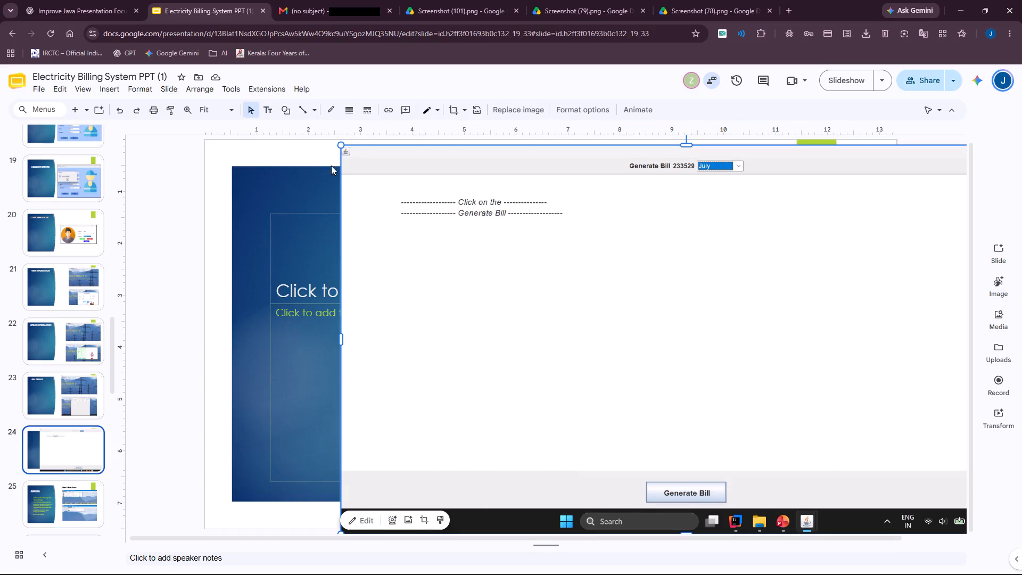
pyautogui.moveTo(342, 143); pyautogui.dragTo(442, 233)
pyautogui.moveTo(556, 364); pyautogui.dragTo(495, 327)
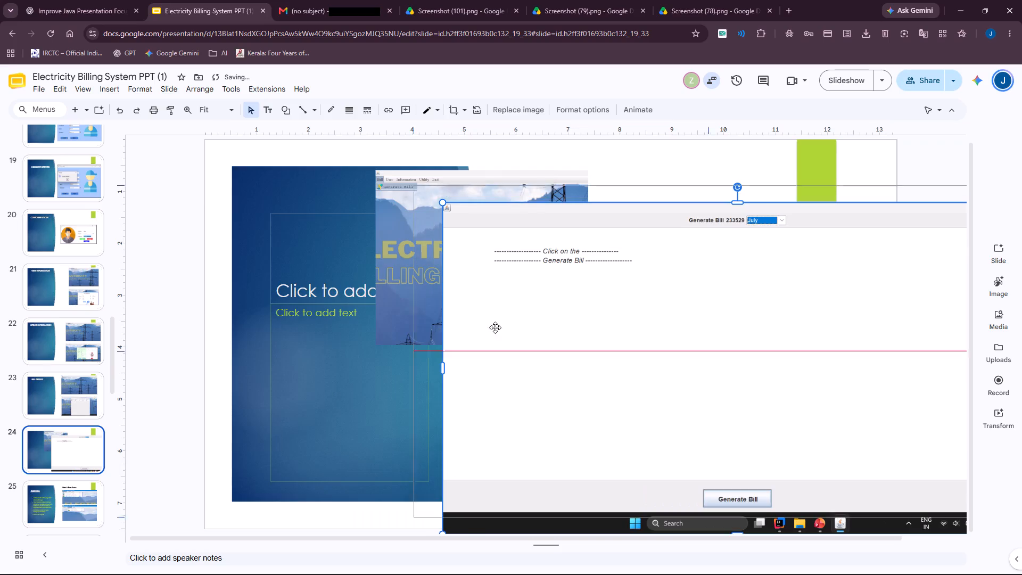
pyautogui.moveTo(495, 327); pyautogui.dragTo(463, 310)
# Crop the form screenshot to the Generate Bill header, text area and button, leaving out the taskbar, side margins and window controls.
pyautogui.click(436, 491)
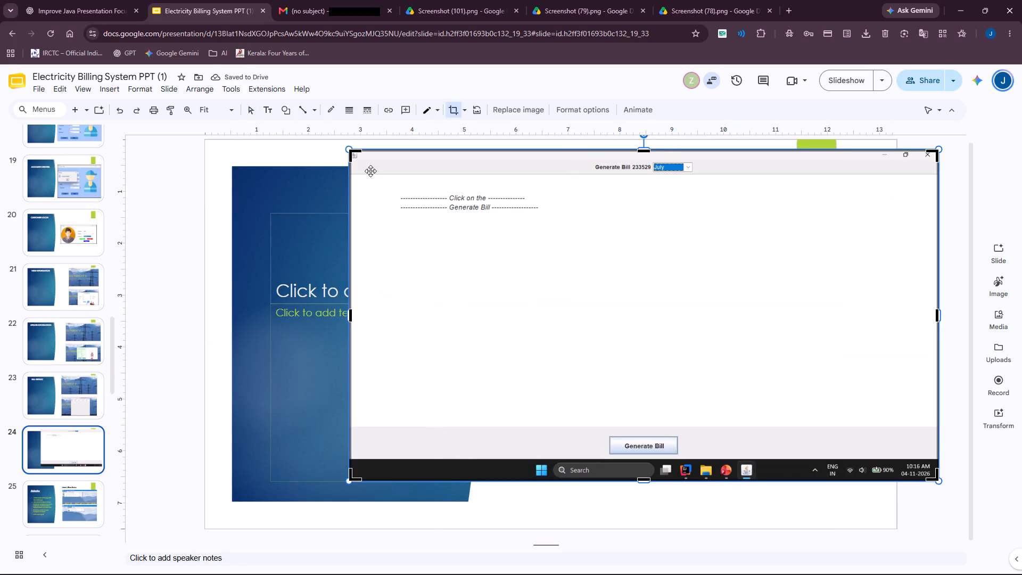
pyautogui.click(352, 149)
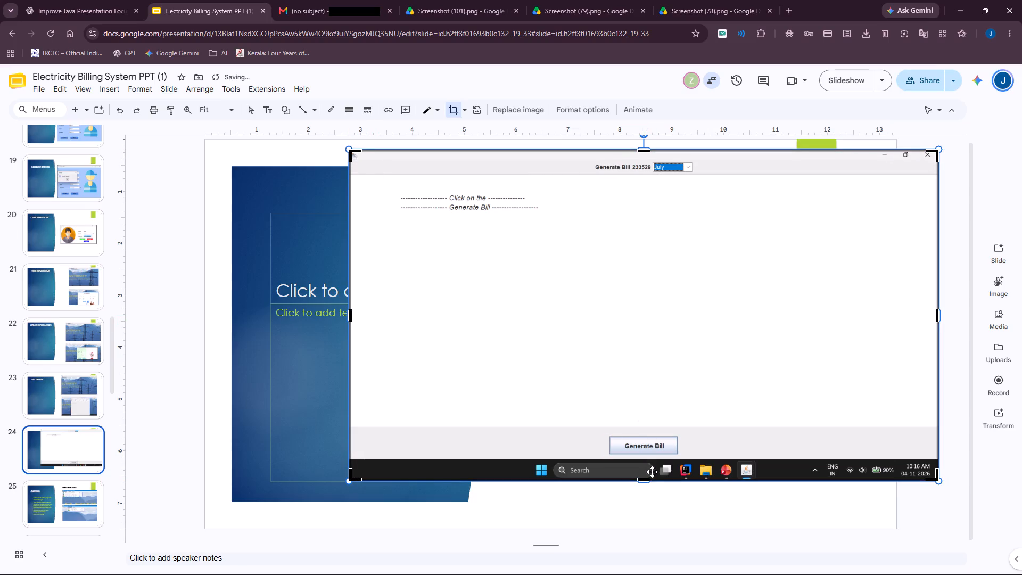
pyautogui.moveTo(649, 483); pyautogui.dragTo(641, 456)
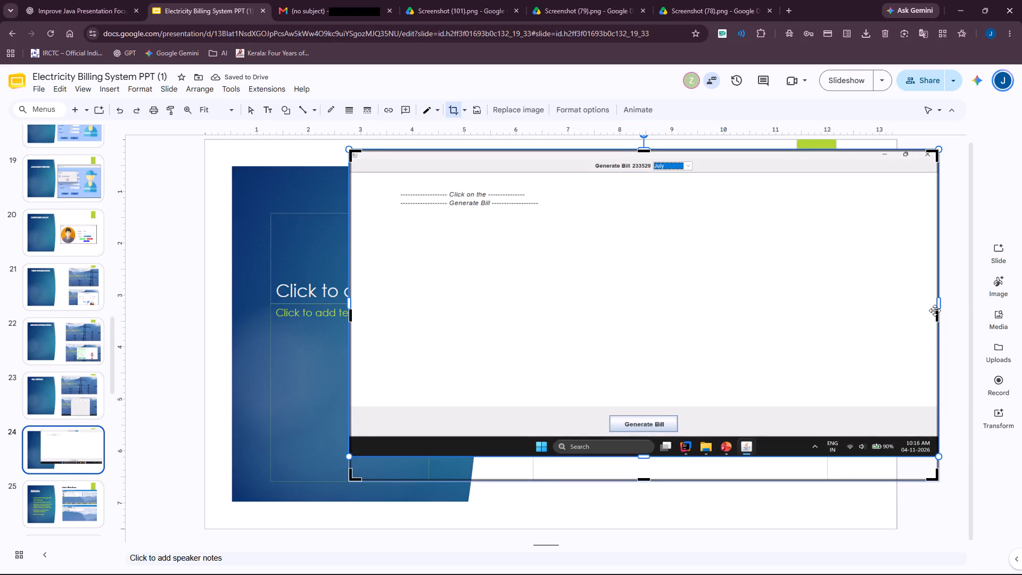
pyautogui.moveTo(936, 317); pyautogui.dragTo(745, 350)
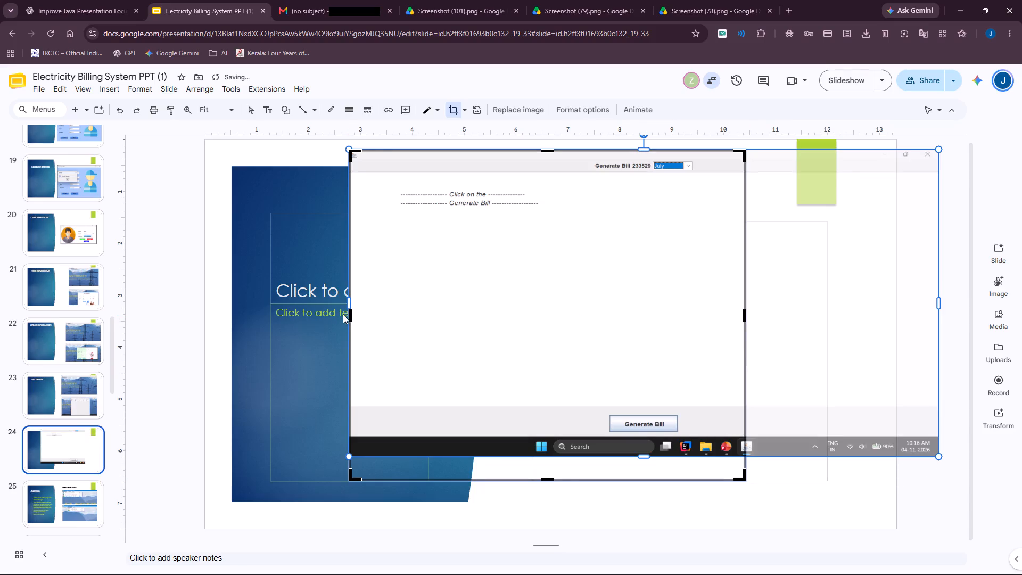
pyautogui.moveTo(352, 316); pyautogui.dragTo(387, 318)
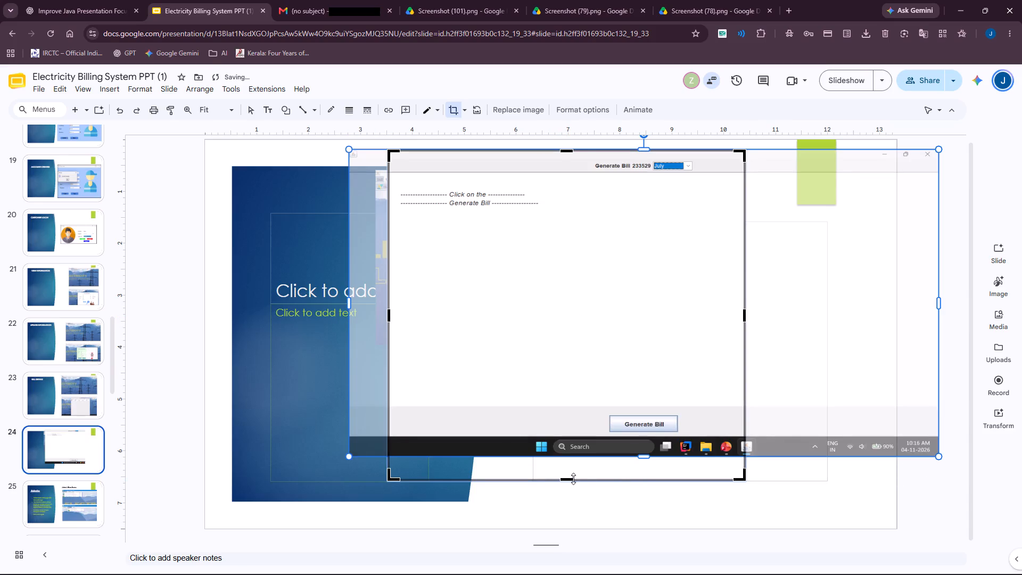
pyautogui.moveTo(572, 479); pyautogui.dragTo(566, 436)
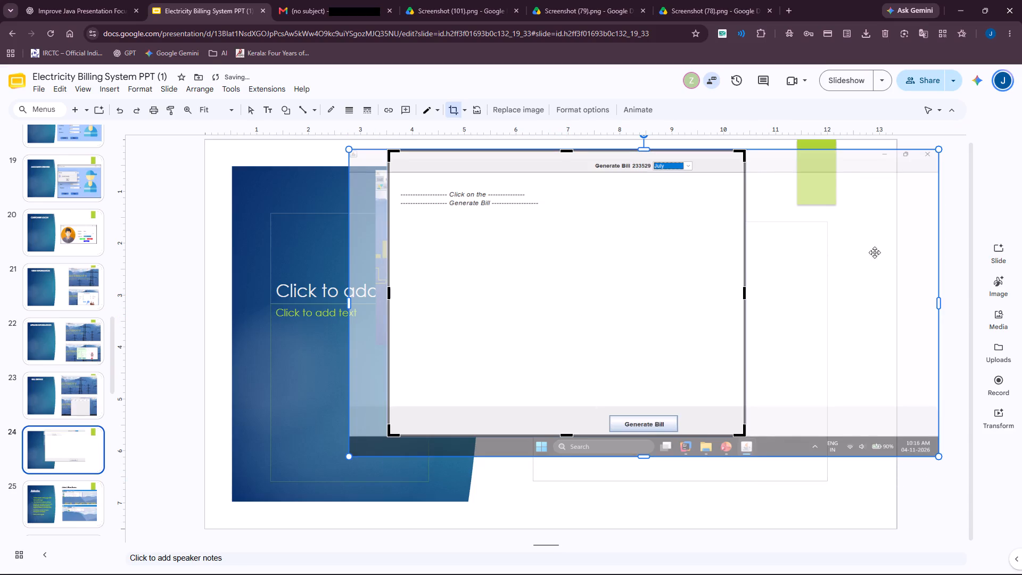
pyautogui.press('Return')
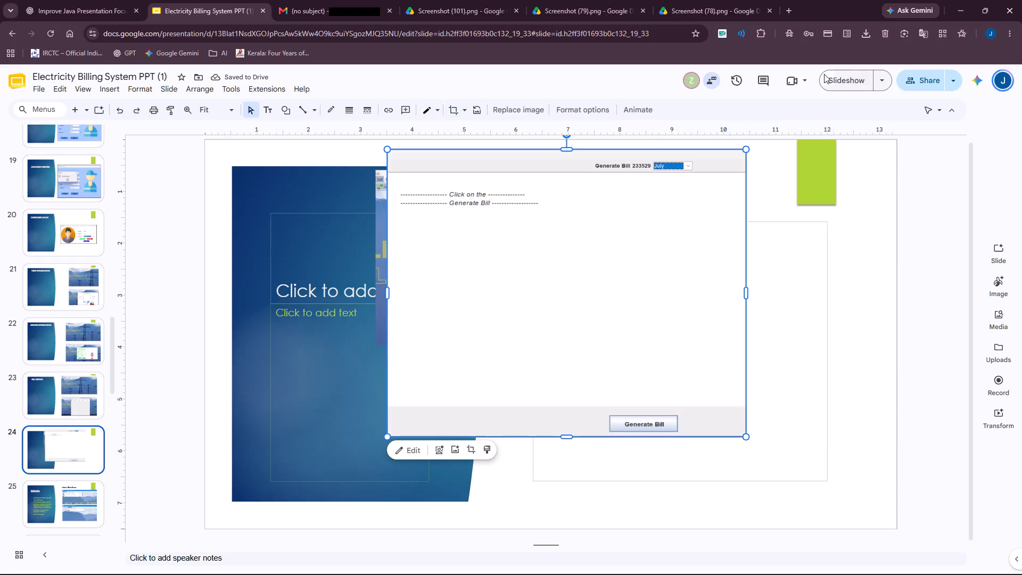
# Shrink the cropped form screenshot to about 5.5 inches wide and move it onto the white area beside the blue panel.
pyautogui.moveTo(747, 150); pyautogui.dragTo(663, 206)
pyautogui.moveTo(549, 298); pyautogui.dragTo(721, 290)
# Move the tower screenshot down to the lower part of the slide, clear of the title placeholder.
pyautogui.moveTo(462, 265); pyautogui.dragTo(398, 359)
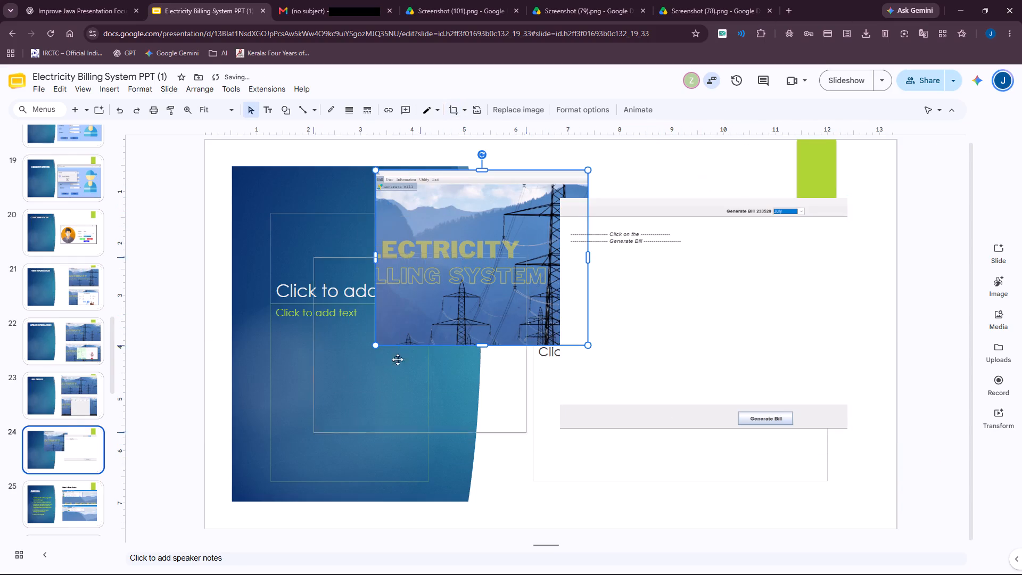
pyautogui.moveTo(398, 359); pyautogui.dragTo(373, 376)
pyautogui.click(322, 253)
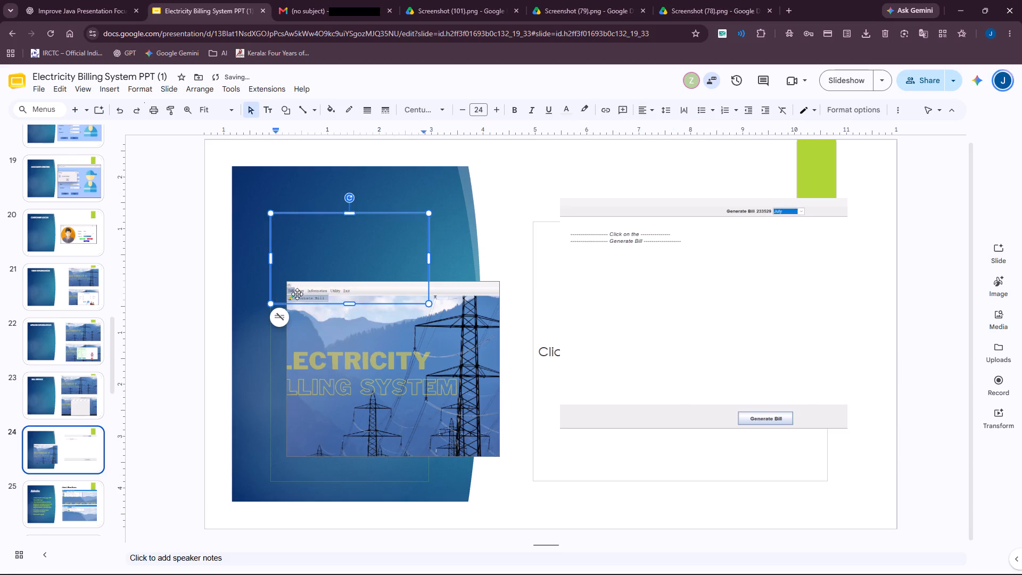
pyautogui.moveTo(294, 294); pyautogui.dragTo(376, 323)
# Move the title placeholder to the top of the blue panel and reduce its height to about 0.7 inches.
pyautogui.click(298, 279)
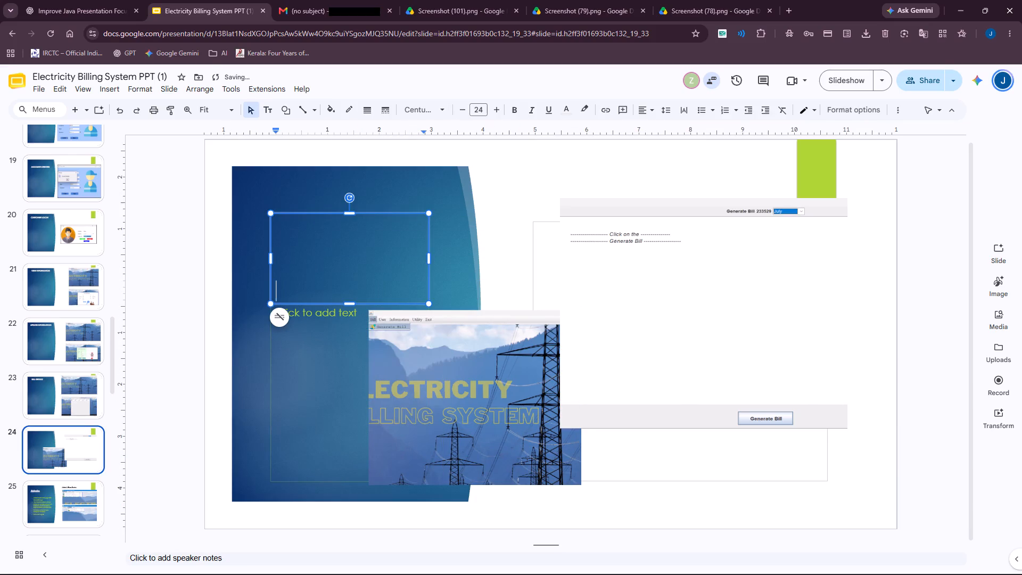
pyautogui.moveTo(273, 300); pyautogui.dragTo(249, 249)
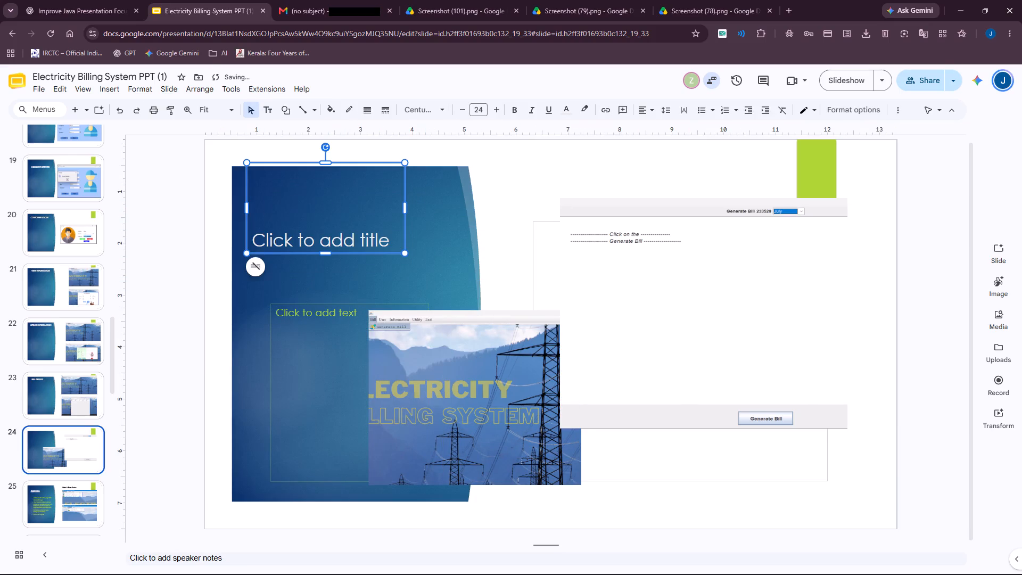
pyautogui.moveTo(325, 161); pyautogui.dragTo(324, 207)
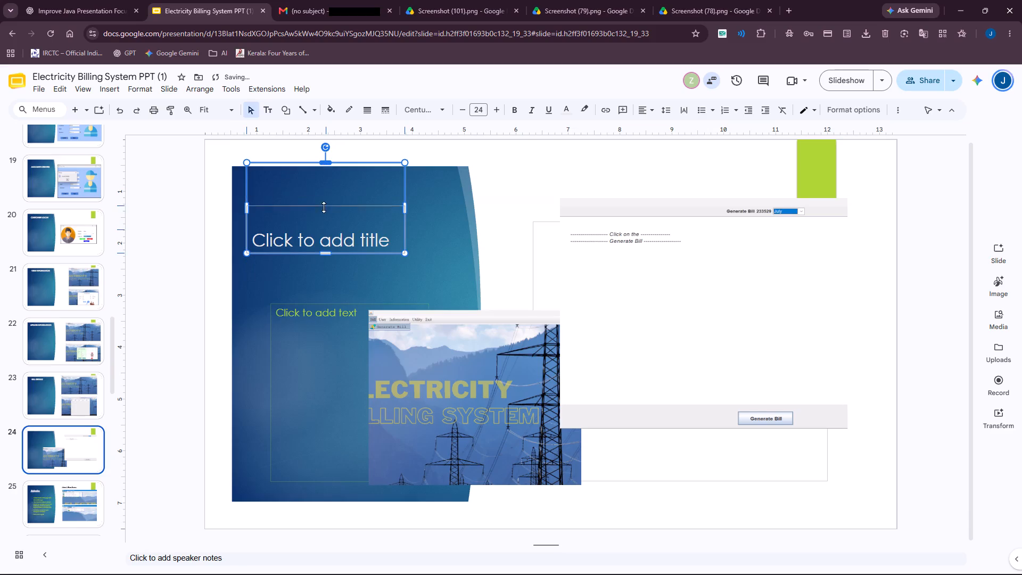
pyautogui.moveTo(324, 207); pyautogui.dragTo(323, 214)
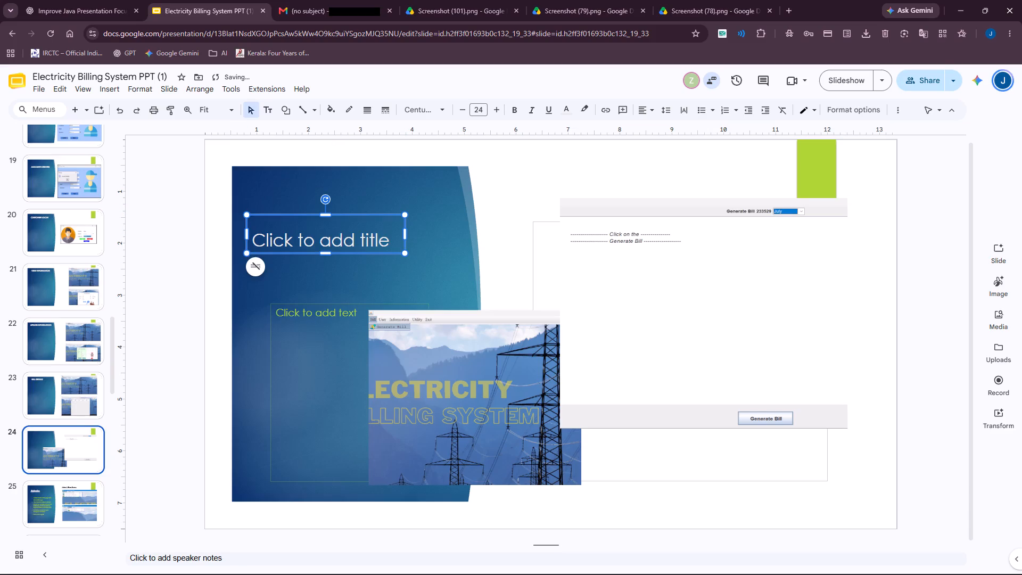
pyautogui.moveTo(250, 245); pyautogui.dragTo(246, 210)
# Move the tower screenshot onto the blue panel directly beneath the title placeholder.
pyautogui.moveTo(460, 379); pyautogui.dragTo(325, 311)
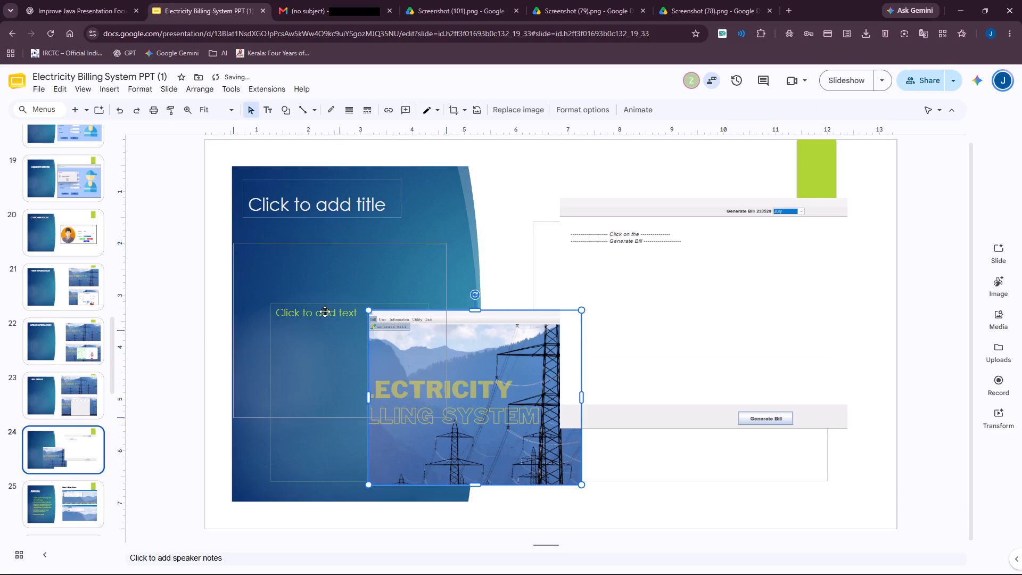
pyautogui.moveTo(325, 311); pyautogui.dragTo(335, 307)
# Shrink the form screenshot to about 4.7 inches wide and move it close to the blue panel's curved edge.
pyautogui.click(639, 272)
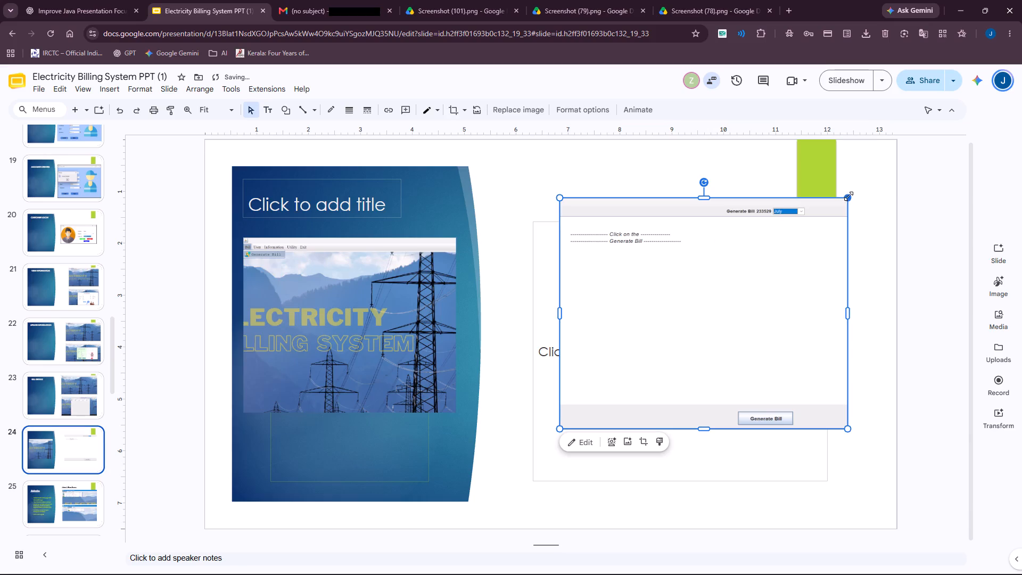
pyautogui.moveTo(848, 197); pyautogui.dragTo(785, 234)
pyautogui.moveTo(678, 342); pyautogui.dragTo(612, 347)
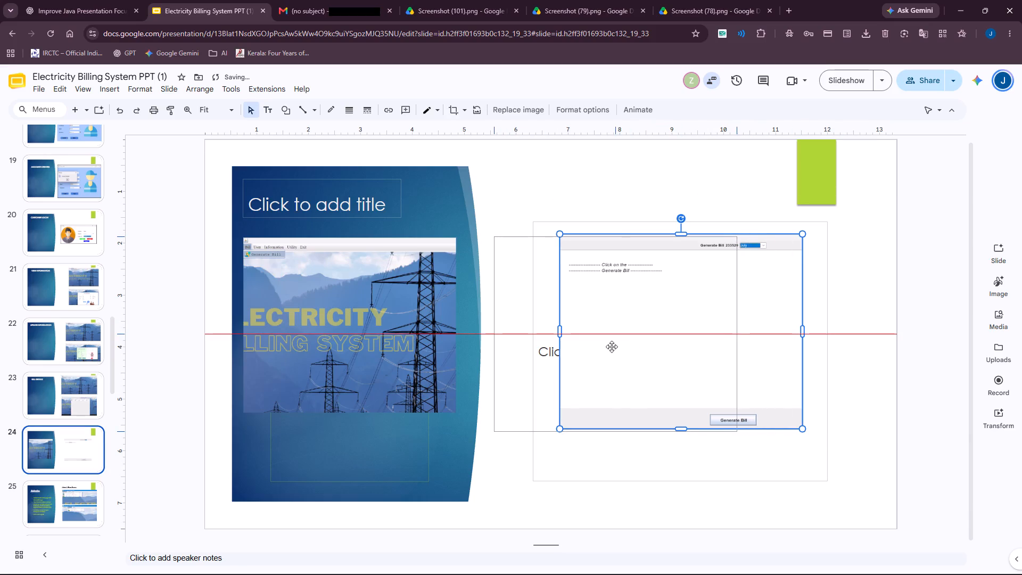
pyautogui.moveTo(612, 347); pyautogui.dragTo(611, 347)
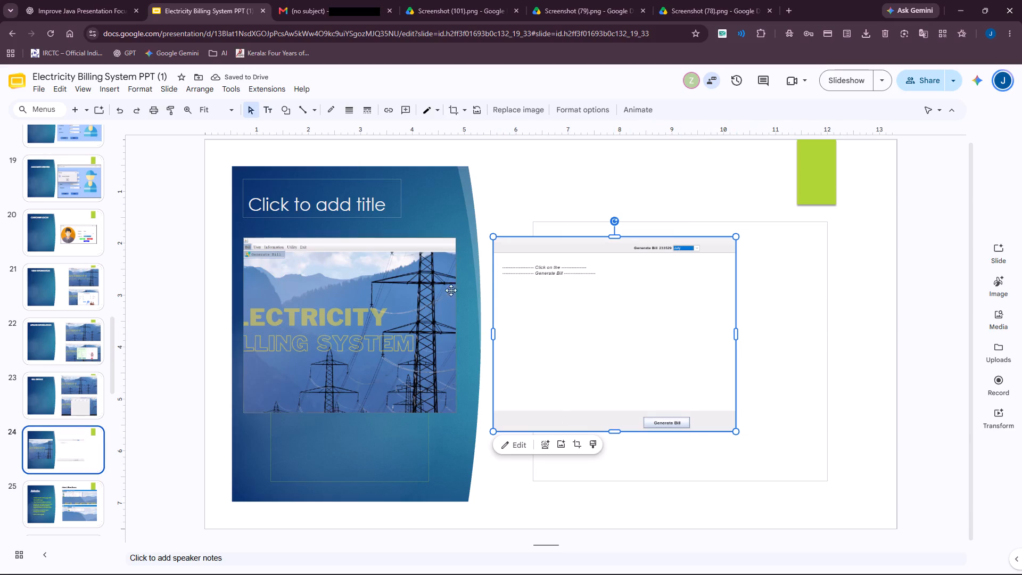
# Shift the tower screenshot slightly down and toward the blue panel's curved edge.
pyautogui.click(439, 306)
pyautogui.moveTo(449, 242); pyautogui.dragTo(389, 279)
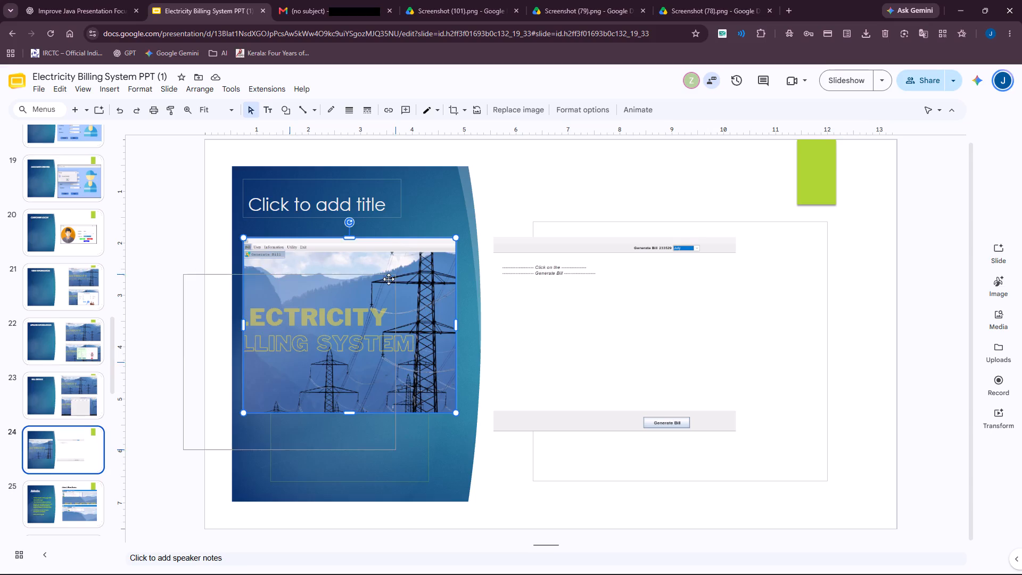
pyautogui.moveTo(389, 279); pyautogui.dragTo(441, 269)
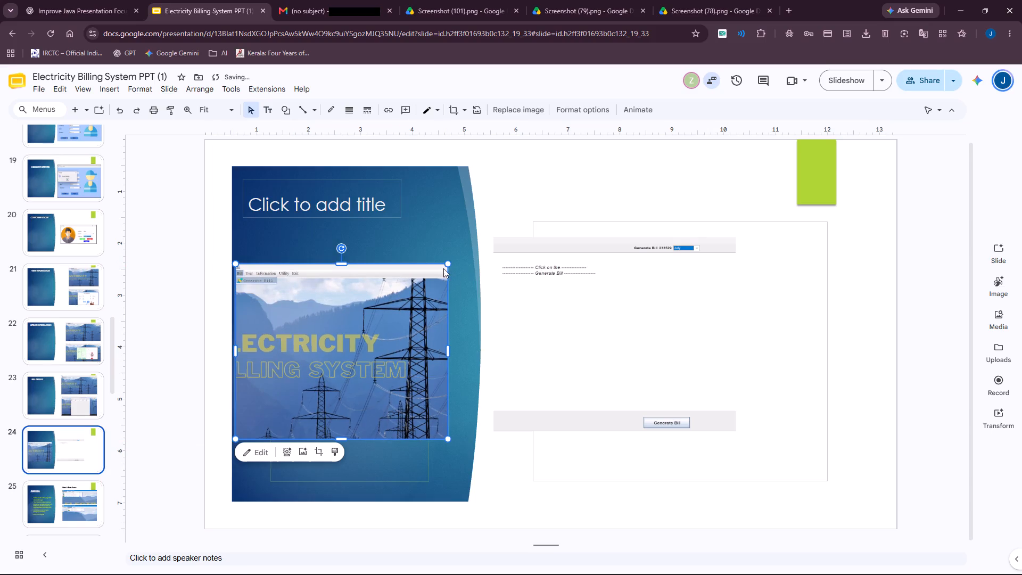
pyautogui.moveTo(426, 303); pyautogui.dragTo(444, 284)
# Enlarge the form screenshot to about 5.4 inches wide and move it to the slide's outer edge, overlapping the green rectangle's lower end.
pyautogui.click(634, 279)
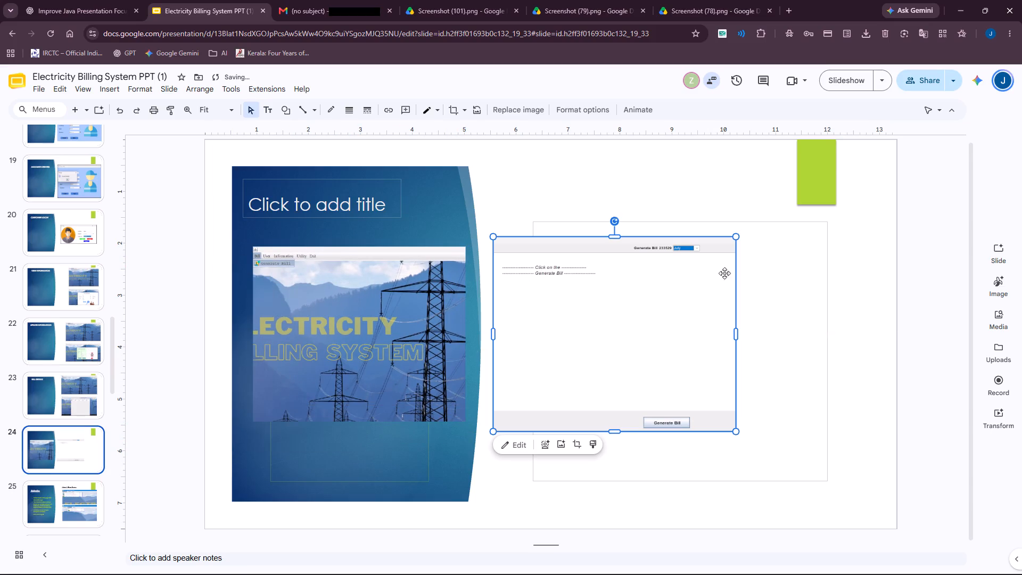
pyautogui.moveTo(738, 429); pyautogui.dragTo(776, 454)
pyautogui.moveTo(657, 399); pyautogui.dragTo(754, 385)
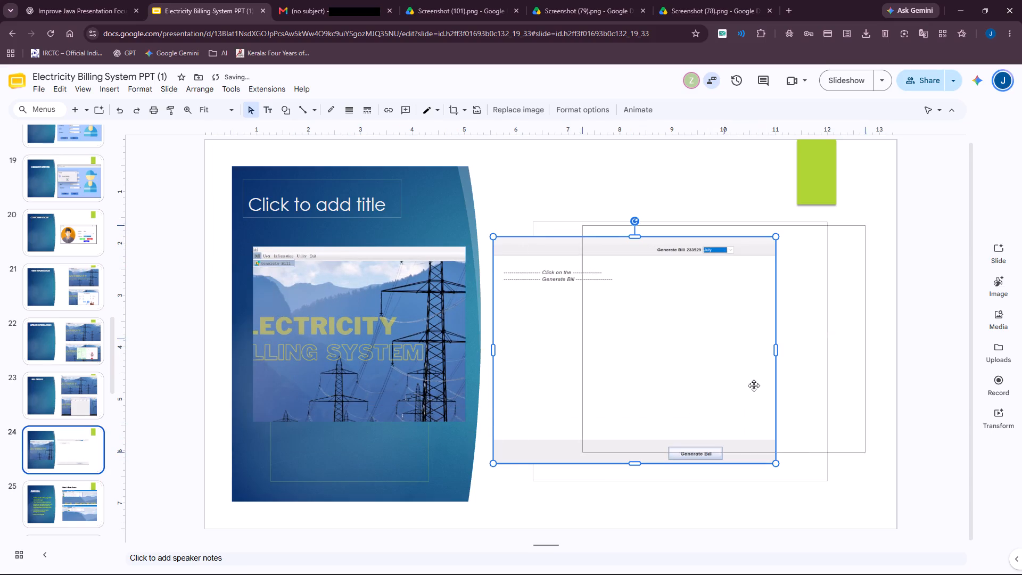
pyautogui.moveTo(754, 385); pyautogui.dragTo(763, 351)
# Enlarge the tower screenshot to about 5.2 inches wide and place it below the title, extending past the blue panel's curved edge.
pyautogui.click(421, 383)
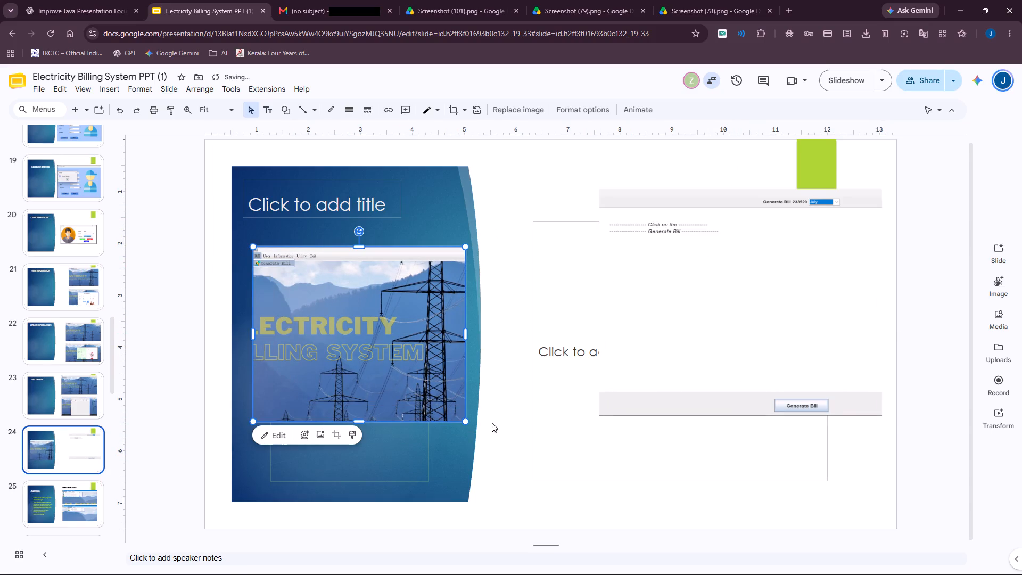
pyautogui.moveTo(465, 424); pyautogui.dragTo(523, 449)
pyautogui.moveTo(443, 391); pyautogui.dragTo(483, 365)
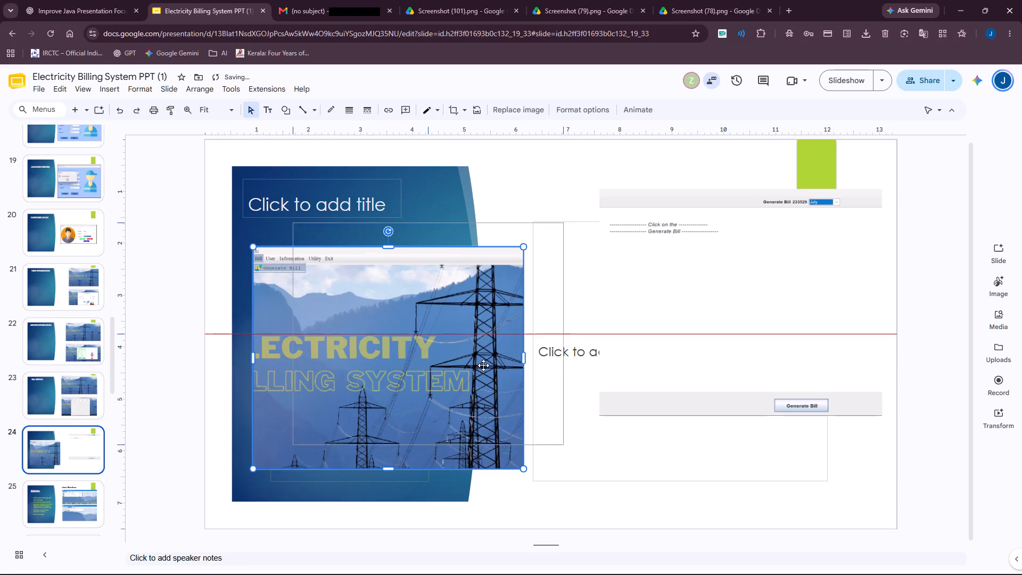
pyautogui.moveTo(483, 365); pyautogui.dragTo(465, 374)
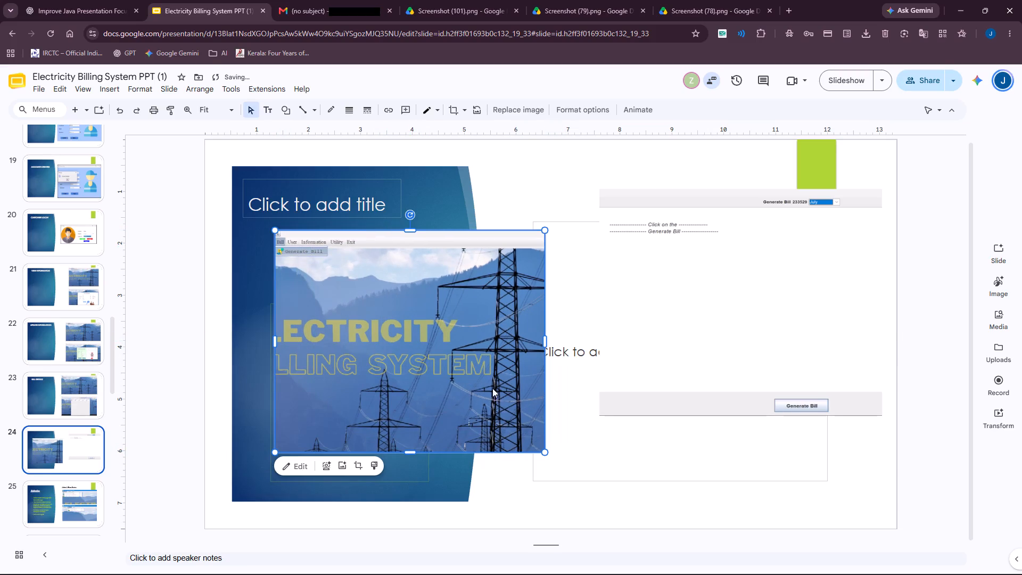
# Delete the empty body text placeholder behind the form screenshot on slide 24.
pyautogui.click(601, 462)
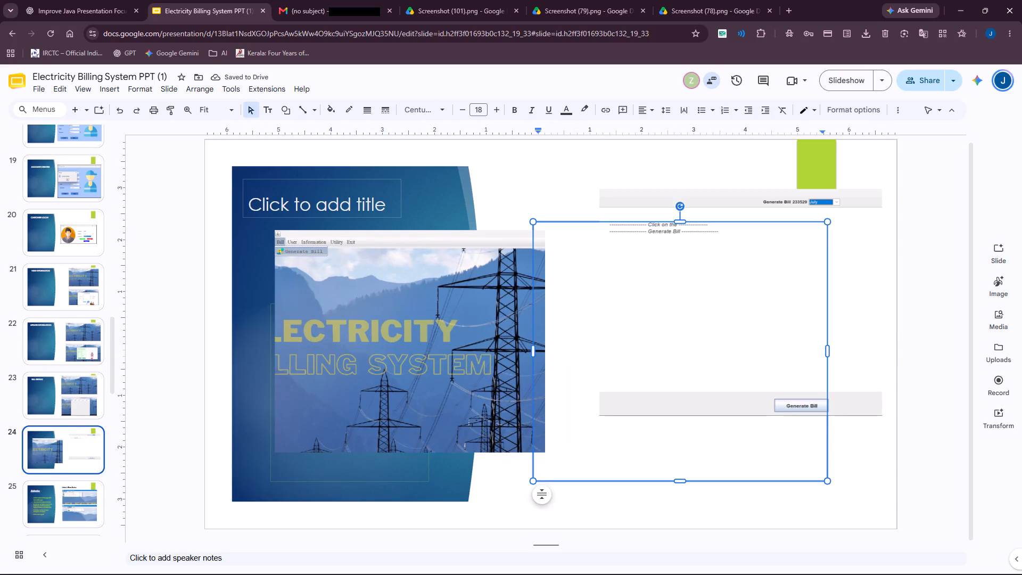
pyautogui.press('BackSpace')
pyautogui.moveTo(678, 481); pyautogui.dragTo(678, 476)
pyautogui.press('Delete')
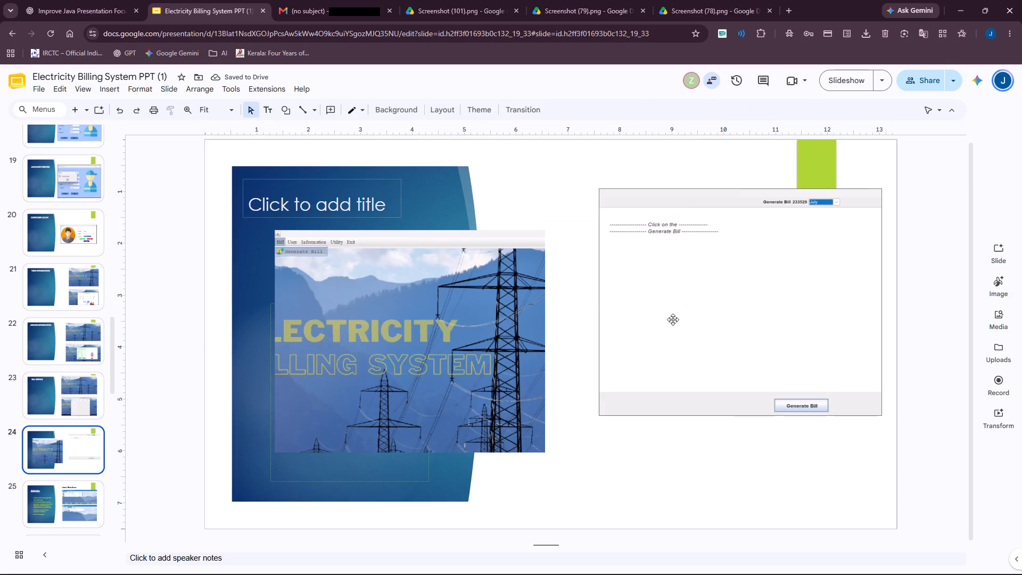
# Lower the form screenshot level with the tower screenshot's bottom edge, and shrink the tower to about 4.8 and the form to about 4.9 inches wide.
pyautogui.moveTo(674, 316); pyautogui.dragTo(672, 353)
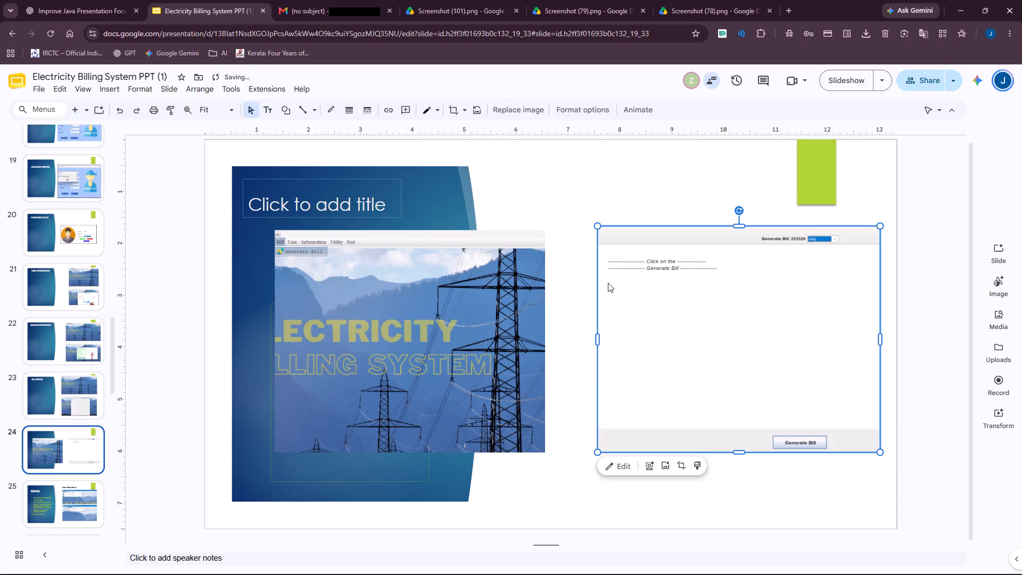
pyautogui.click(465, 303)
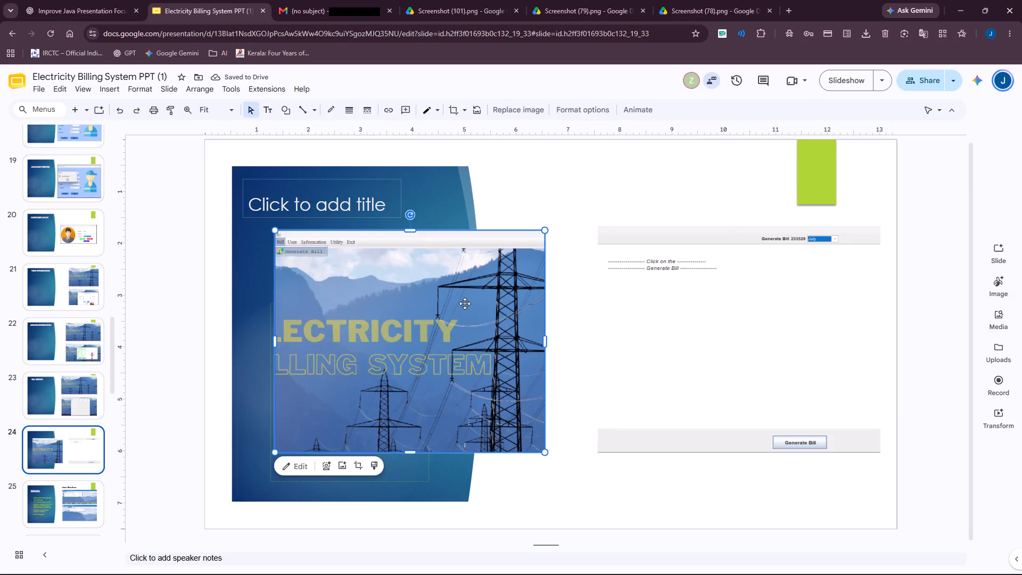
pyautogui.moveTo(542, 232); pyautogui.dragTo(521, 252)
pyautogui.click(774, 313)
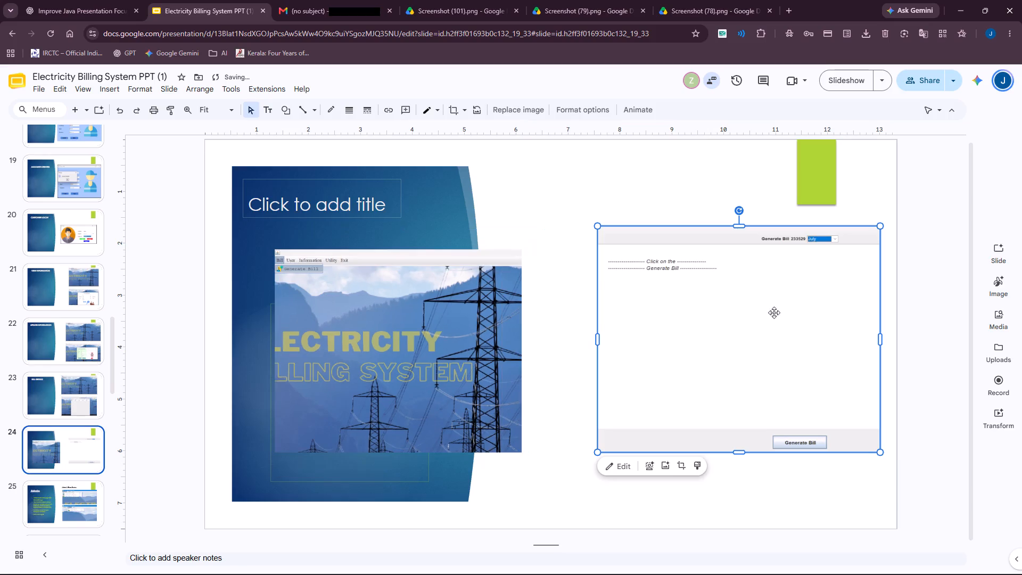
pyautogui.moveTo(881, 225); pyautogui.dragTo(859, 258)
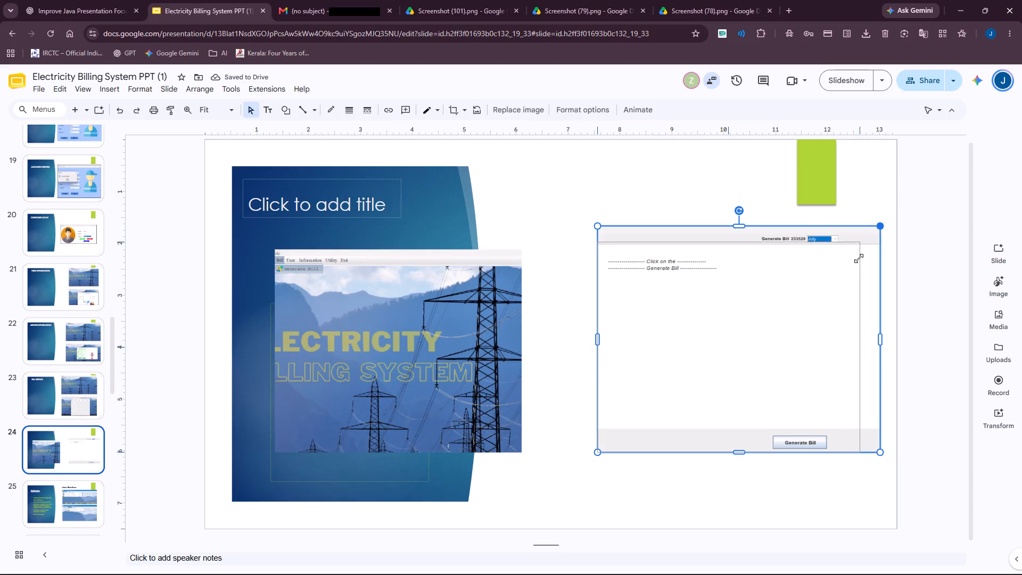
pyautogui.moveTo(859, 258); pyautogui.dragTo(850, 274)
pyautogui.click(614, 201)
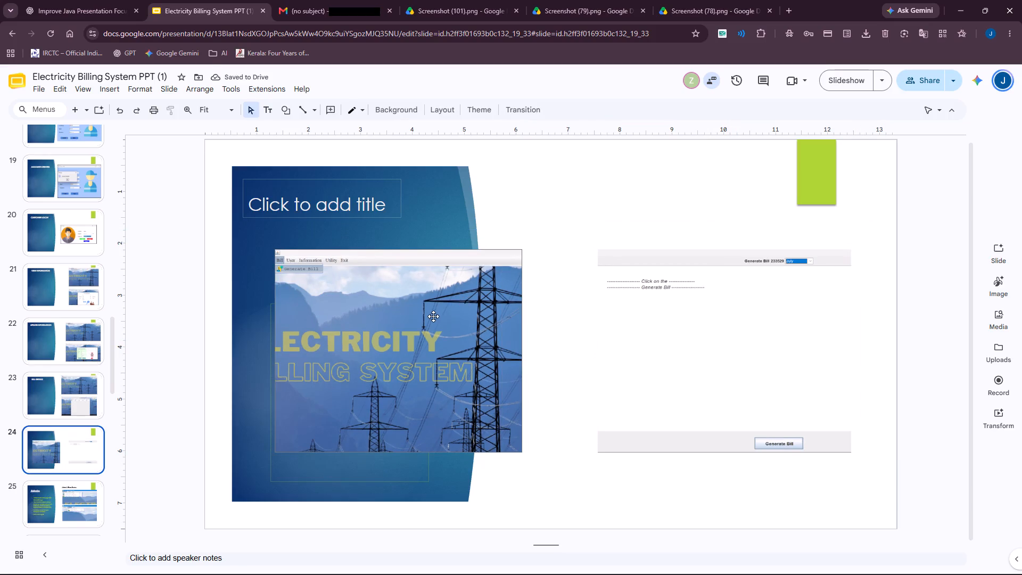
# Move both screenshots slightly up, keeping them level, and shift the form screenshot a little closer to the tower screenshot.
pyautogui.moveTo(433, 316); pyautogui.dragTo(434, 305)
pyautogui.moveTo(722, 356); pyautogui.dragTo(706, 353)
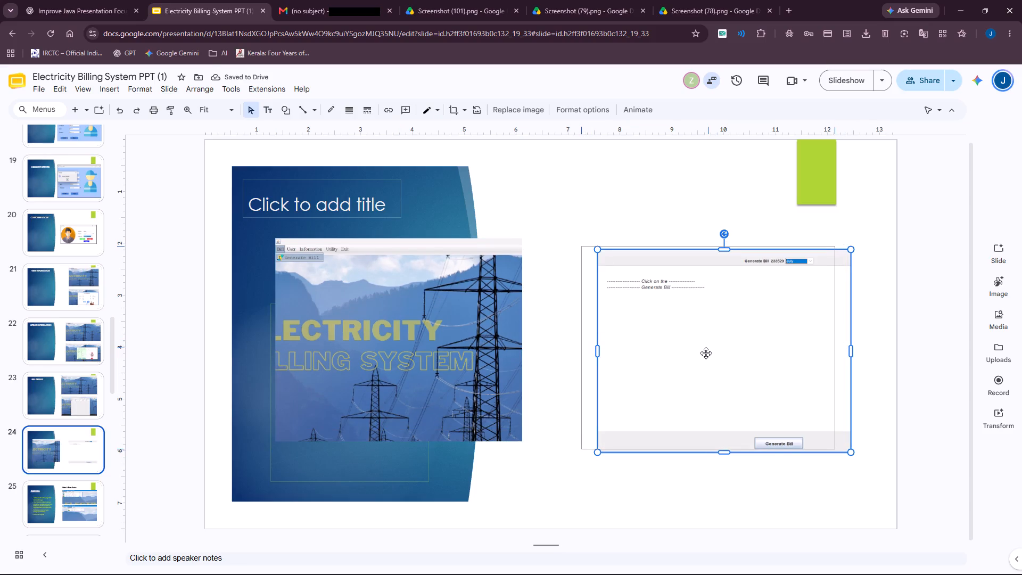
pyautogui.moveTo(706, 353); pyautogui.dragTo(705, 346)
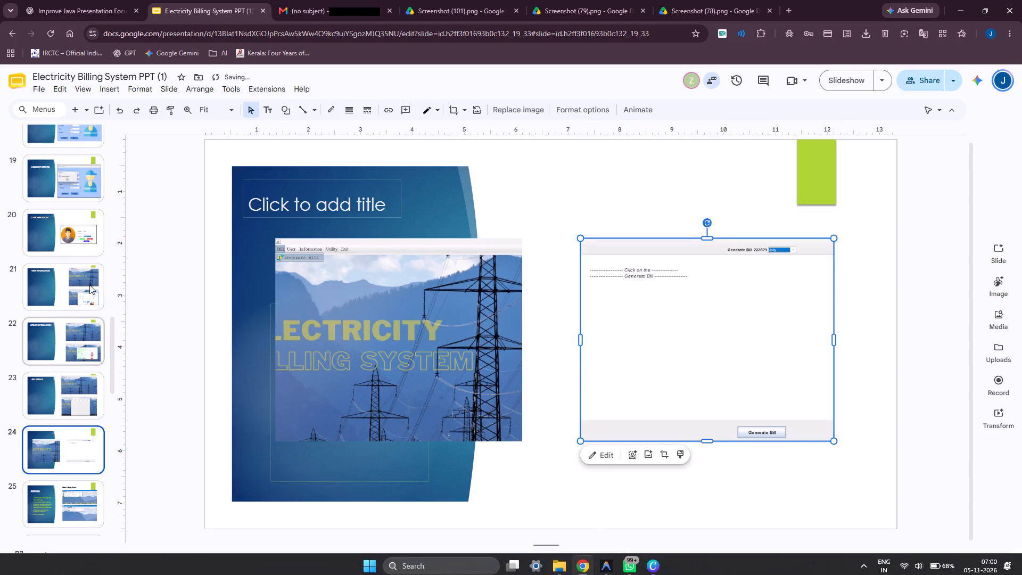
# Add a new slide with the same blue-panel layout after slide 24.
pyautogui.click(75, 114)
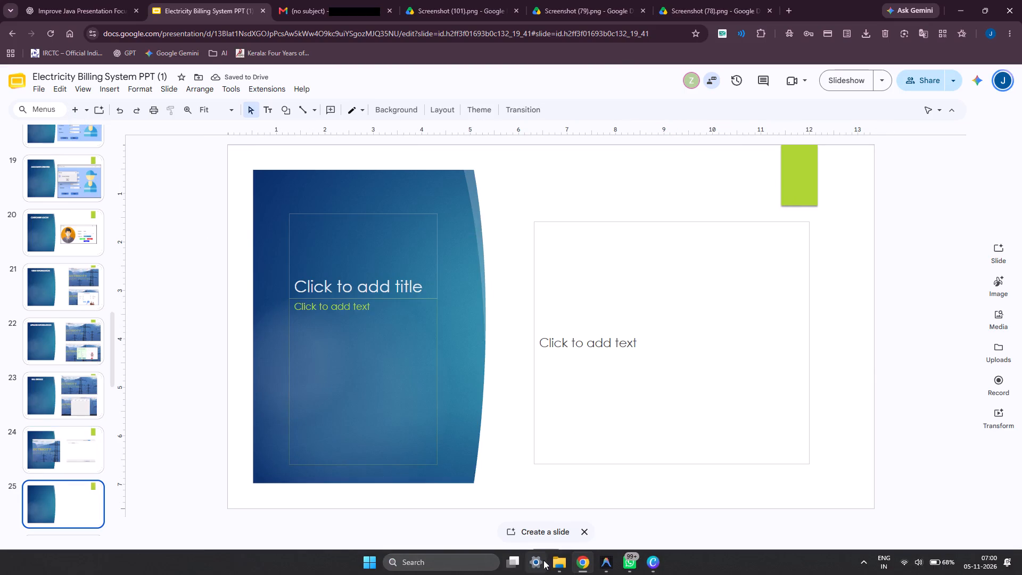
# Insert Screenshot (101).png from the Downloads folder onto the new slide 25.
pyautogui.click(563, 563)
pyautogui.moveTo(106, 138); pyautogui.dragTo(558, 298)
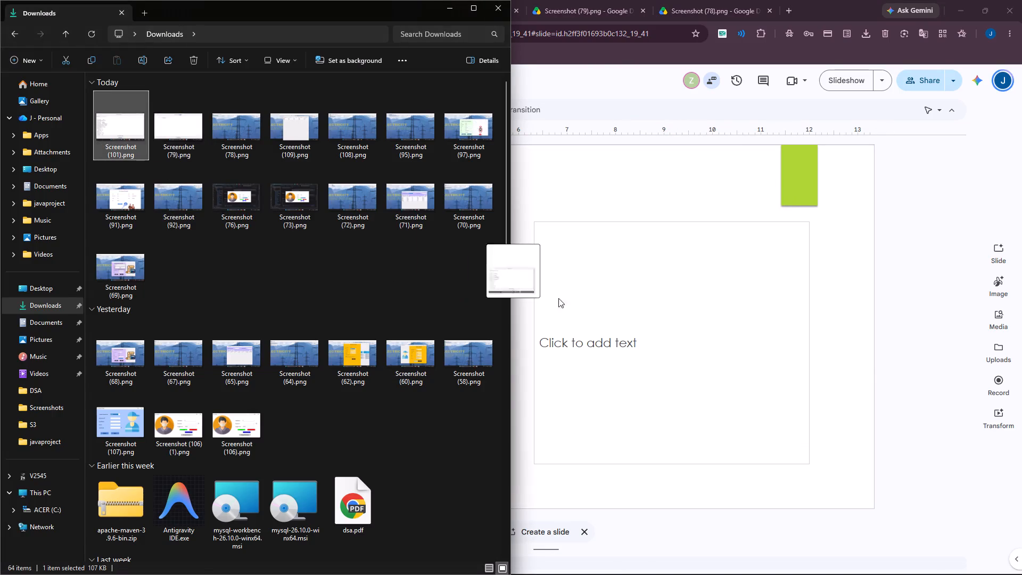
pyautogui.moveTo(558, 298); pyautogui.dragTo(629, 301)
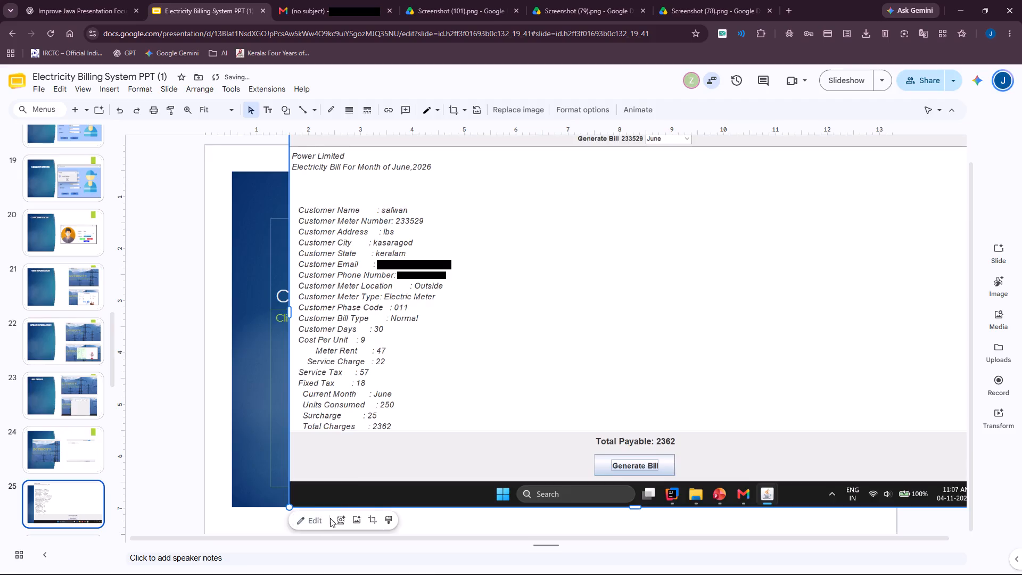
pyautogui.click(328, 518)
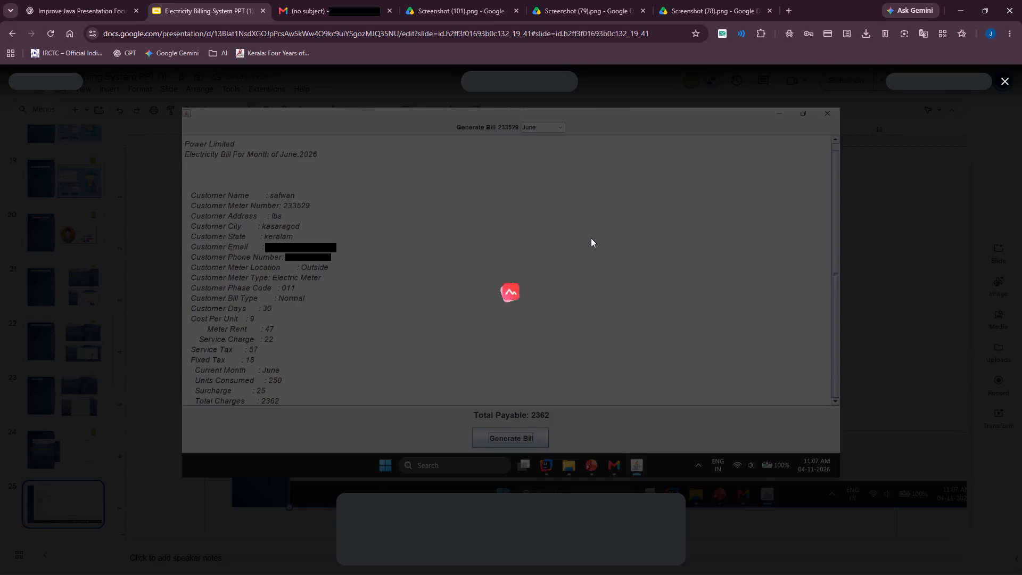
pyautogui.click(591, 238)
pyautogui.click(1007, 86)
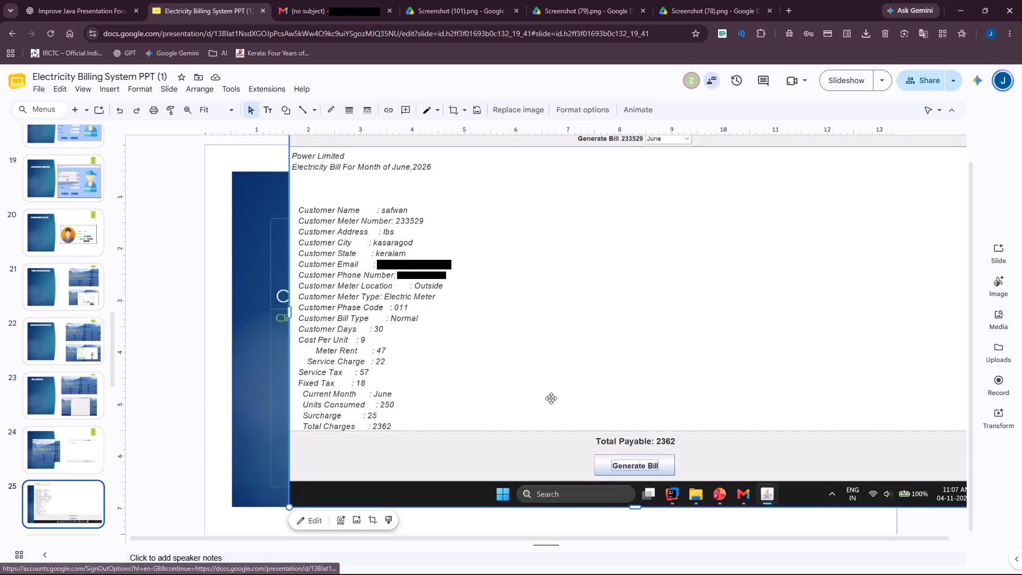
# Crop the Windows taskbar off the lower edge of the bill screenshot on slide 25.
pyautogui.click(370, 518)
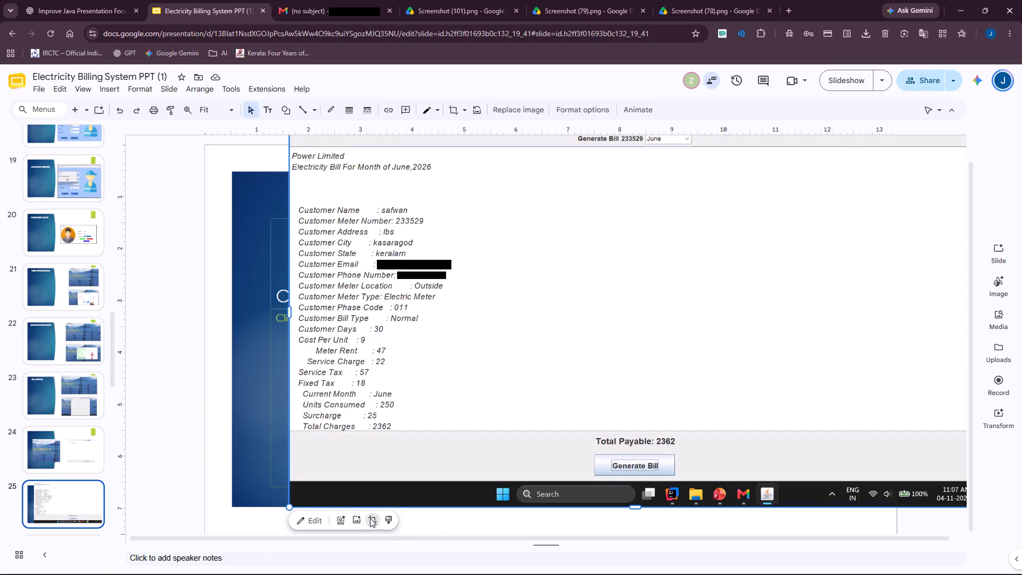
pyautogui.moveTo(638, 508); pyautogui.dragTo(639, 493)
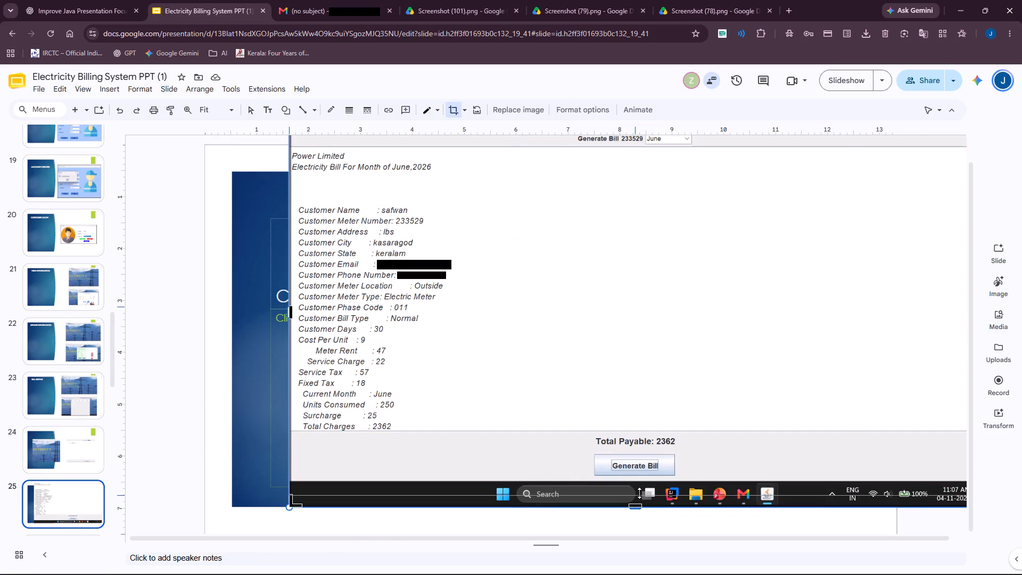
pyautogui.moveTo(639, 493); pyautogui.dragTo(640, 481)
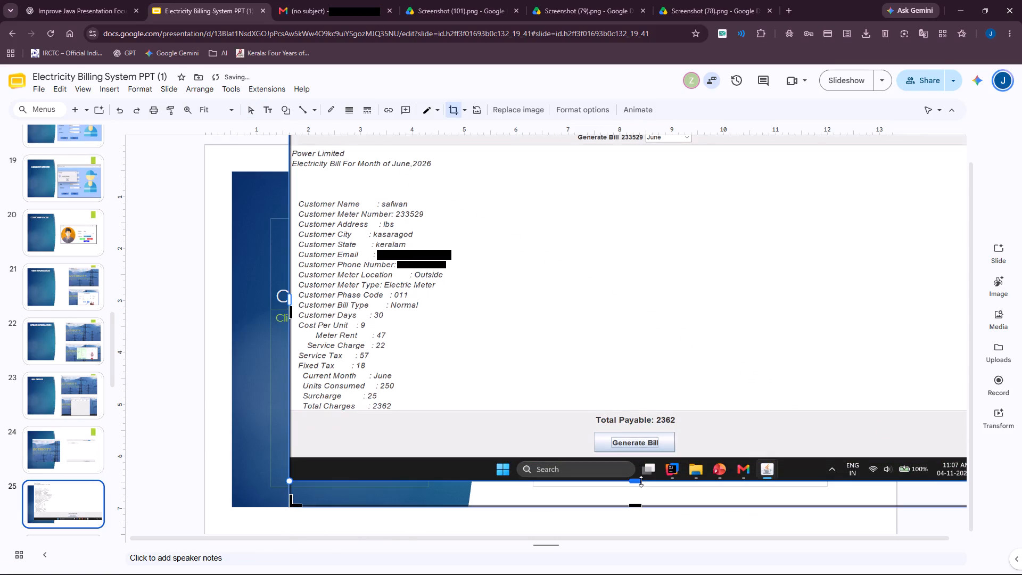
pyautogui.moveTo(639, 482); pyautogui.dragTo(642, 505)
pyautogui.click(635, 507)
pyautogui.moveTo(635, 506); pyautogui.dragTo(637, 484)
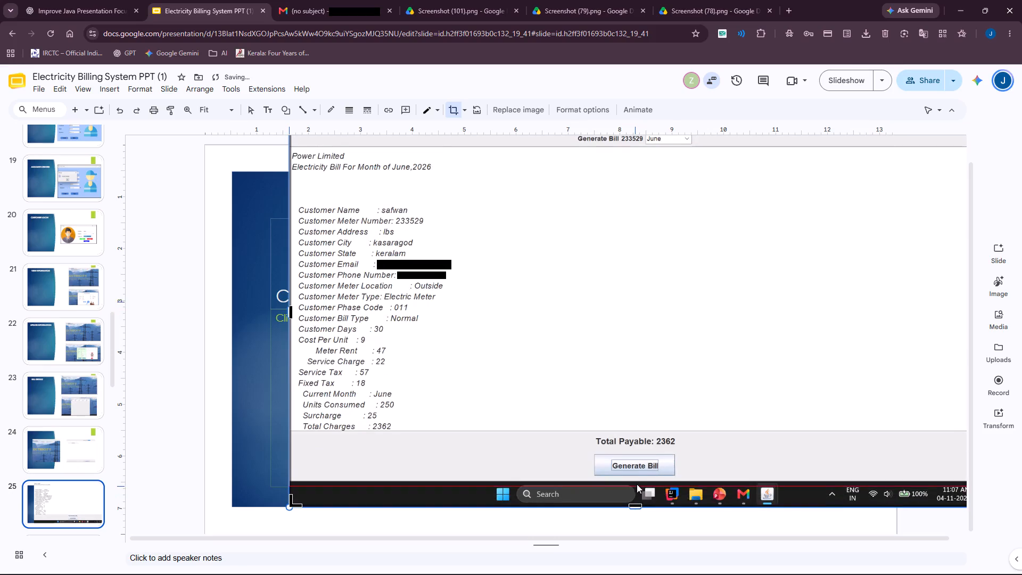
pyautogui.moveTo(637, 484); pyautogui.dragTo(637, 483)
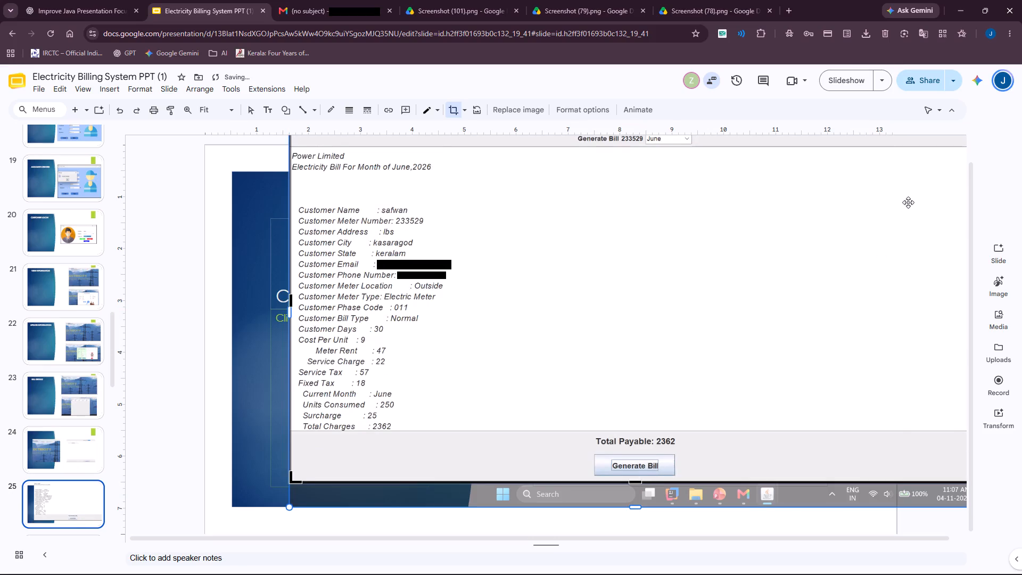
pyautogui.press('Return')
# Resize the bill screenshot to about 7.5 by 5.2 inches and place it between the blue panel's curved edge and the slide's outer edge.
pyautogui.scroll(7, 567, 132)
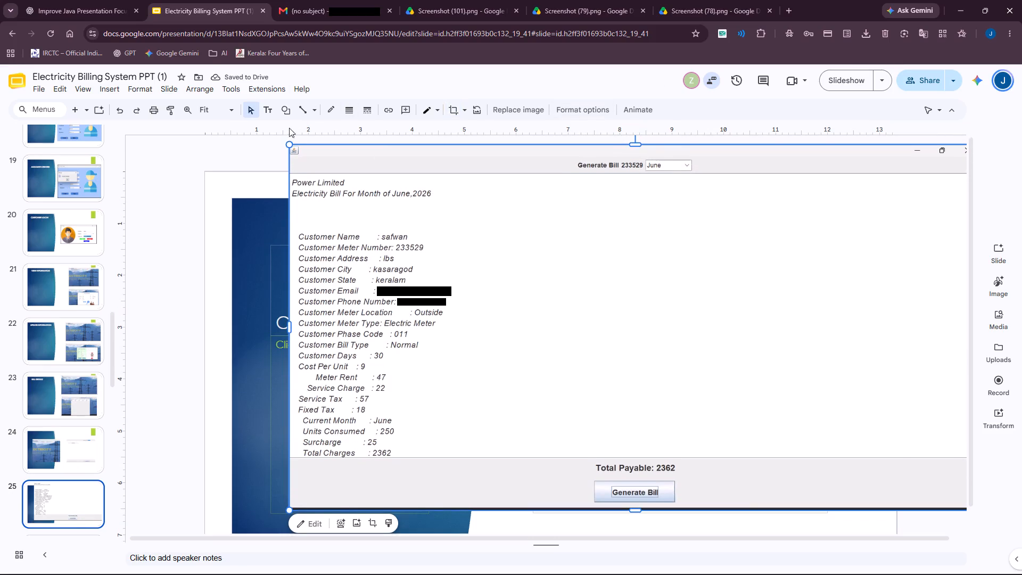
pyautogui.moveTo(289, 142); pyautogui.dragTo(473, 259)
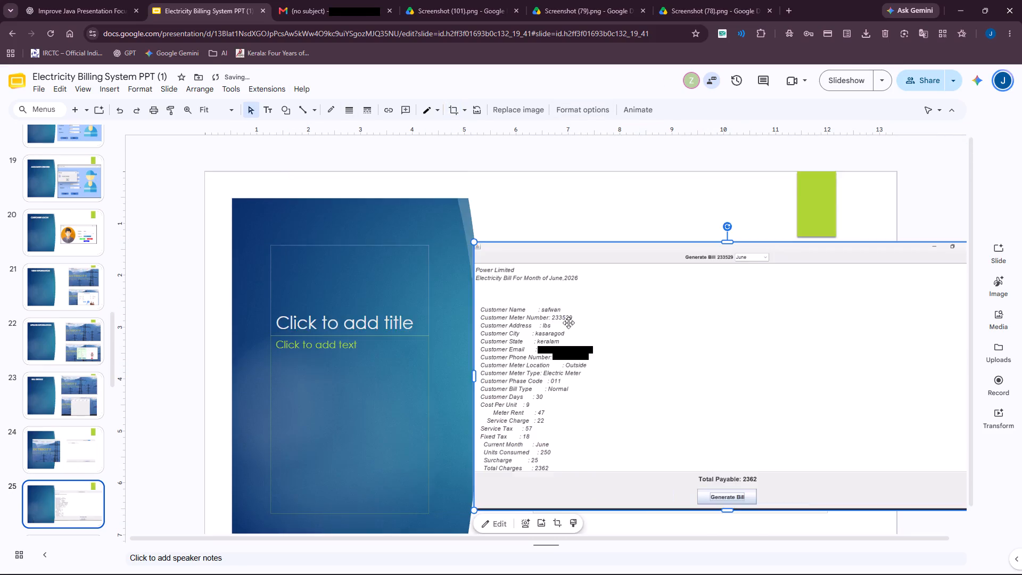
pyautogui.moveTo(577, 328); pyautogui.dragTo(492, 275)
pyautogui.moveTo(391, 324); pyautogui.dragTo(475, 323)
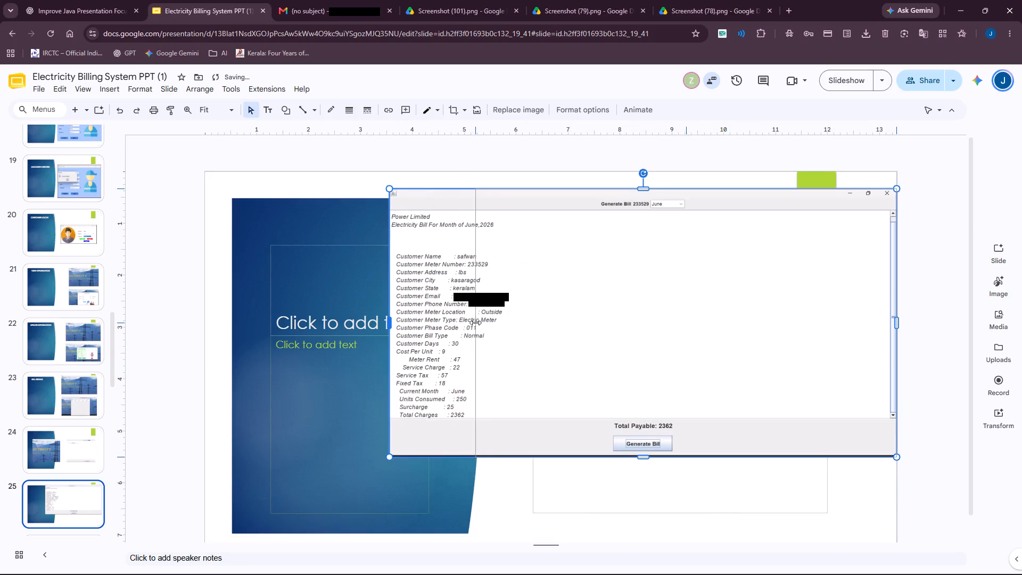
pyautogui.moveTo(475, 323); pyautogui.dragTo(480, 323)
pyautogui.moveTo(480, 323); pyautogui.dragTo(504, 318)
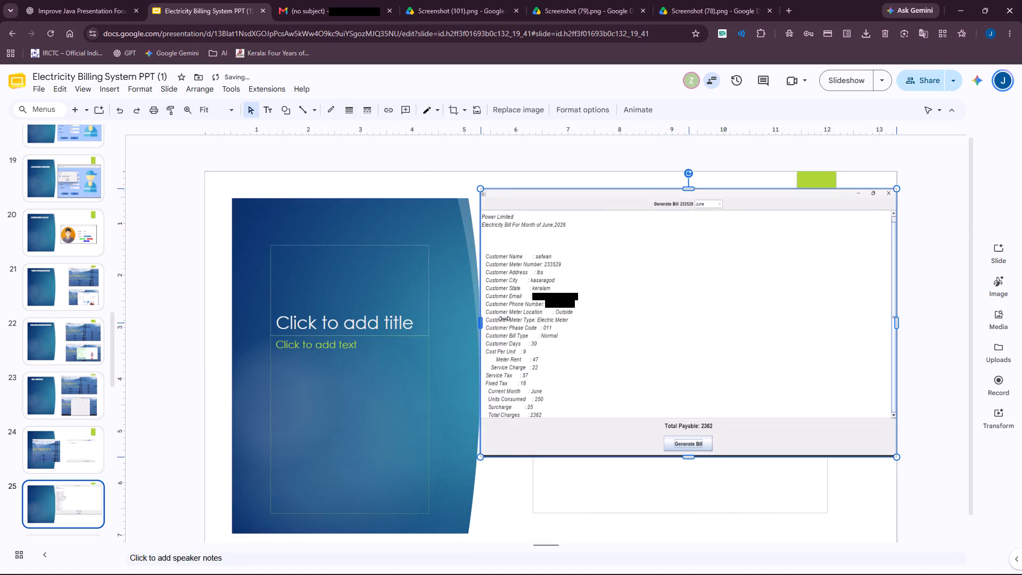
pyautogui.moveTo(504, 318); pyautogui.dragTo(506, 318)
pyautogui.moveTo(579, 287); pyautogui.dragTo(572, 301)
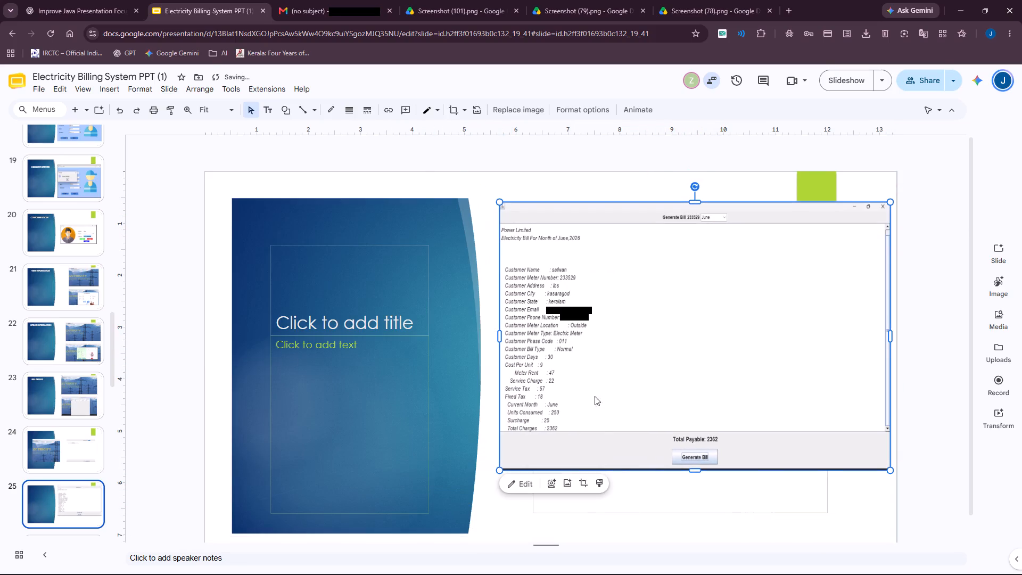
# Delete the empty body text placeholder overlapping the bill screenshot on slide 25.
pyautogui.click(622, 484)
pyautogui.press('Delete')
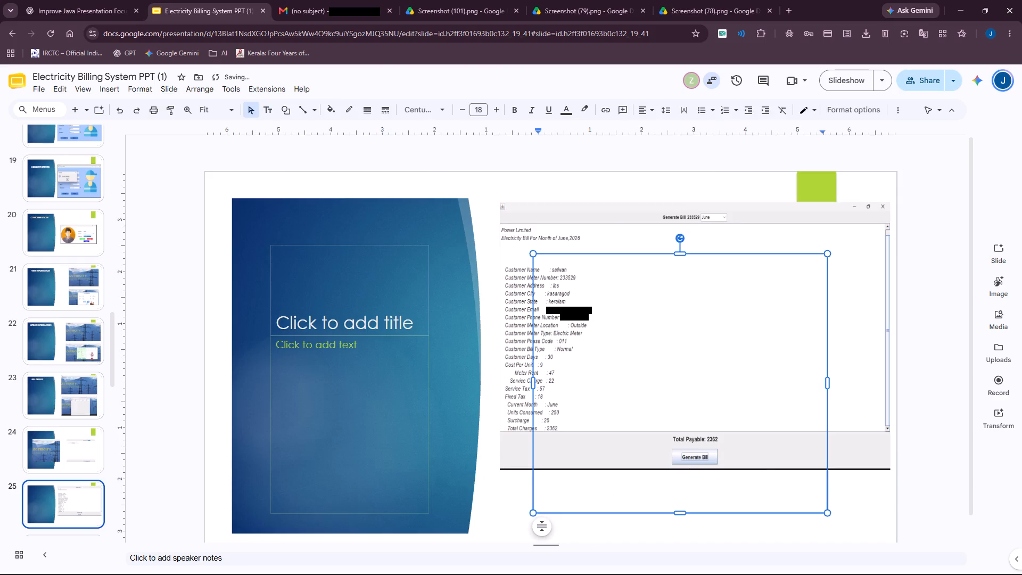
pyautogui.click(594, 486)
pyautogui.click(596, 488)
pyautogui.press('Delete')
pyautogui.press('Delete')
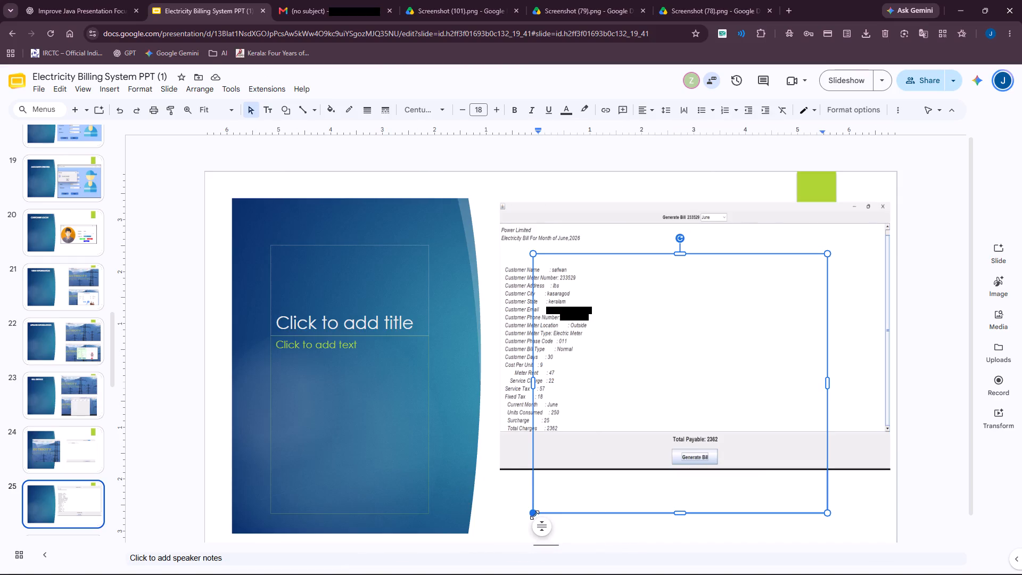
pyautogui.click(534, 515)
pyautogui.press('Delete')
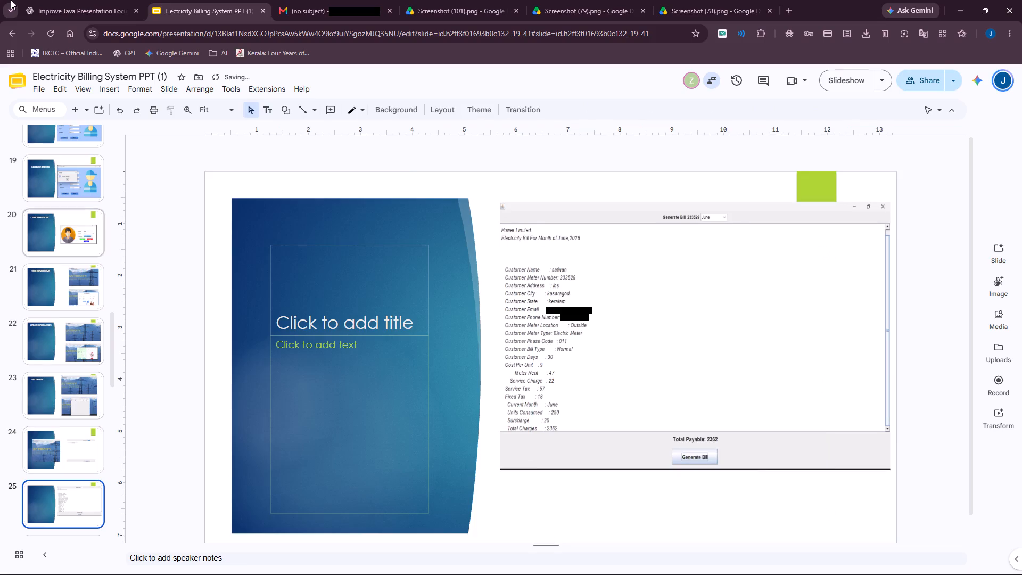
# Enter the bold title "GENERATD BILL" in slide 25's title placeholder.
pyautogui.doubleClick(333, 319)
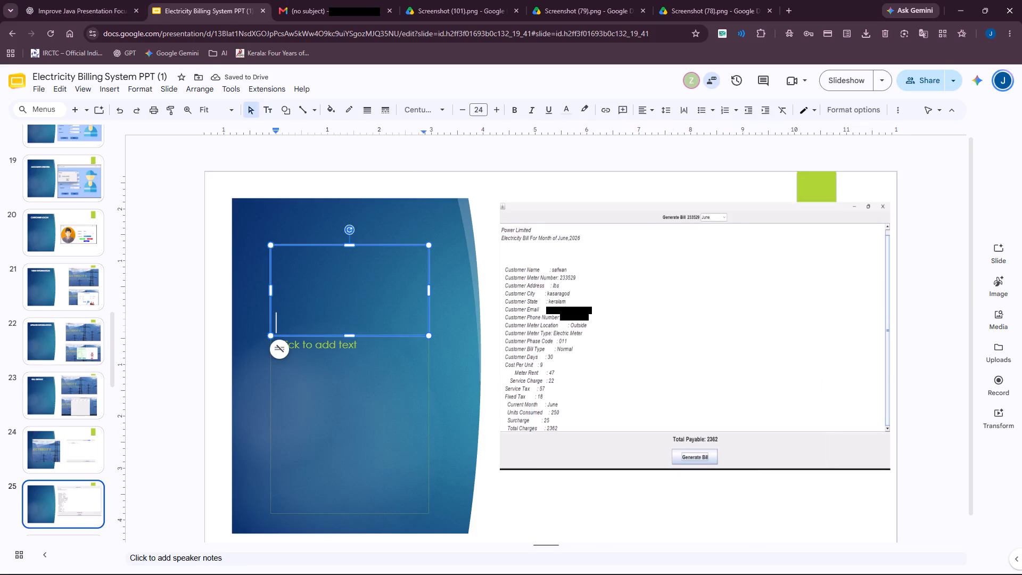
pyautogui.click(515, 111)
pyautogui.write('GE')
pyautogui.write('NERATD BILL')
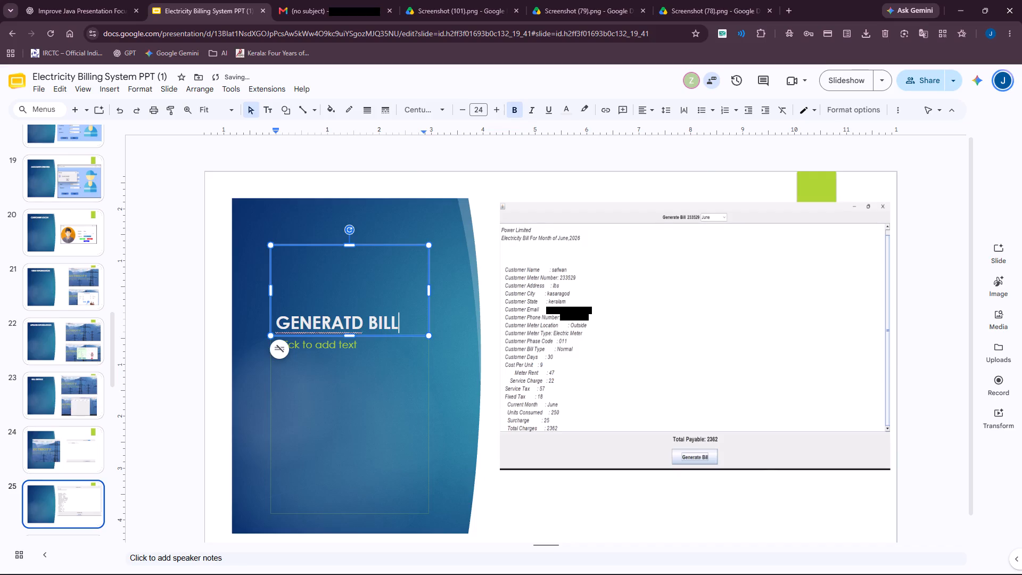
# Correct the misspelled slide 25 title to read "GENERATED BILL".
pyautogui.click(303, 333)
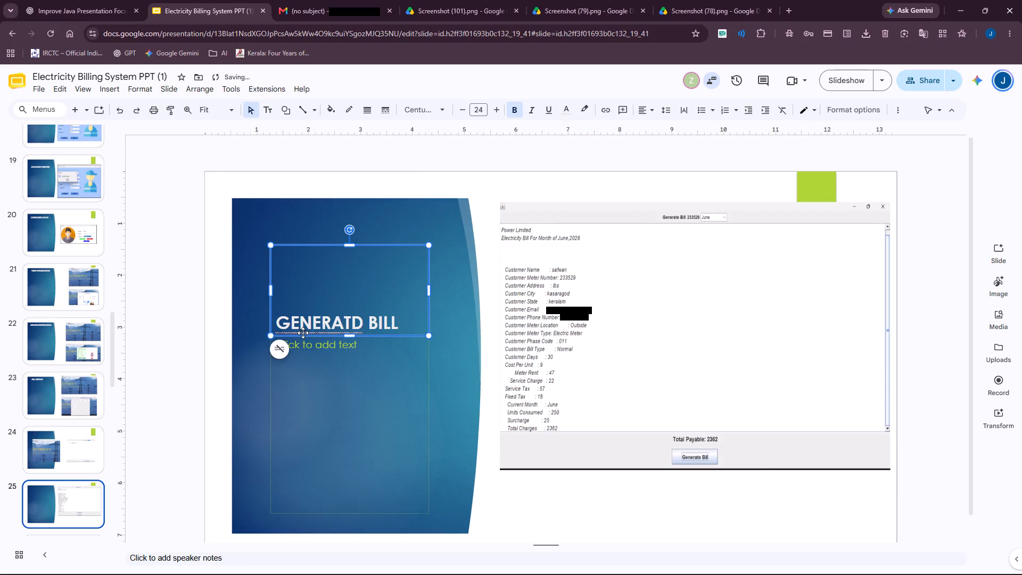
pyautogui.click(306, 323)
pyautogui.click(307, 305)
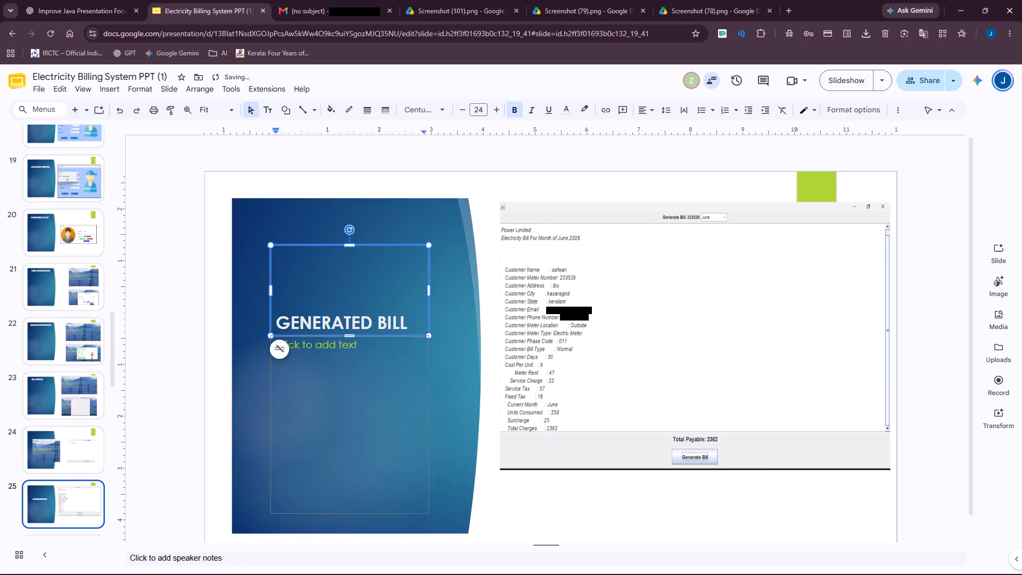
pyautogui.moveTo(348, 245); pyautogui.dragTo(350, 264)
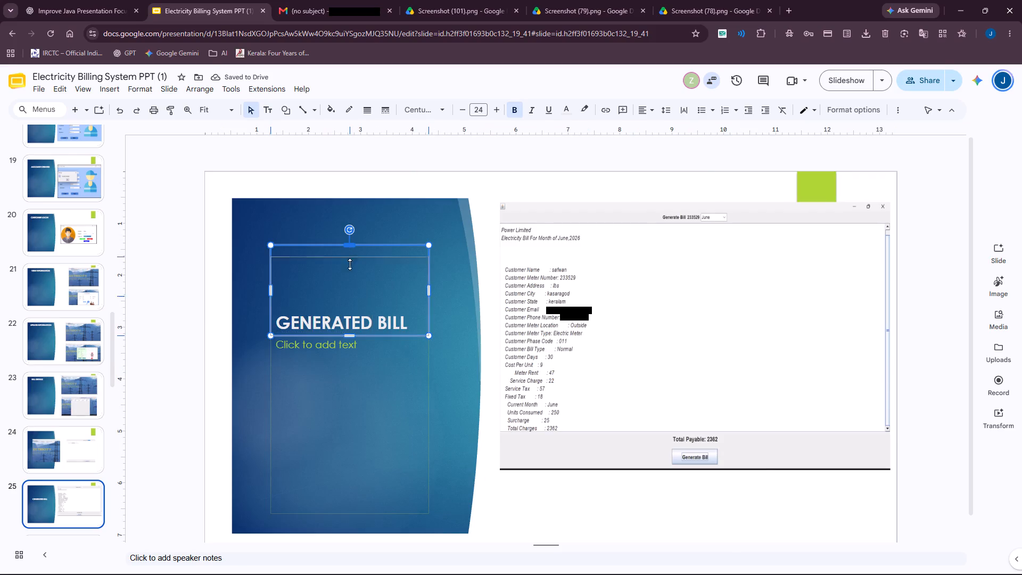
pyautogui.moveTo(350, 264); pyautogui.dragTo(356, 310)
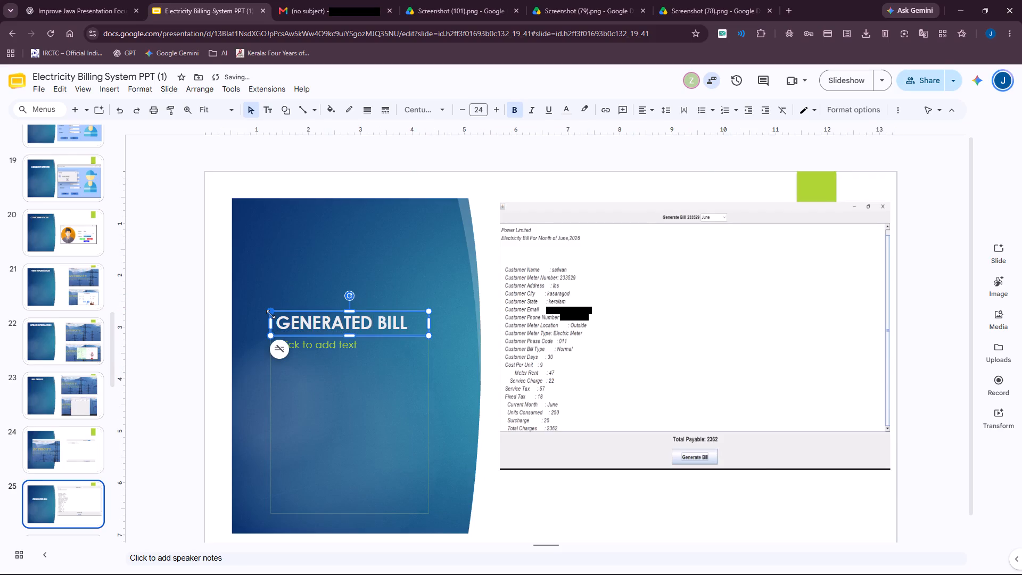
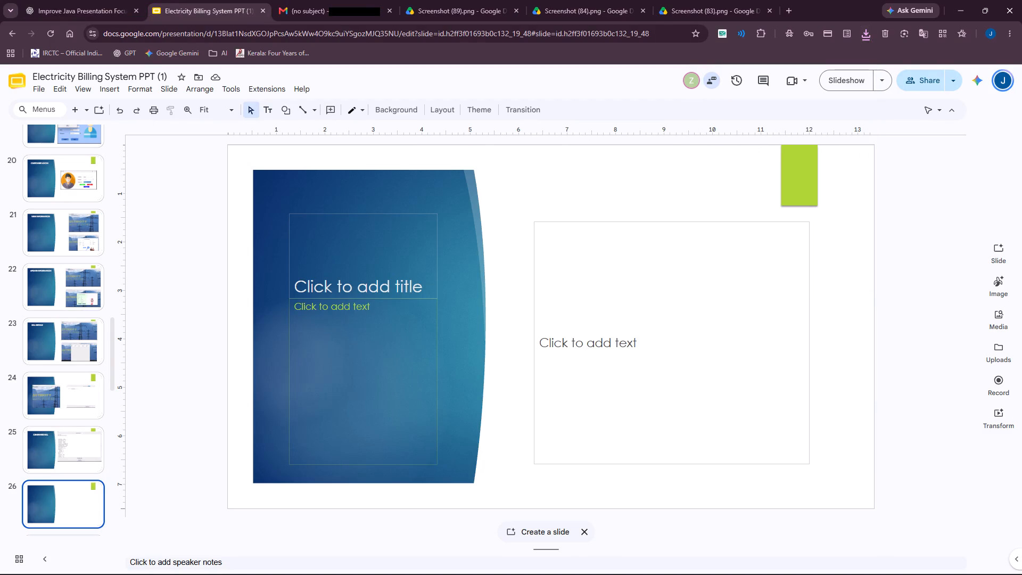
# Insert Screenshot (83).png from the Downloads folder into slide 26.
pyautogui.click(561, 565)
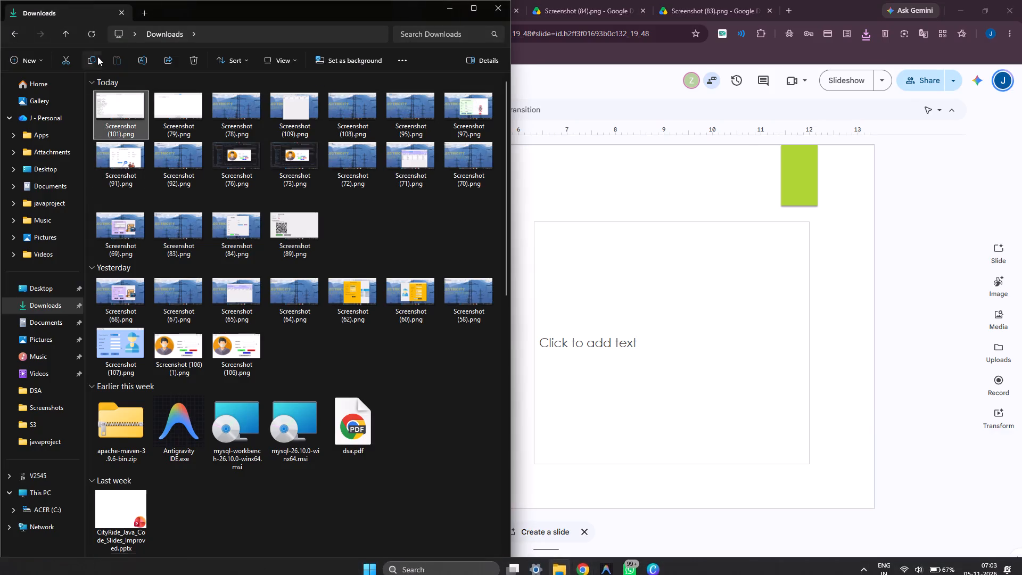
pyautogui.click(92, 30)
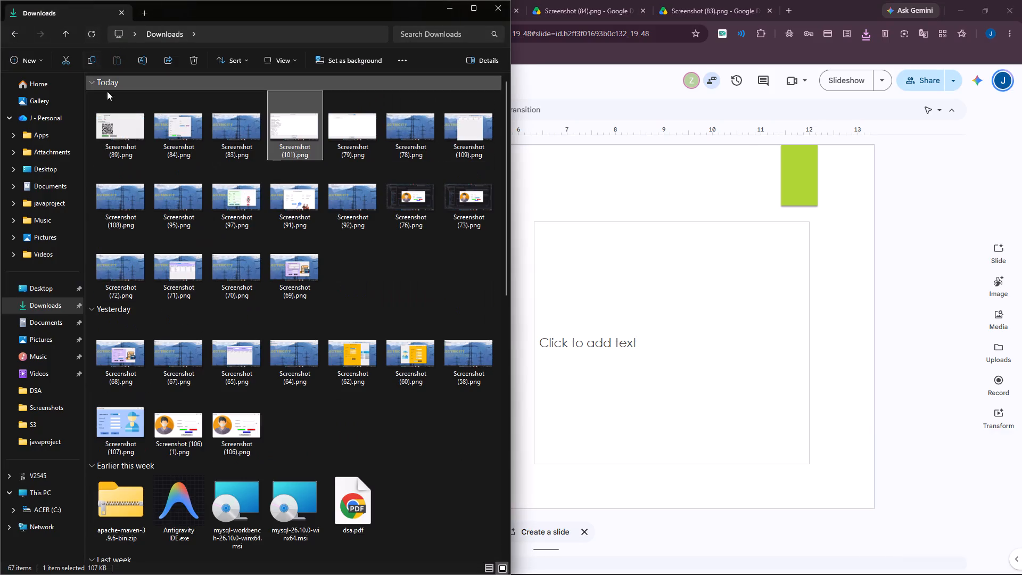
pyautogui.moveTo(233, 127); pyautogui.dragTo(597, 223)
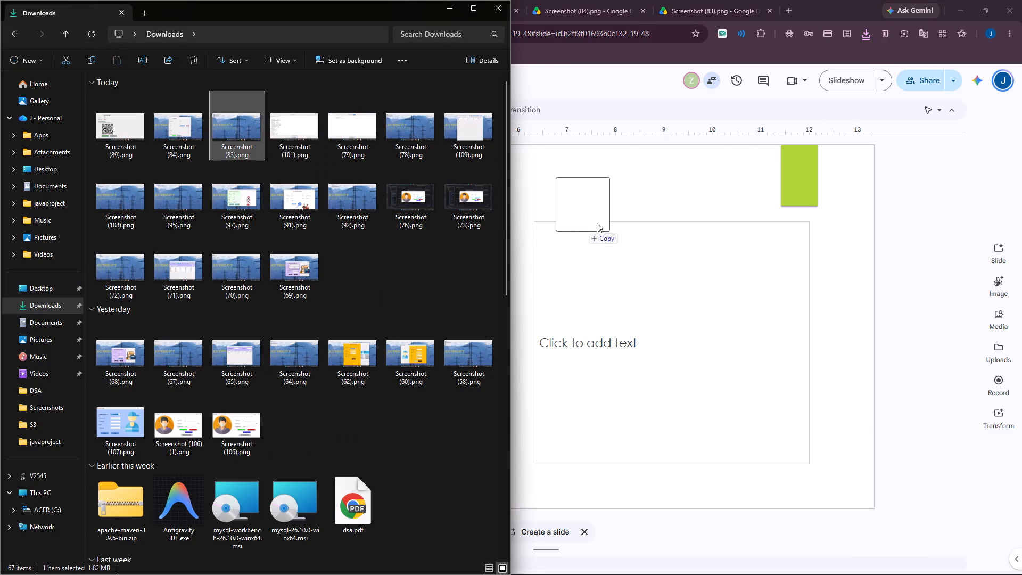
pyautogui.moveTo(597, 223); pyautogui.dragTo(611, 223)
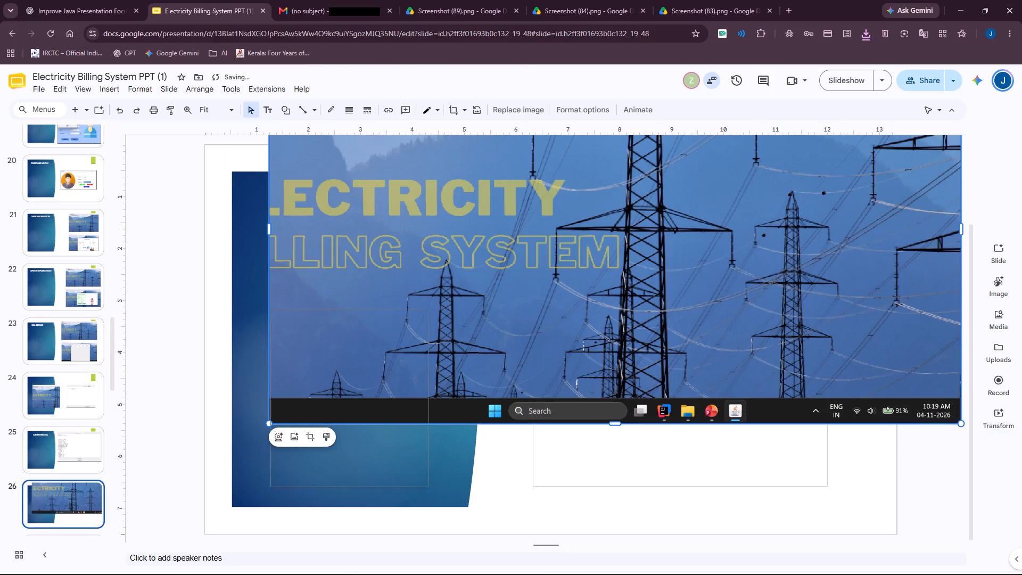
# Crop the inserted screenshot to its upper-left area, keeping the open User menu and the Electricity Billing System lettering, without the taskbar.
pyautogui.click(312, 437)
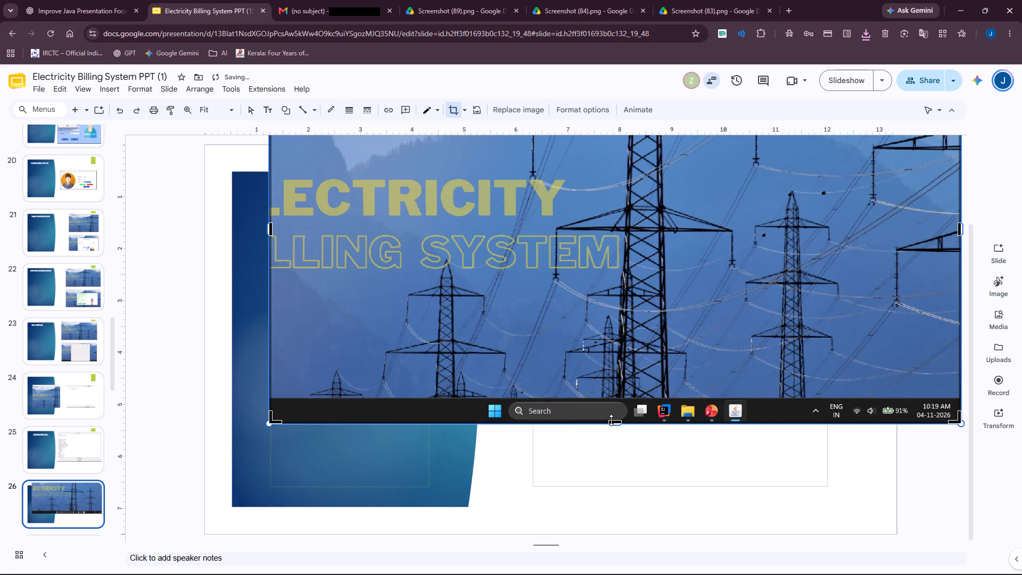
pyautogui.moveTo(614, 424); pyautogui.dragTo(609, 399)
pyautogui.scroll(3, 571, 381)
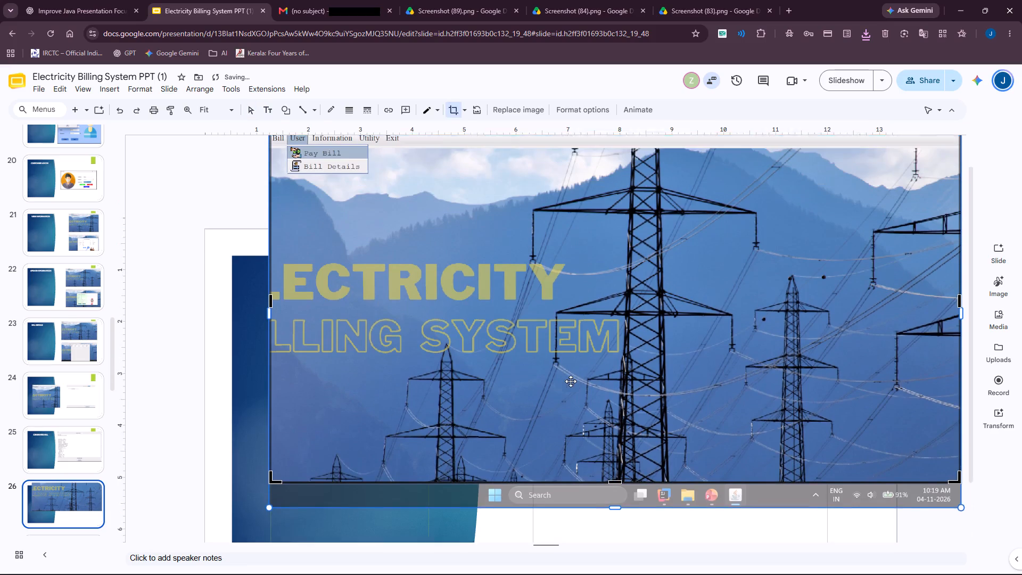
pyautogui.scroll(4, 571, 381)
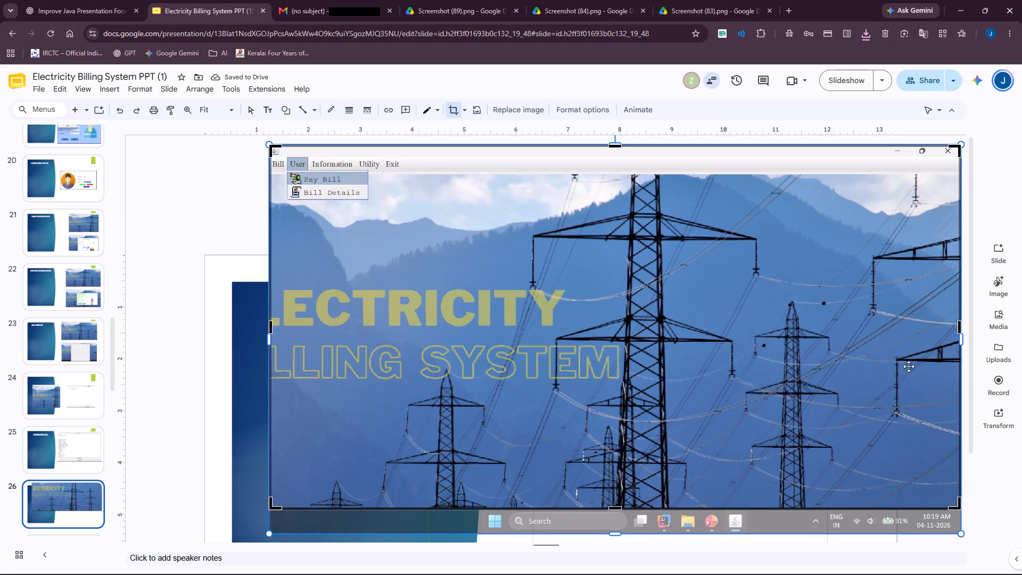
pyautogui.moveTo(961, 331); pyautogui.dragTo(713, 360)
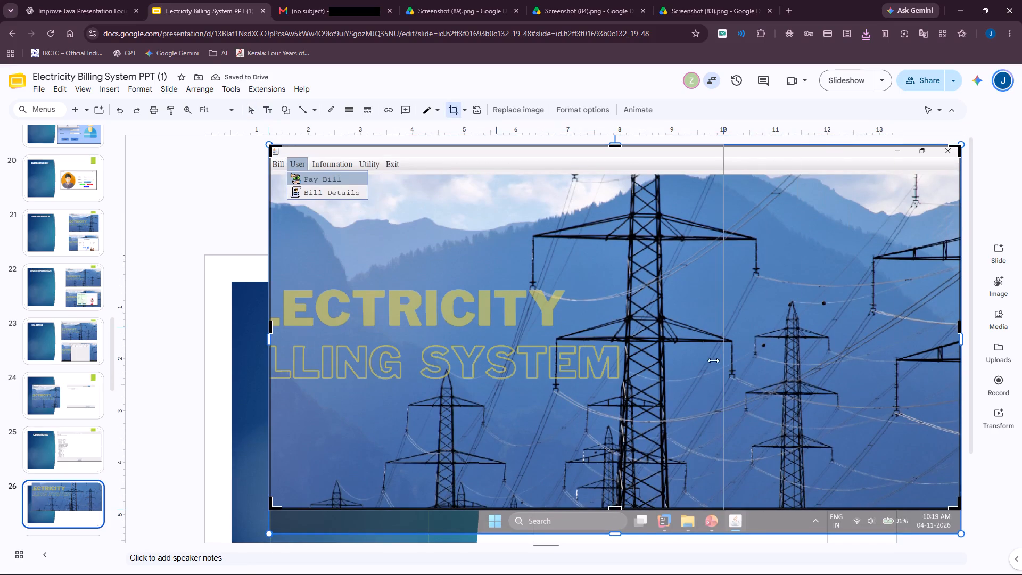
pyautogui.moveTo(713, 360); pyautogui.dragTo(645, 362)
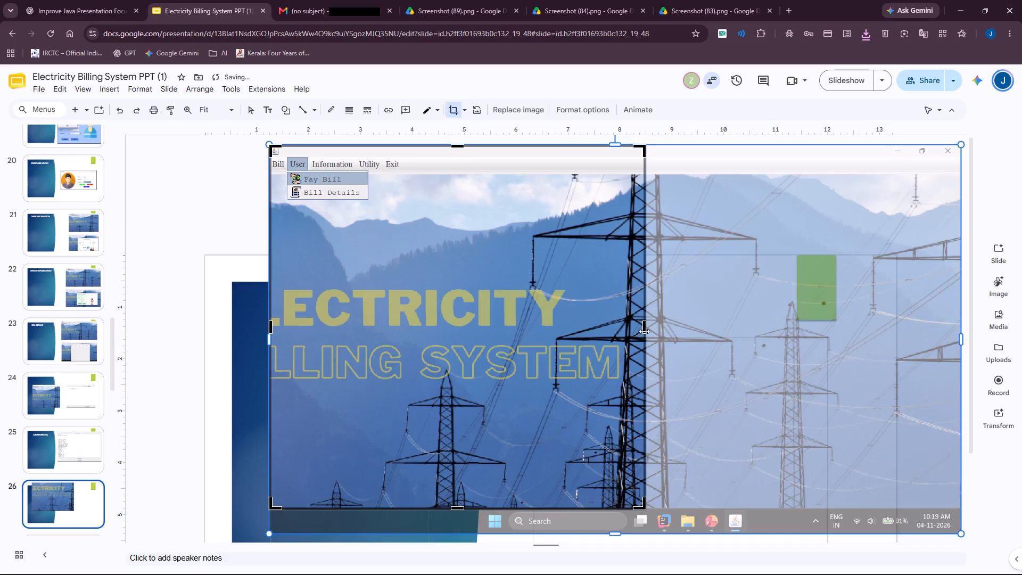
pyautogui.moveTo(644, 331); pyautogui.dragTo(632, 332)
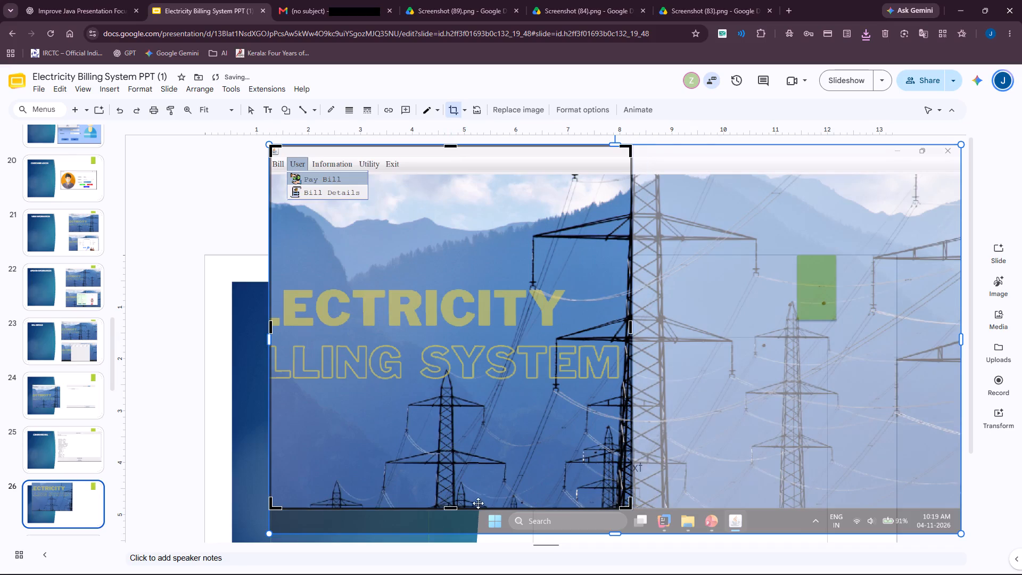
pyautogui.moveTo(450, 510); pyautogui.dragTo(443, 390)
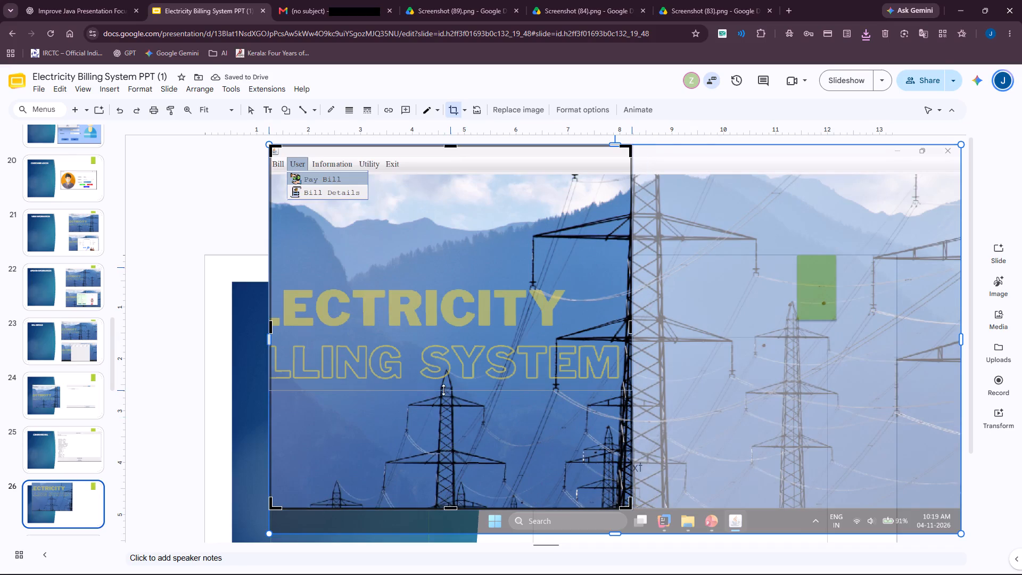
pyautogui.moveTo(443, 390); pyautogui.dragTo(442, 389)
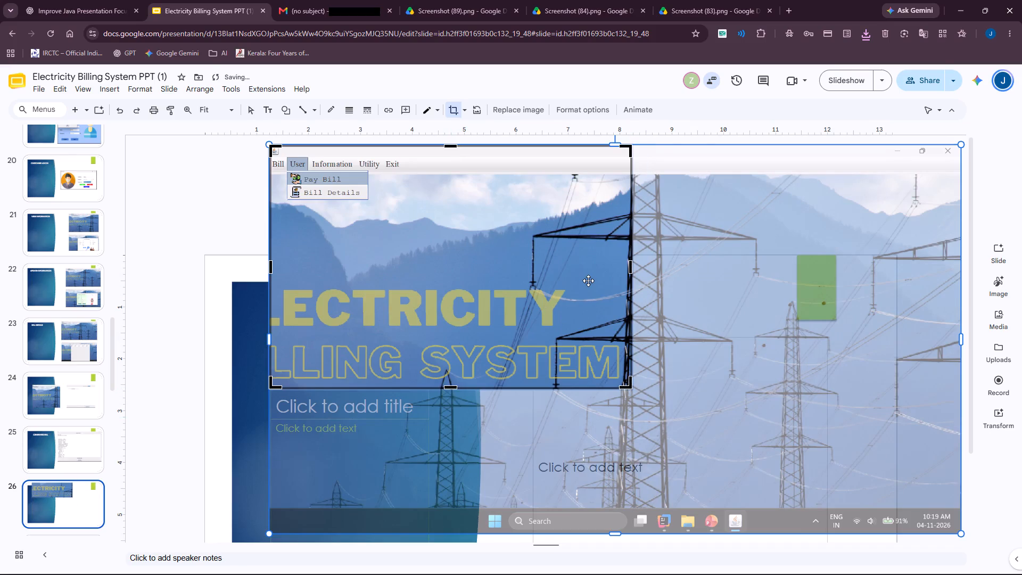
pyautogui.press('Return')
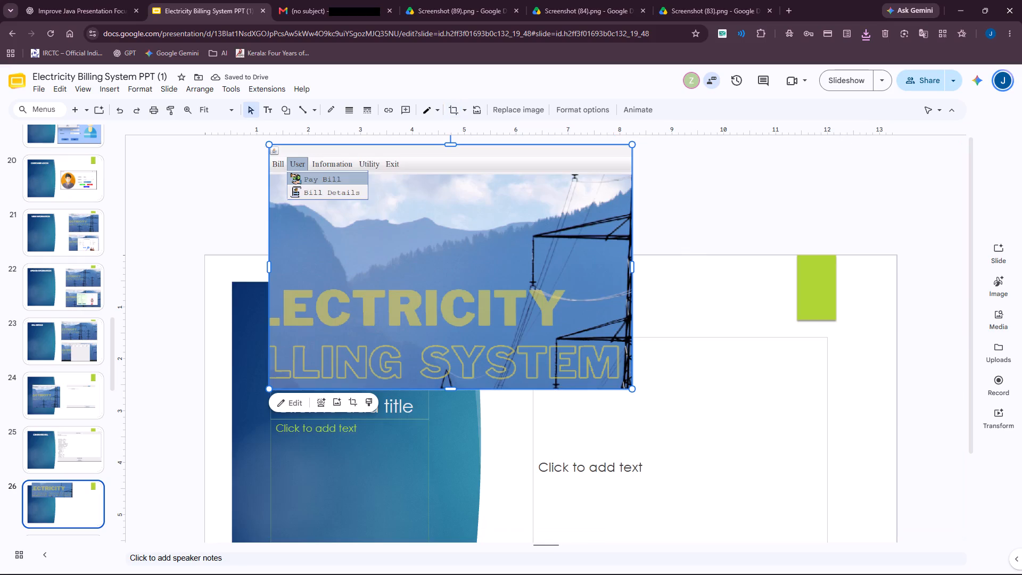
# Shrink the User menu screenshot to about 4.2 by 2.8 inches and place it around mid-height on slide 26's blue panel.
pyautogui.moveTo(633, 146); pyautogui.dragTo(627, 150)
pyautogui.moveTo(627, 150); pyautogui.dragTo(483, 272)
pyautogui.moveTo(390, 345); pyautogui.dragTo(612, 381)
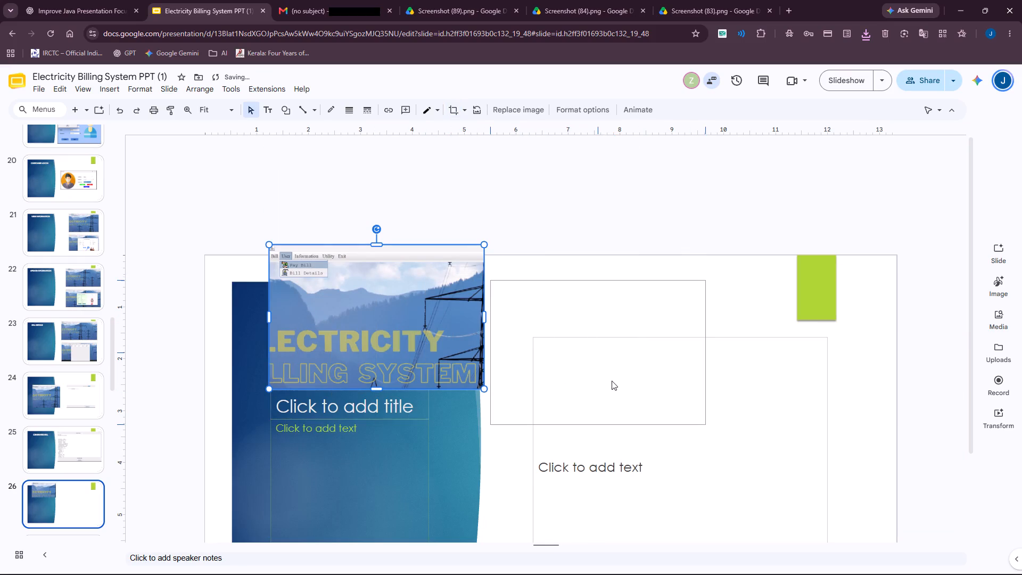
pyautogui.moveTo(612, 381); pyautogui.dragTo(364, 459)
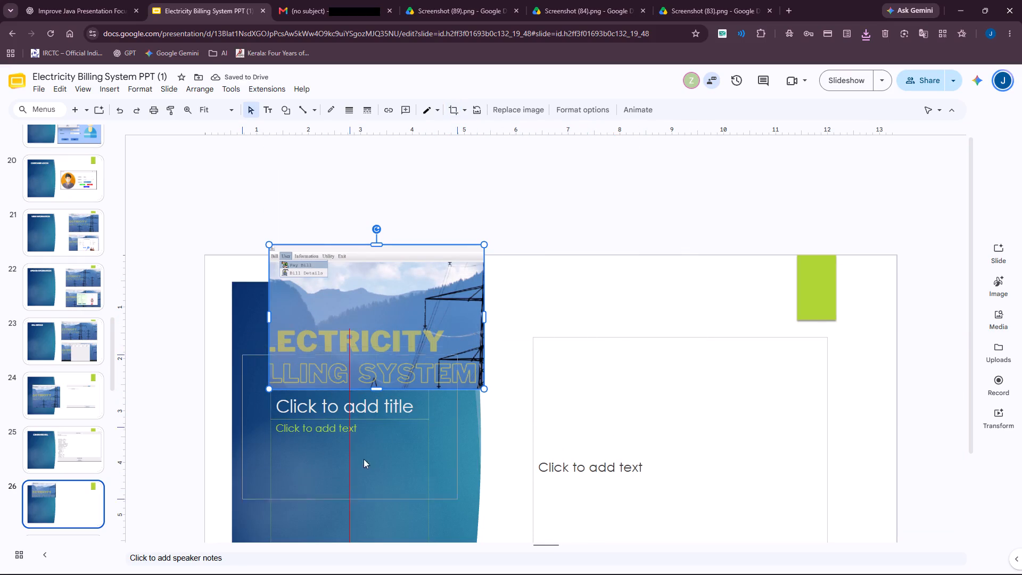
pyautogui.moveTo(364, 459); pyautogui.dragTo(356, 477)
pyautogui.scroll(-4, 420, 437)
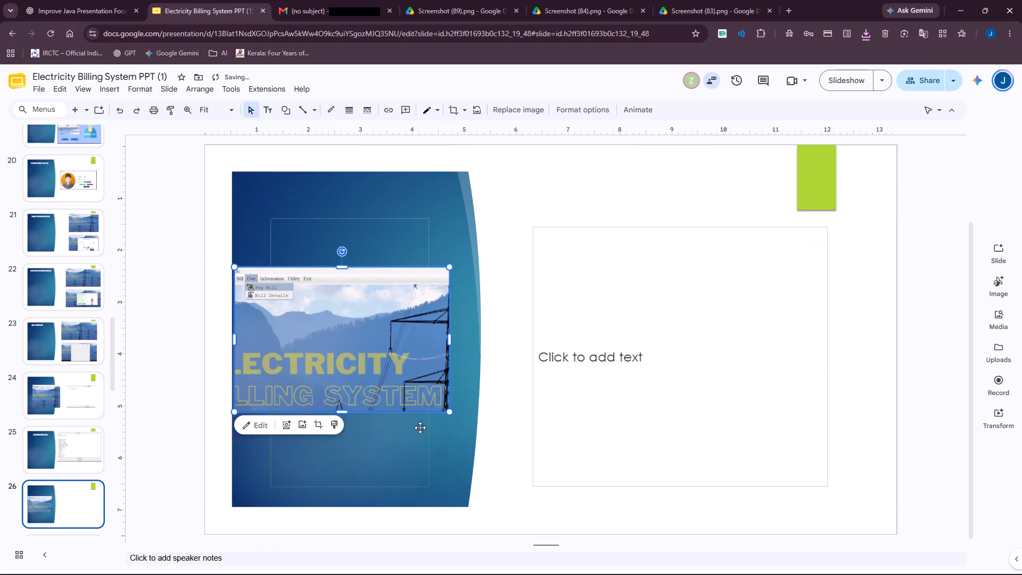
# Insert Screenshot (84).png from the Downloads folder over the white area of slide 26.
pyautogui.click(558, 560)
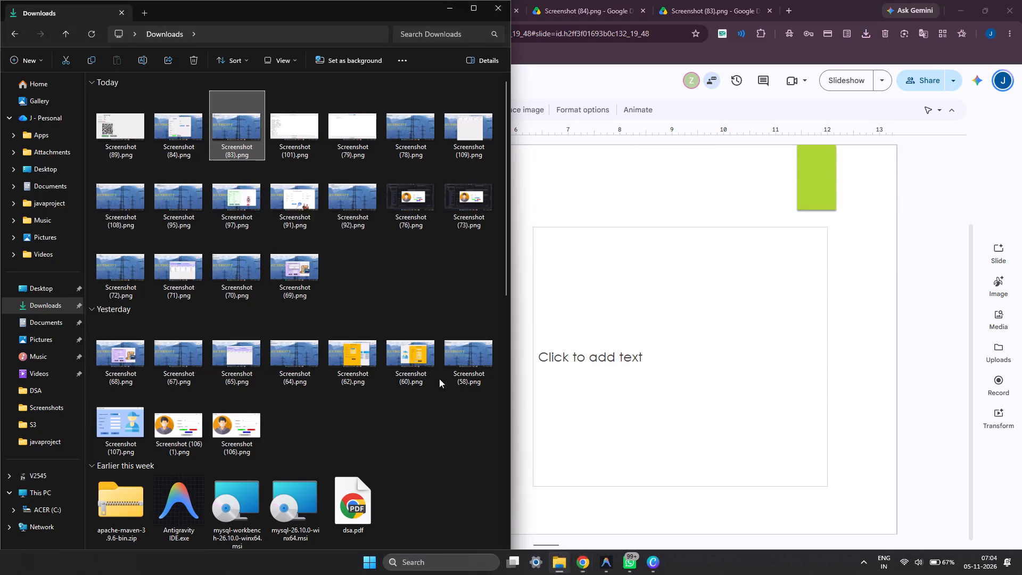
pyautogui.moveTo(187, 133); pyautogui.dragTo(728, 342)
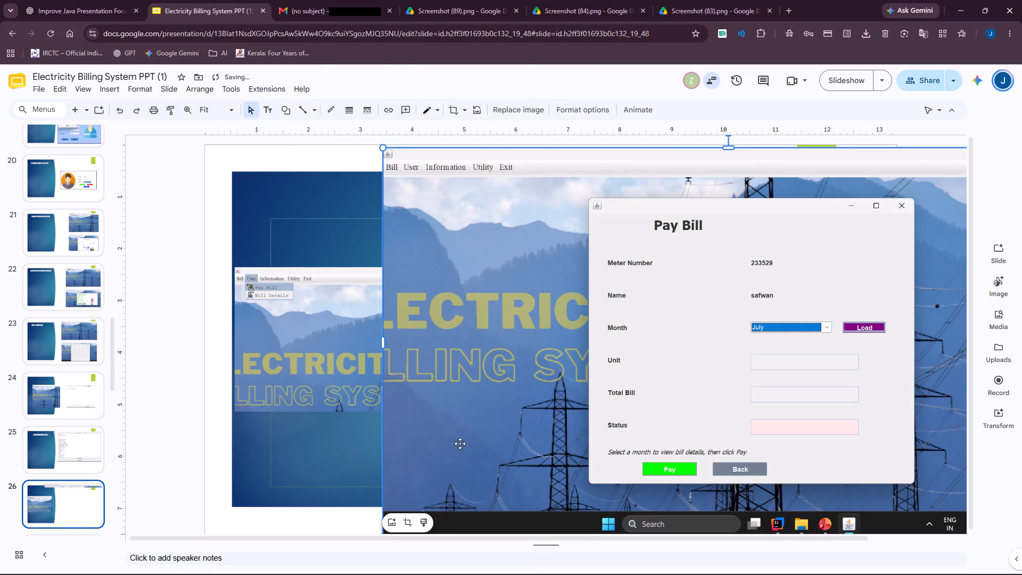
# Crop the Pay Bill screenshot on slide 26.
pyautogui.click(425, 520)
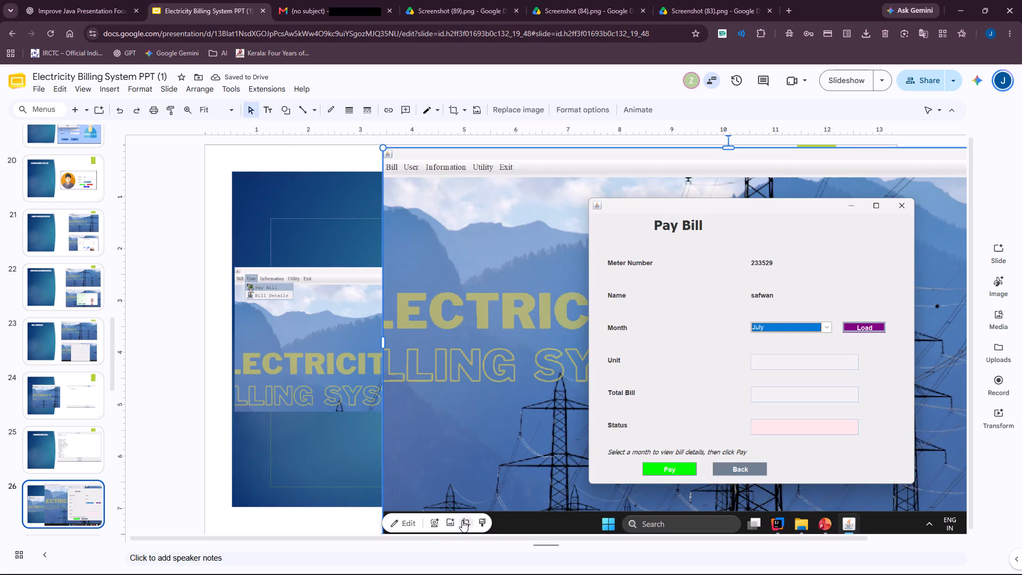
# Delete the large Pay Bill screenshot from slide 26, keeping the User menu screenshot on the blue panel.
pyautogui.click(462, 520)
pyautogui.scroll(-1, 494, 397)
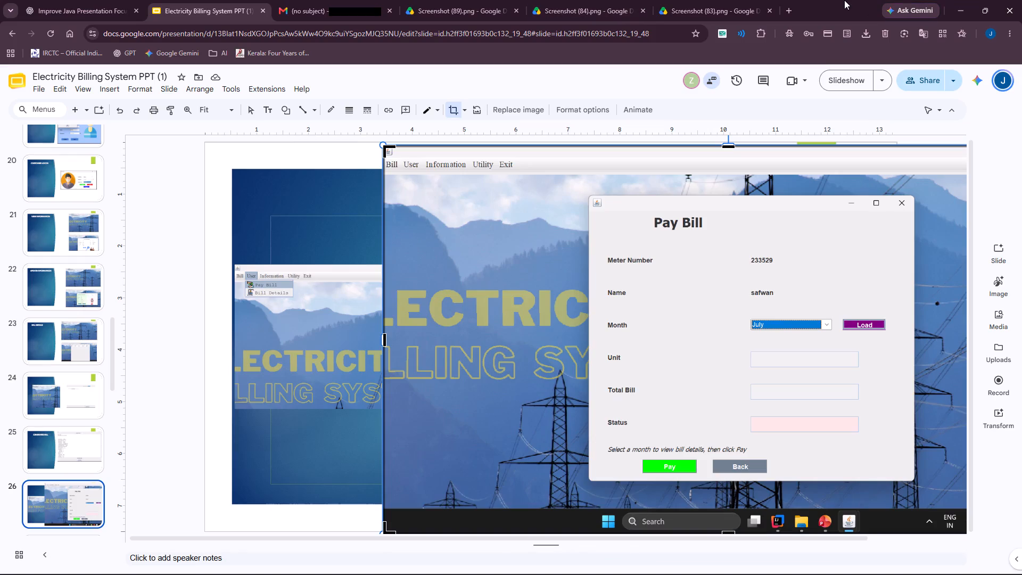
pyautogui.press('Delete')
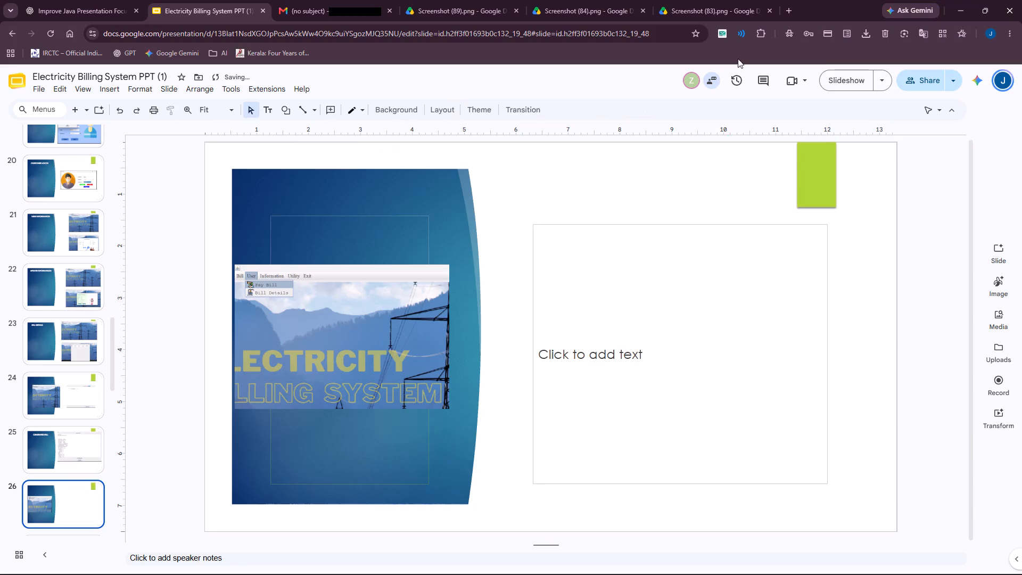
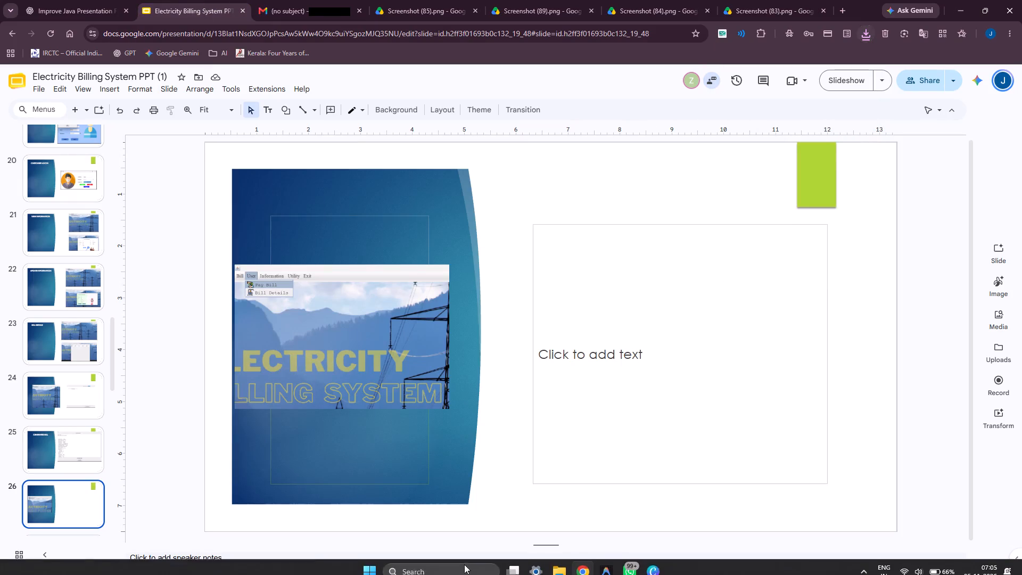
# Switch to the Downloads folder in File Explorer to get a screenshot for the empty white area of slide 26.
pyautogui.click(548, 559)
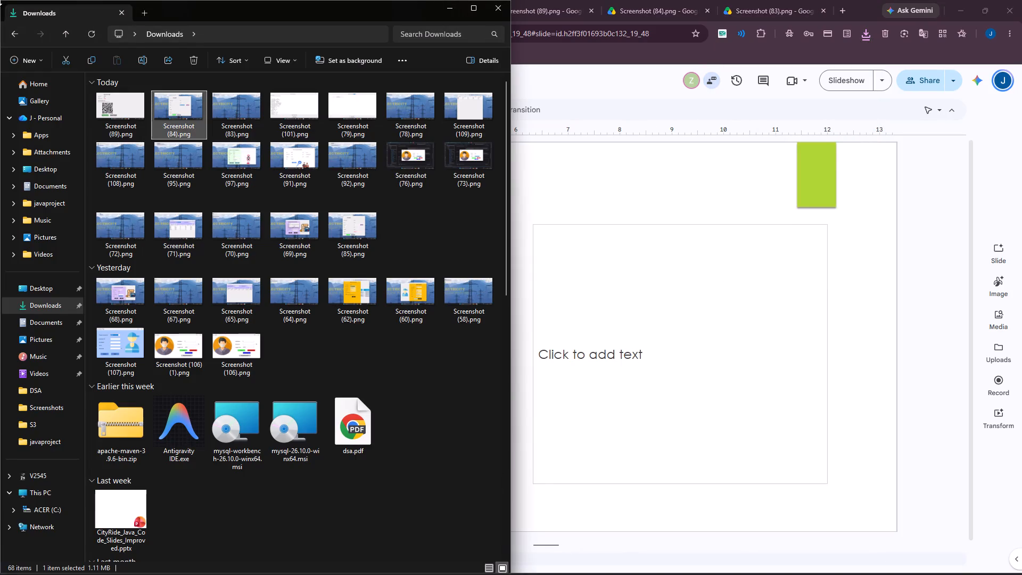
# Refresh the Downloads folder and insert Screenshot (85).png over the white area of slide 26.
pyautogui.click(95, 31)
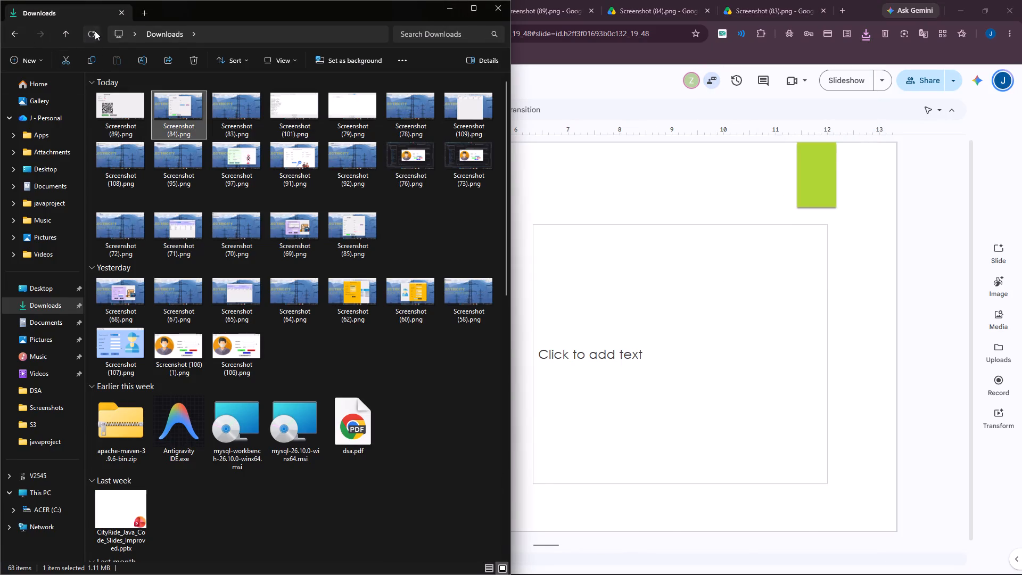
pyautogui.moveTo(127, 139); pyautogui.dragTo(630, 267)
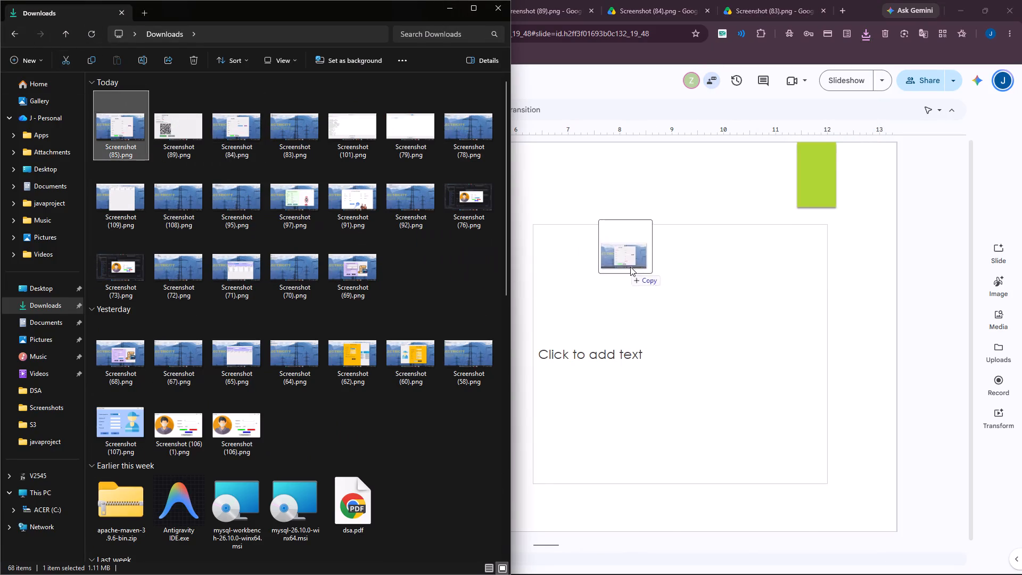
pyautogui.moveTo(630, 267); pyautogui.dragTo(632, 267)
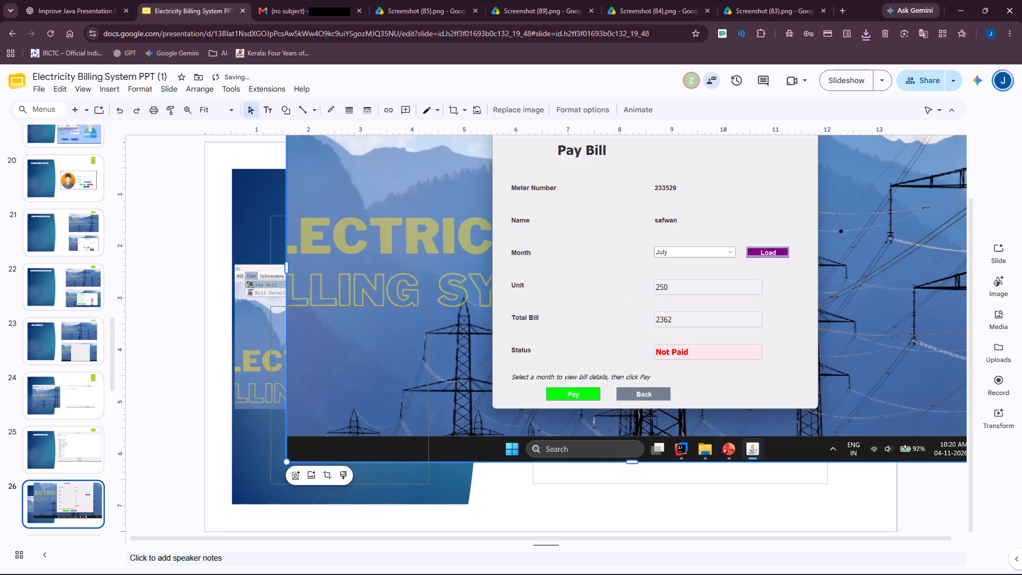
# Crop the new screenshot's top, bottom and left sides to a narrow margin around the Pay Bill window, excluding the taskbar.
pyautogui.click(327, 474)
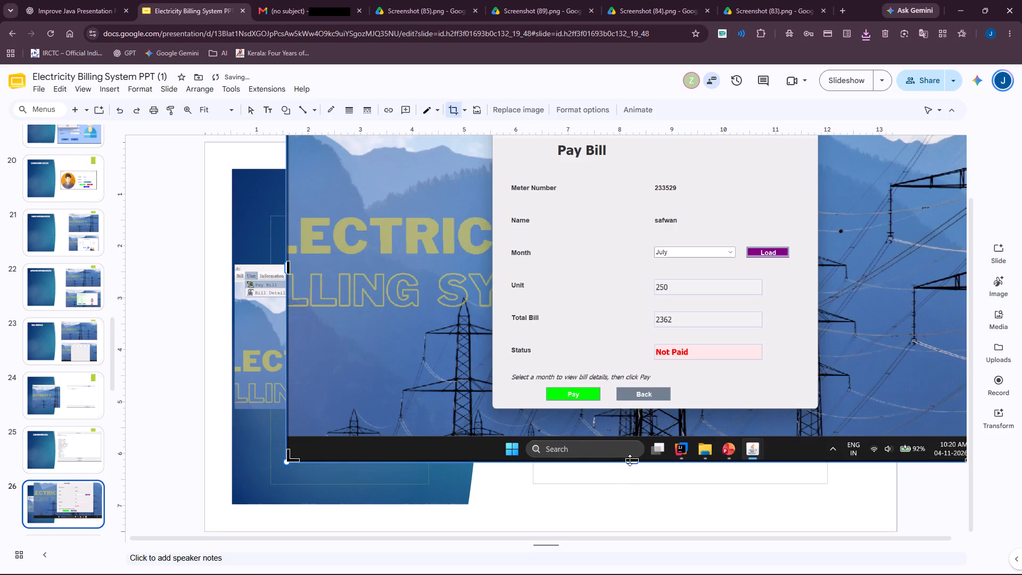
pyautogui.moveTo(630, 460); pyautogui.dragTo(619, 407)
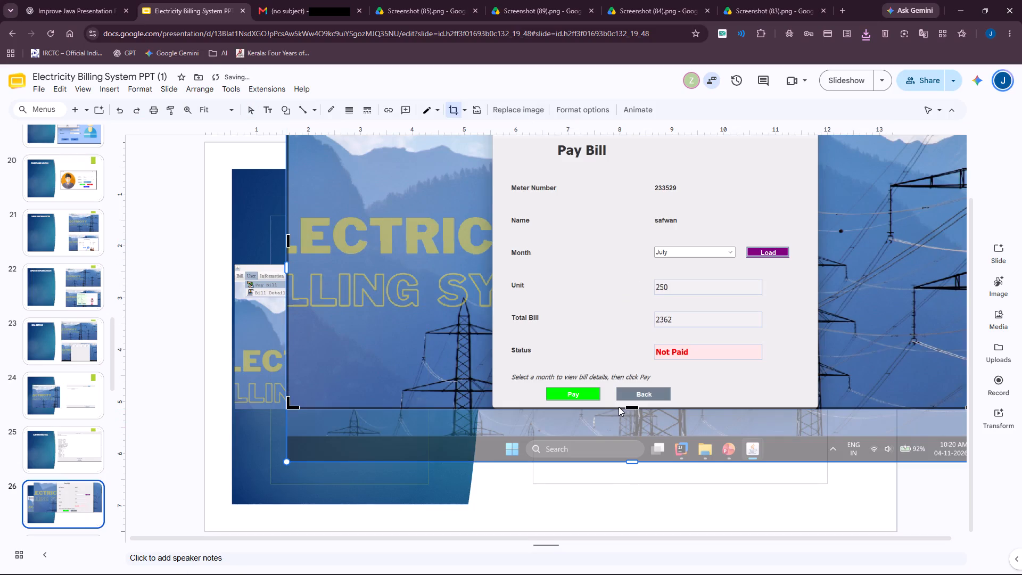
pyautogui.scroll(2, 472, 252)
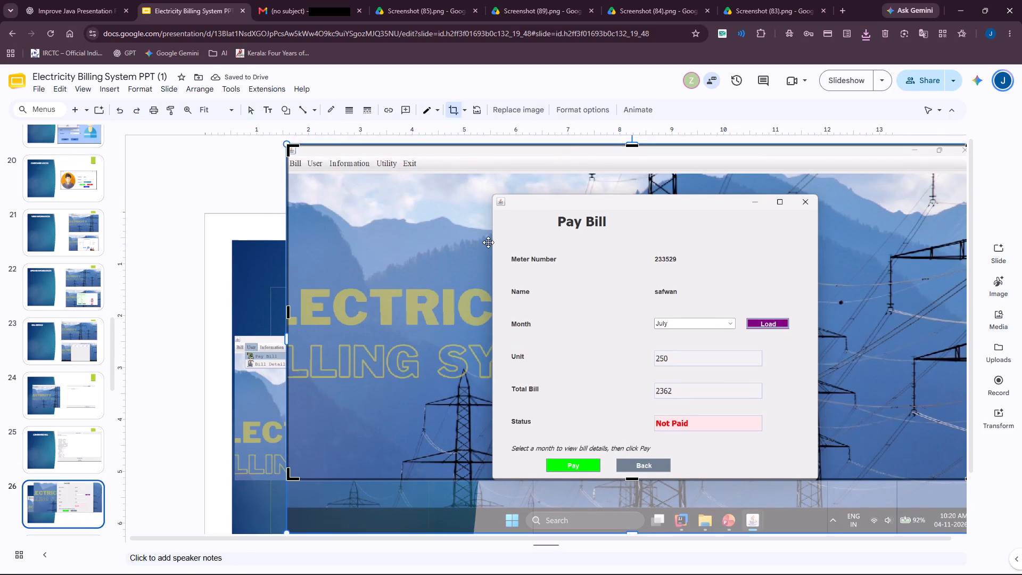
pyautogui.moveTo(633, 144); pyautogui.dragTo(629, 191)
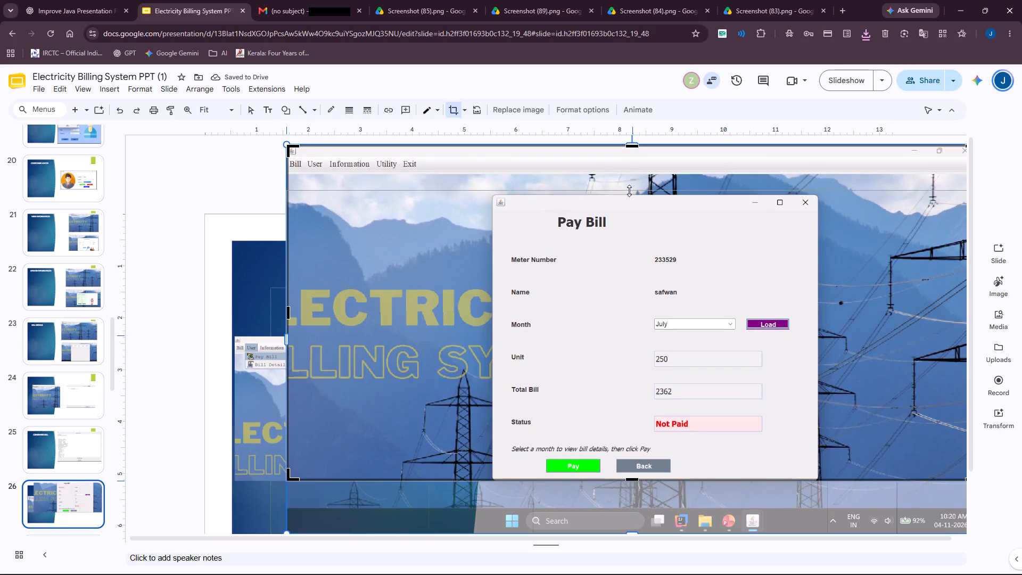
pyautogui.moveTo(629, 191); pyautogui.dragTo(628, 194)
pyautogui.click(286, 341)
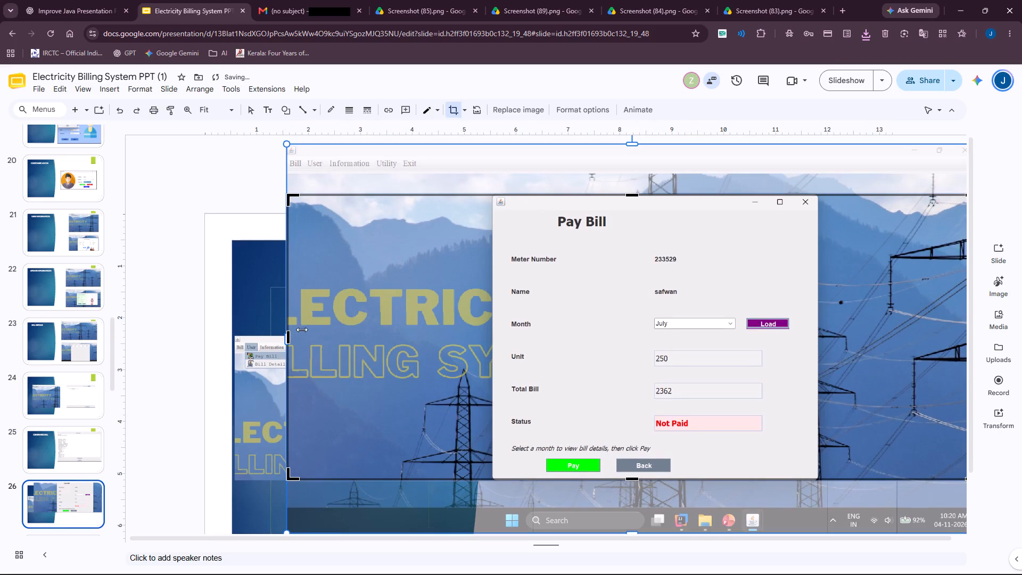
pyautogui.moveTo(626, 195); pyautogui.dragTo(623, 149)
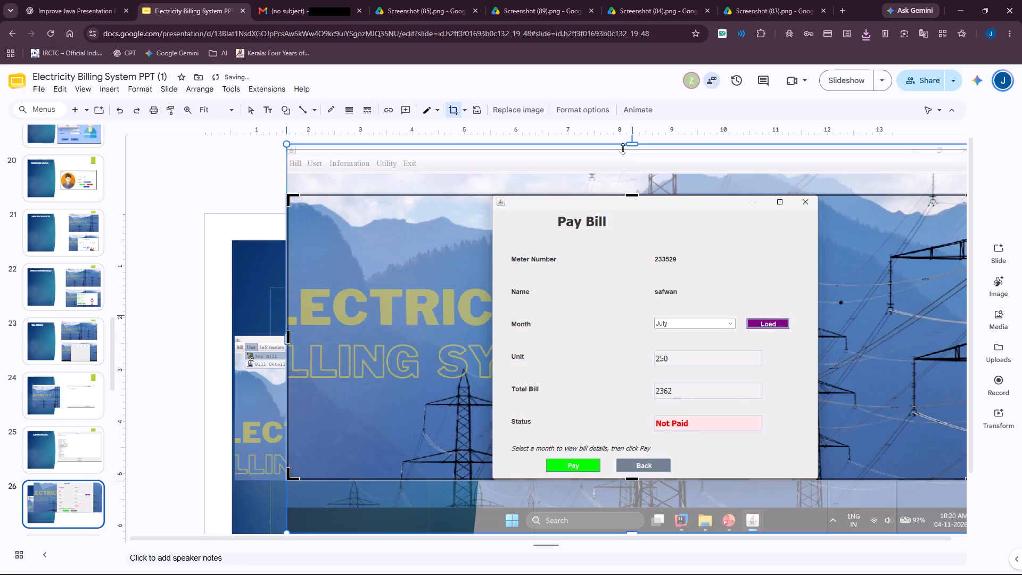
pyautogui.moveTo(623, 149); pyautogui.dragTo(634, 194)
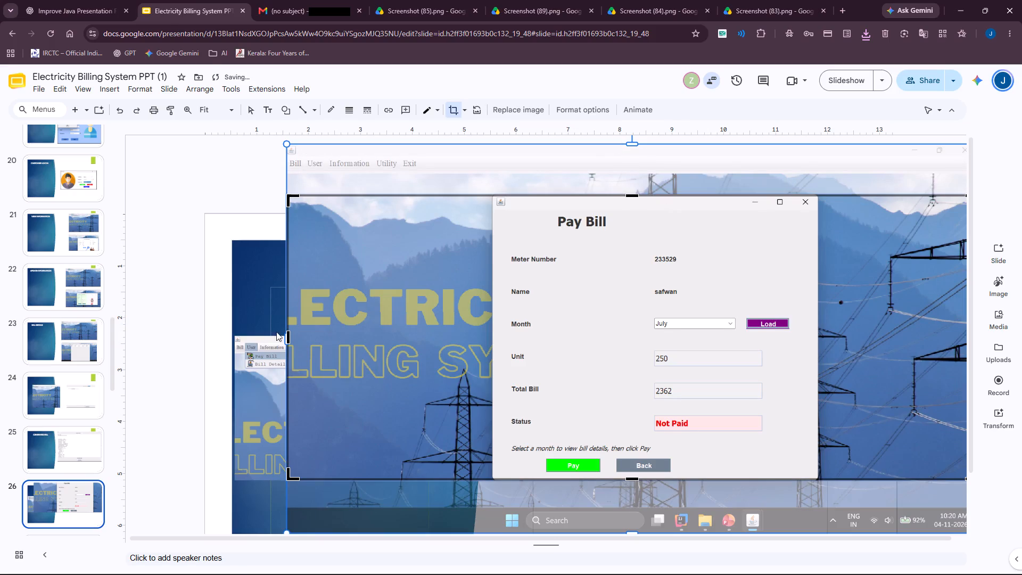
pyautogui.moveTo(289, 333); pyautogui.dragTo(459, 336)
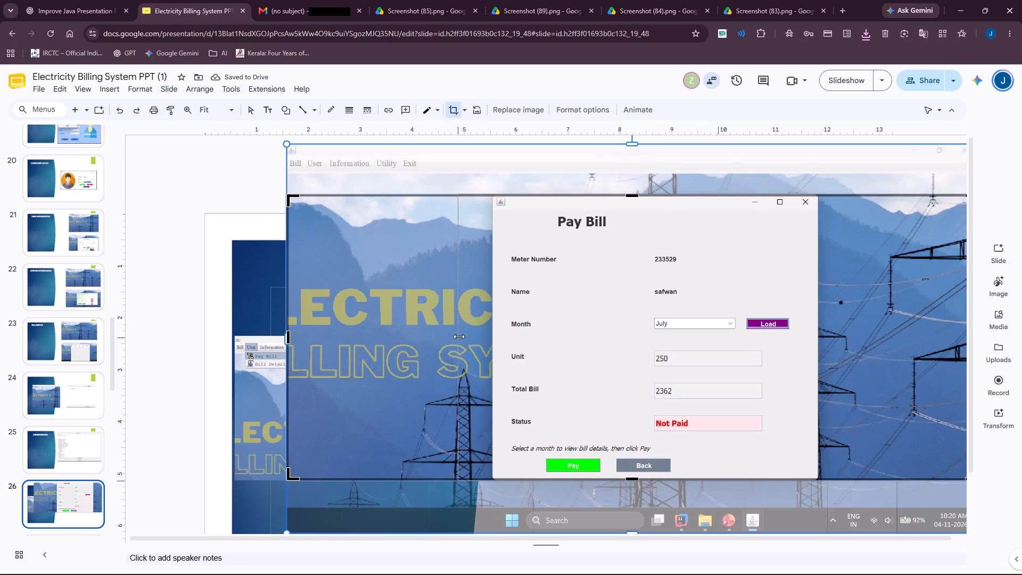
pyautogui.moveTo(459, 336); pyautogui.dragTo(468, 335)
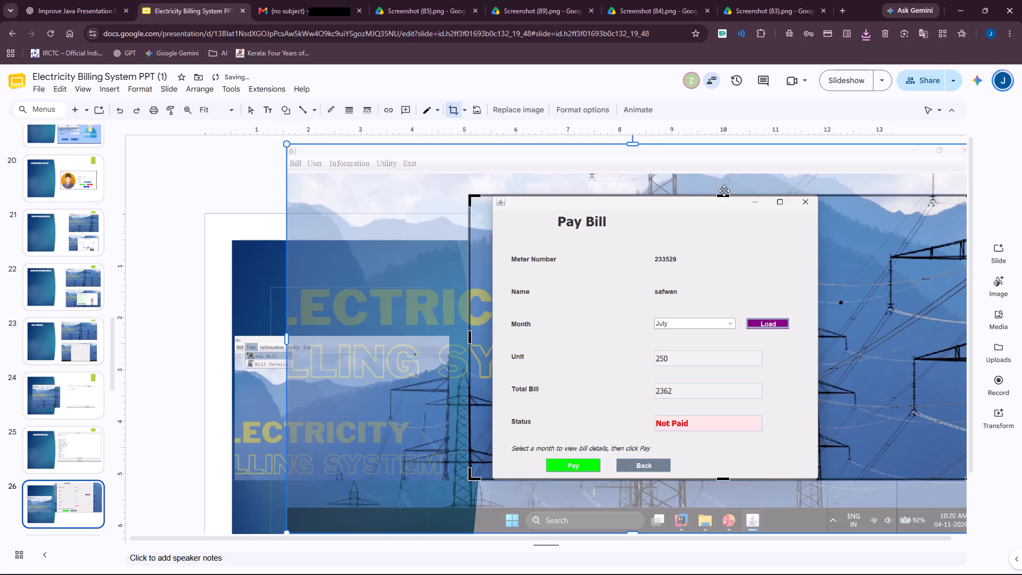
pyautogui.moveTo(722, 195); pyautogui.dragTo(720, 179)
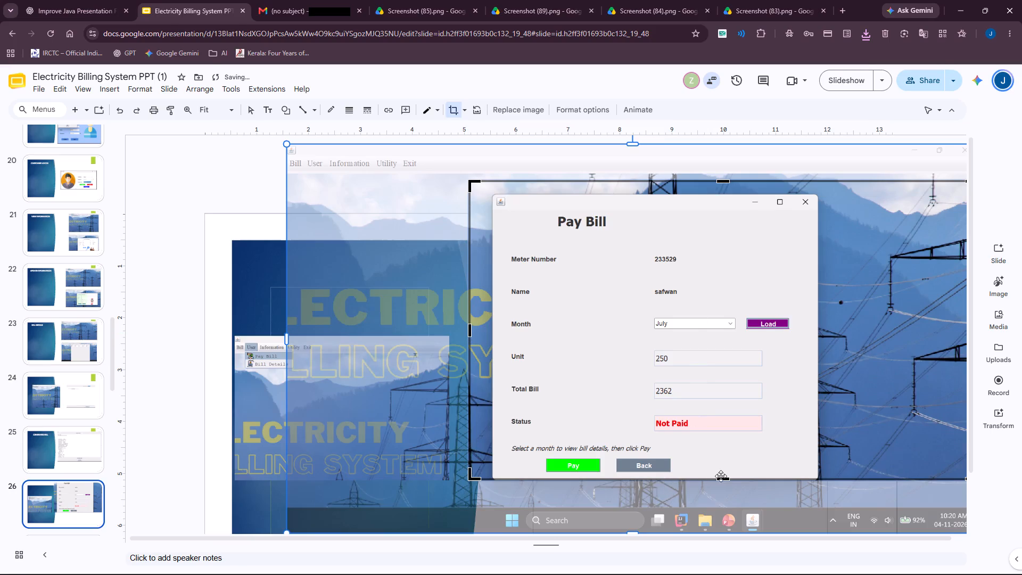
pyautogui.moveTo(726, 480); pyautogui.dragTo(729, 502)
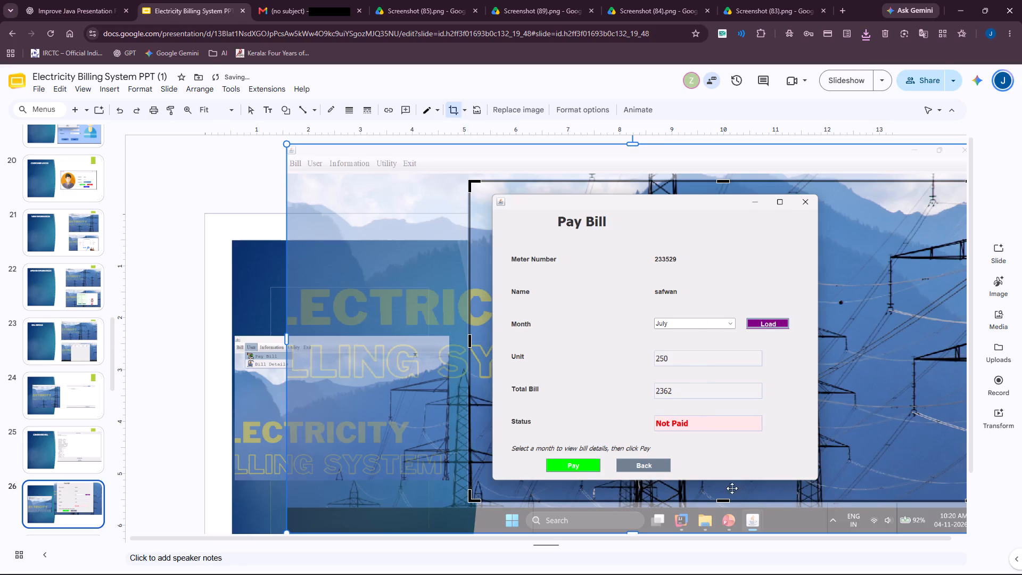
# Crop the screenshot's right side to a narrow margin beside the Pay Bill window and apply the crop.
pyautogui.moveTo(636, 537); pyautogui.dragTo(876, 520)
pyautogui.scroll(1, 946, 304)
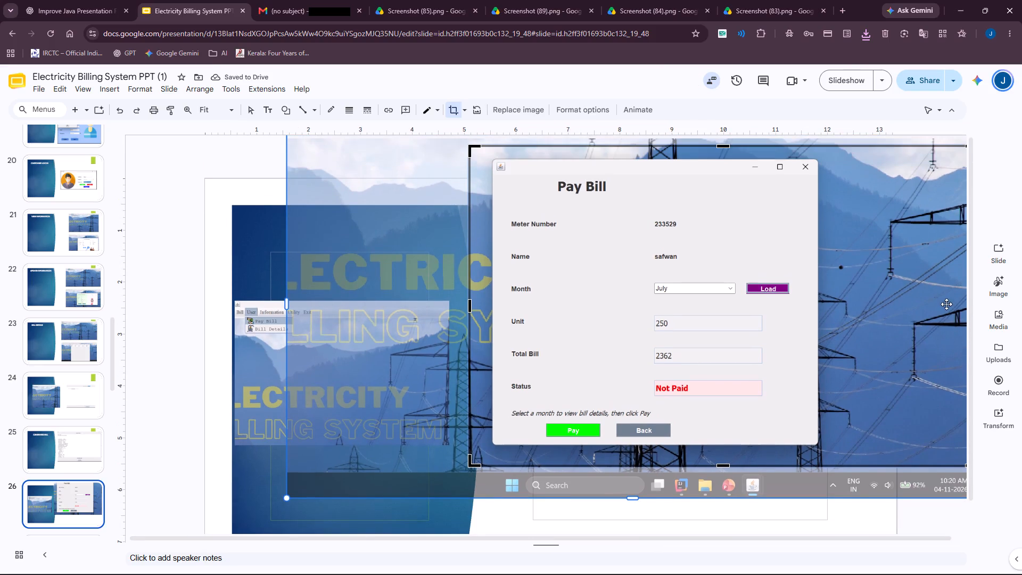
pyautogui.click(951, 304)
pyautogui.moveTo(772, 537); pyautogui.dragTo(832, 548)
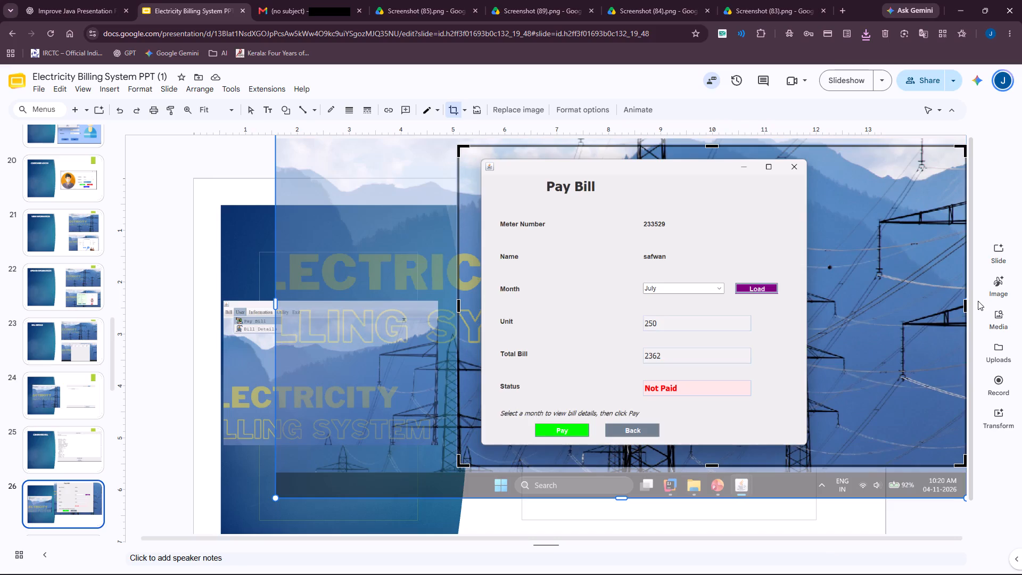
pyautogui.moveTo(965, 307); pyautogui.dragTo(830, 334)
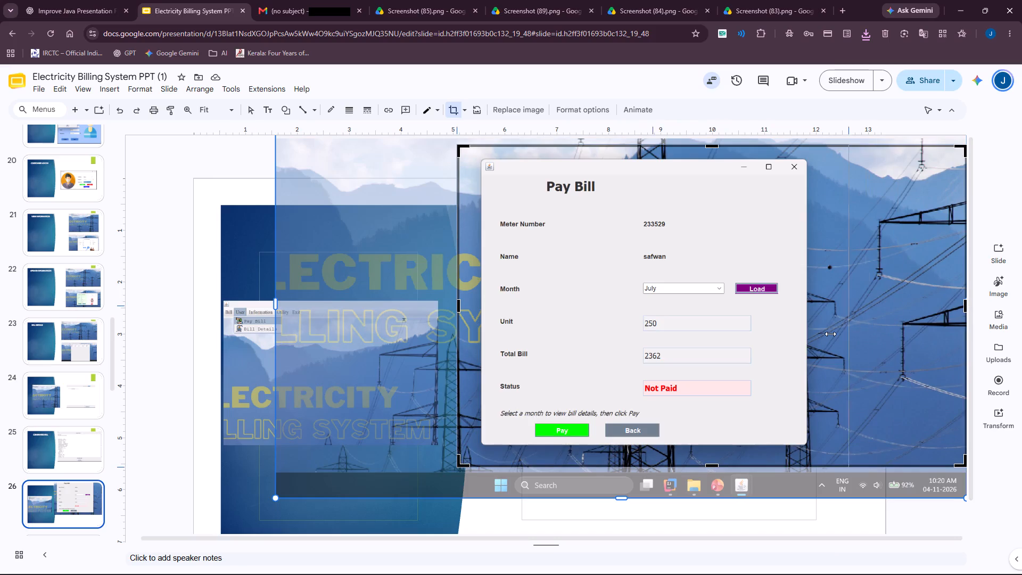
pyautogui.moveTo(830, 334); pyautogui.dragTo(826, 334)
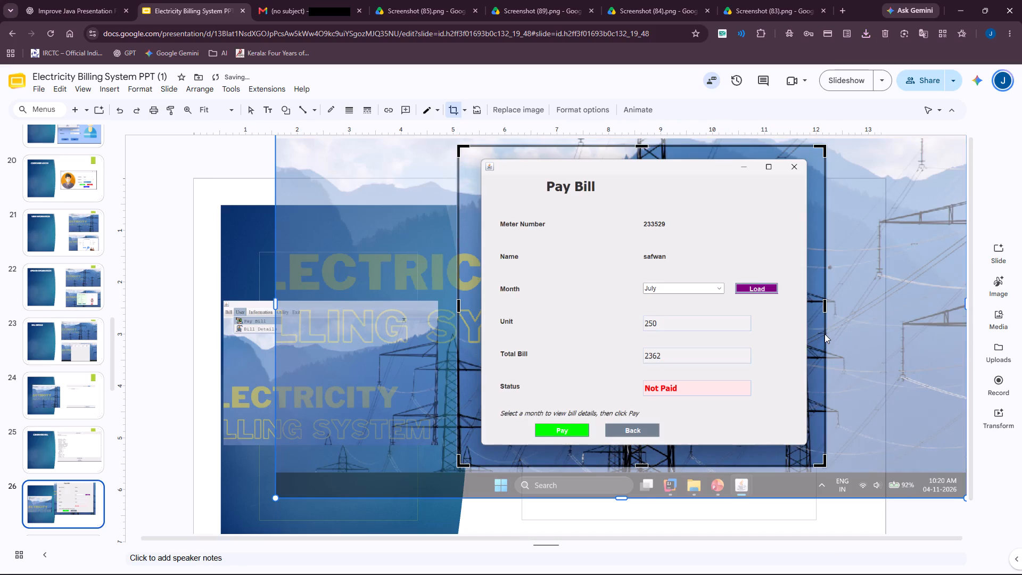
pyautogui.press('Return')
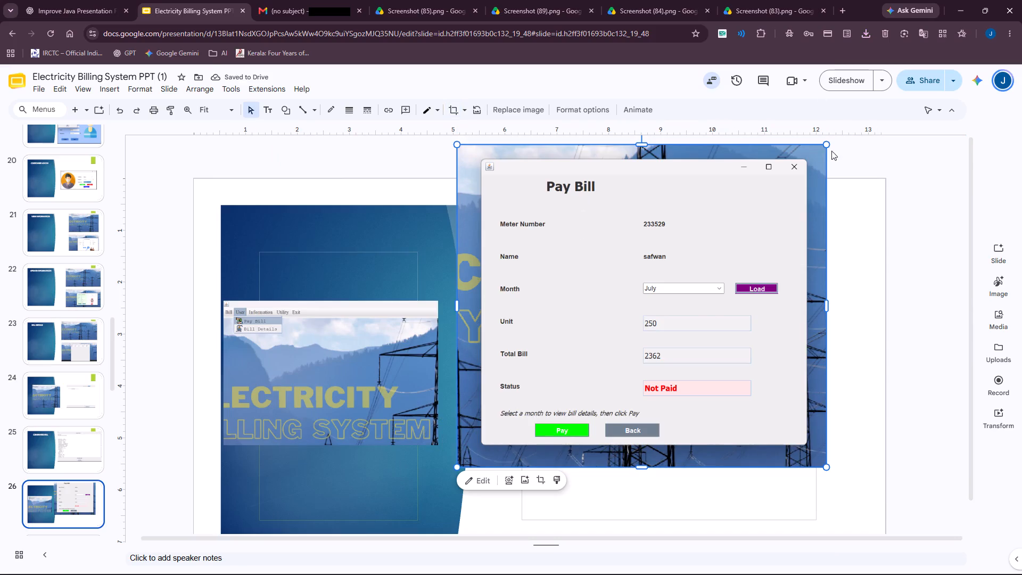
# Shrink the Pay Bill screenshot to about 4.9 by 4.3 inches and place it on the right of slide 26's white area.
pyautogui.moveTo(828, 146); pyautogui.dragTo(712, 259)
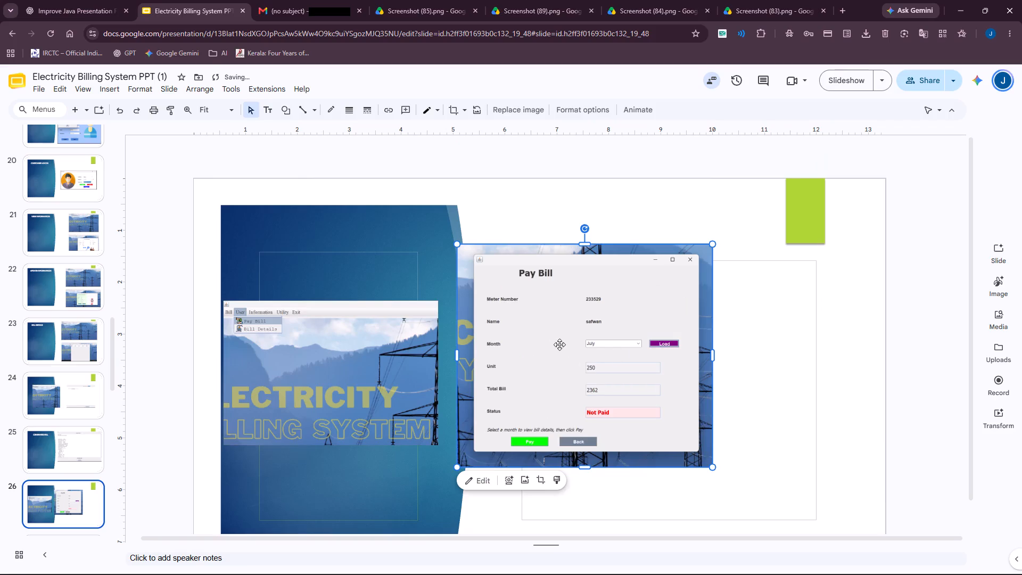
pyautogui.moveTo(646, 331); pyautogui.dragTo(712, 331)
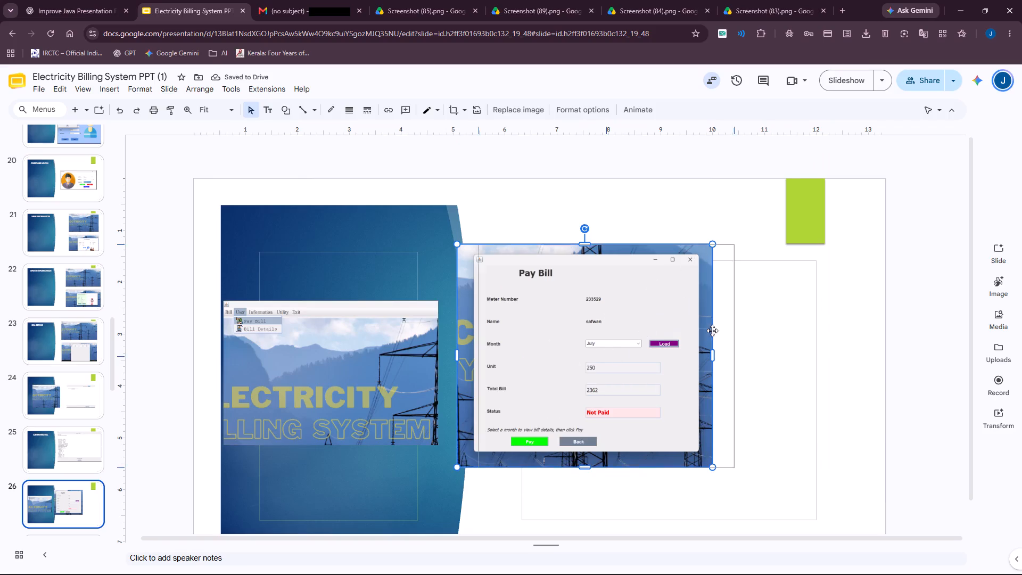
pyautogui.moveTo(712, 331); pyautogui.dragTo(804, 344)
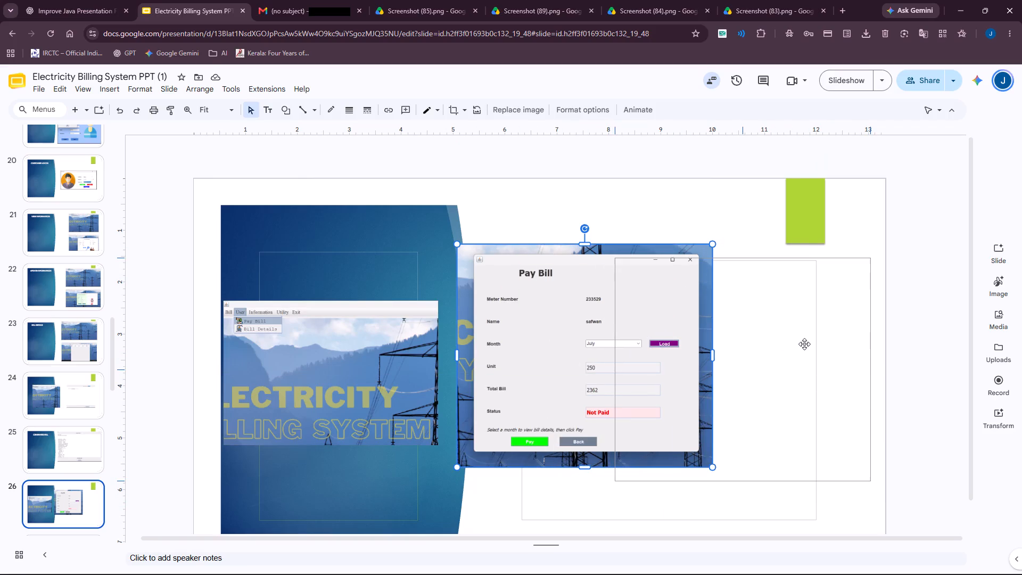
pyautogui.moveTo(804, 344); pyautogui.dragTo(805, 300)
# Move the User menu screenshot up across the blue panel's right edge and shift the Pay Bill screenshot slightly left.
pyautogui.click(333, 420)
pyautogui.moveTo(344, 397); pyautogui.dragTo(503, 363)
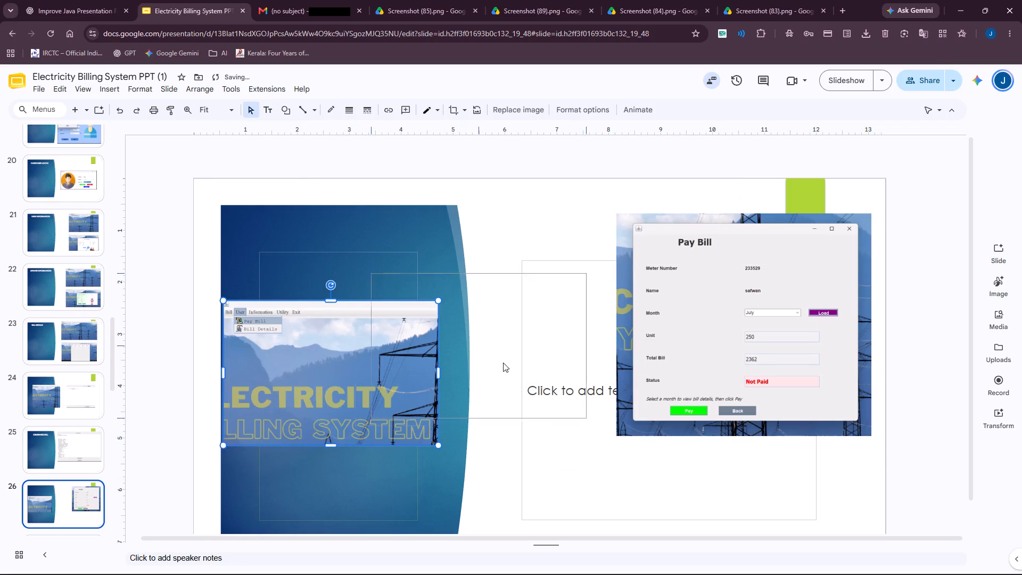
pyautogui.moveTo(503, 363); pyautogui.dragTo(476, 321)
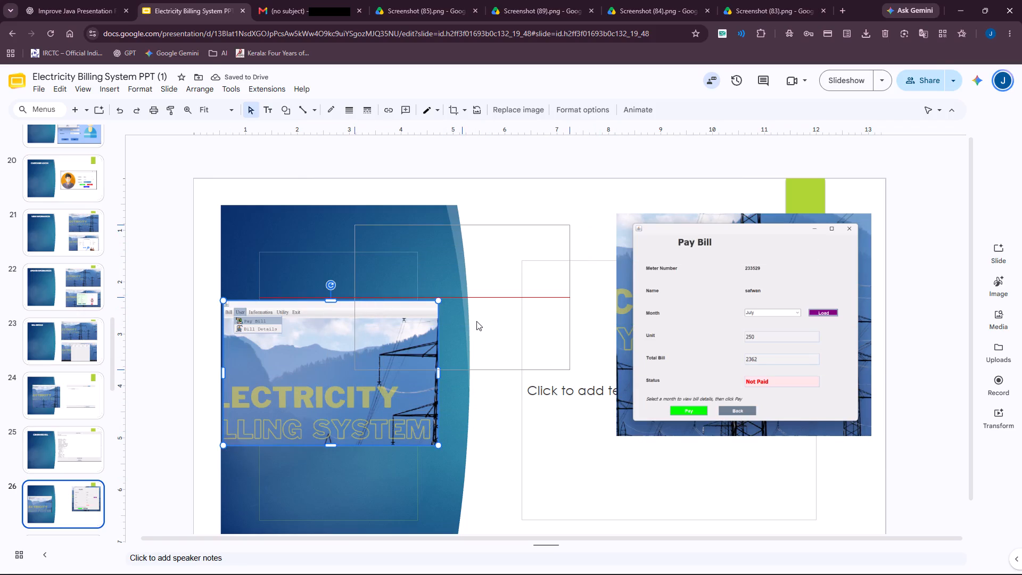
pyautogui.moveTo(476, 321); pyautogui.dragTo(472, 331)
pyautogui.moveTo(471, 330); pyautogui.dragTo(451, 330)
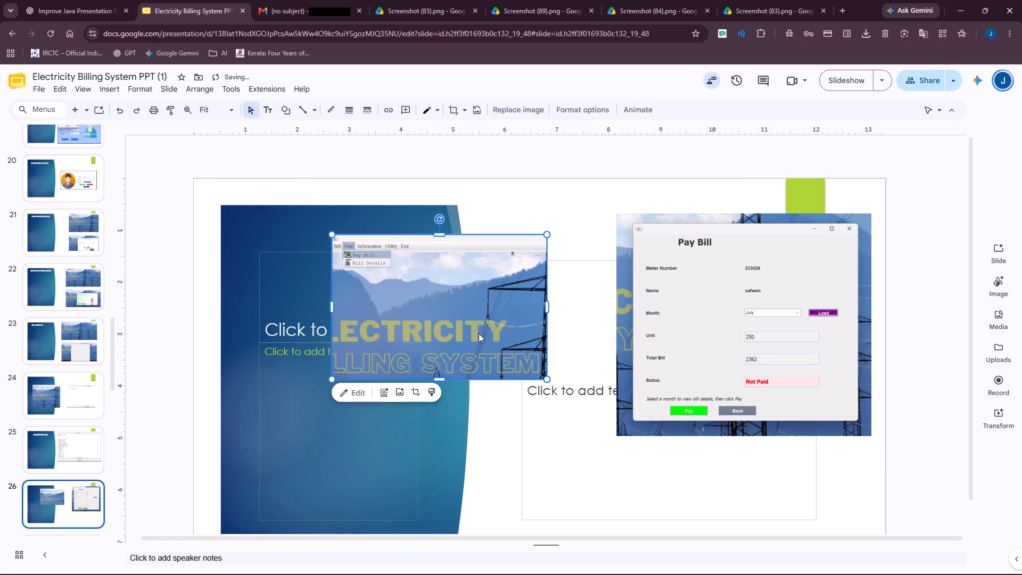
pyautogui.moveTo(764, 342); pyautogui.dragTo(729, 343)
pyautogui.moveTo(494, 323); pyautogui.dragTo(496, 308)
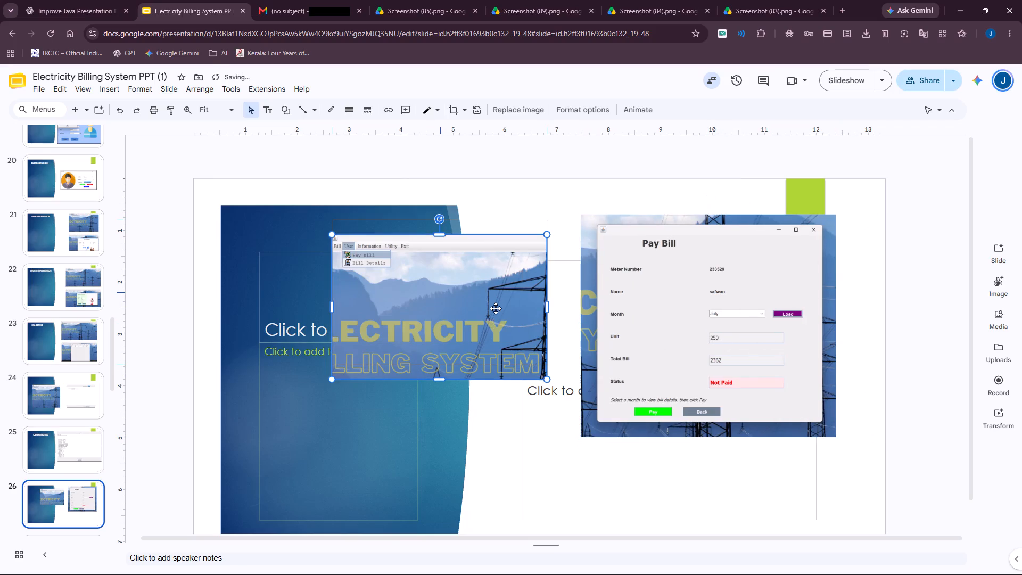
pyautogui.moveTo(496, 308); pyautogui.dragTo(473, 311)
pyautogui.click(387, 451)
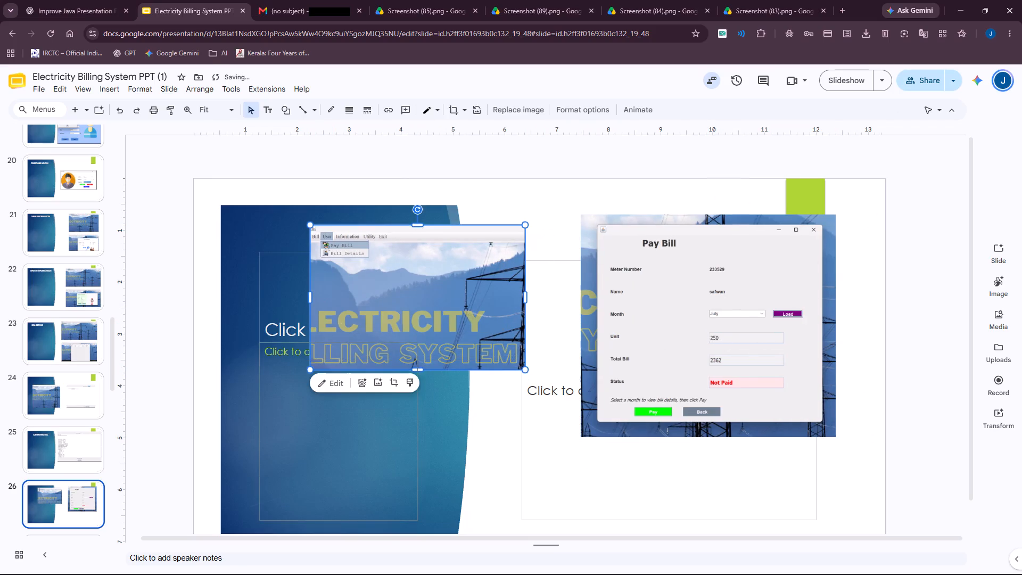
pyautogui.click(449, 459)
pyautogui.tripleClick(448, 459)
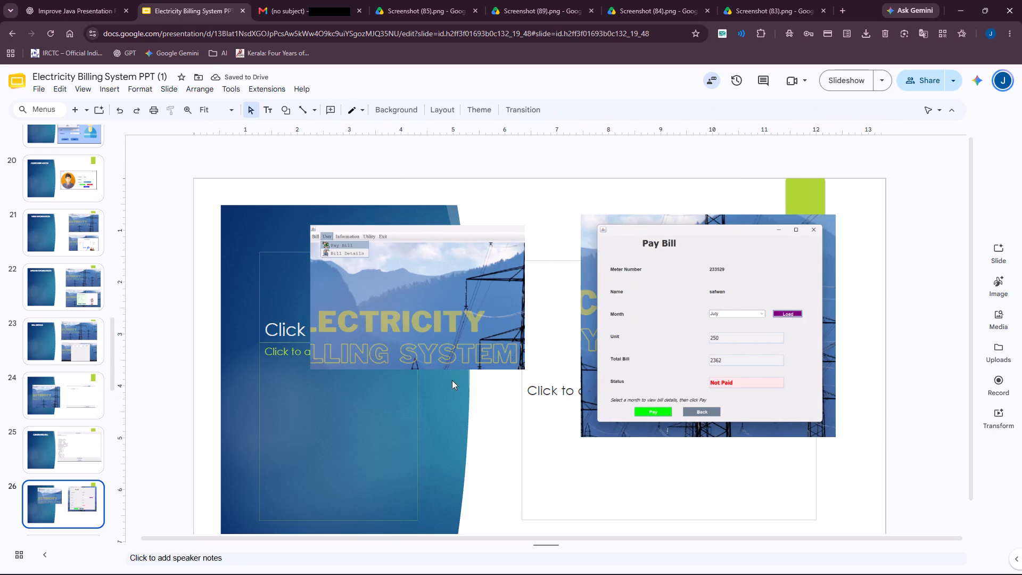
# Shrink the User menu screenshot to about 3.9 by 2.6 inches and nudge it slightly upward.
pyautogui.click(459, 348)
pyautogui.moveTo(524, 373); pyautogui.dragTo(516, 369)
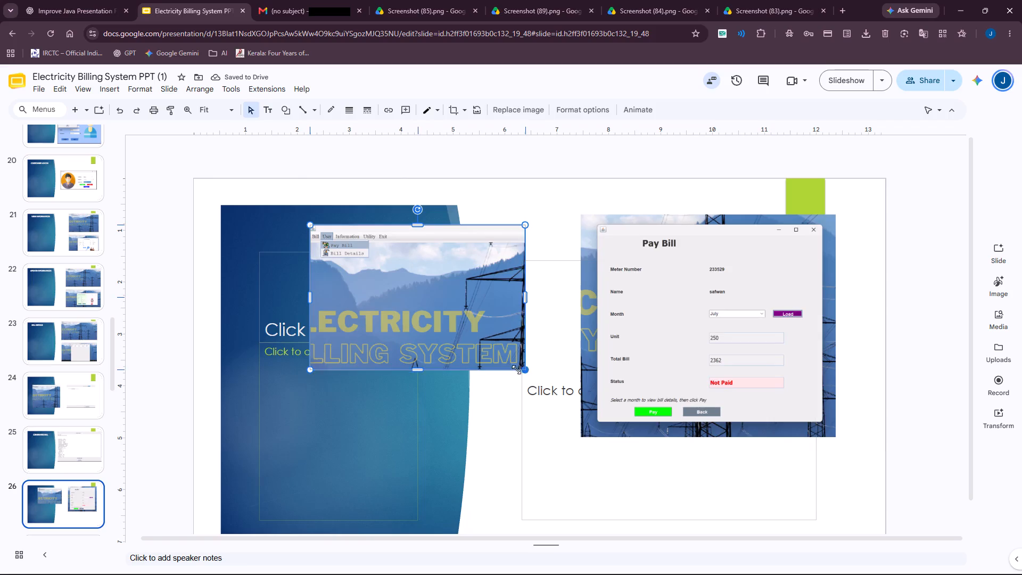
pyautogui.moveTo(516, 369); pyautogui.dragTo(499, 362)
pyautogui.moveTo(439, 319); pyautogui.dragTo(439, 311)
# Shrink the Pay Bill screenshot to about 4.5 by 4 inches and place both screenshots level near slide 26's top edge.
pyautogui.click(706, 315)
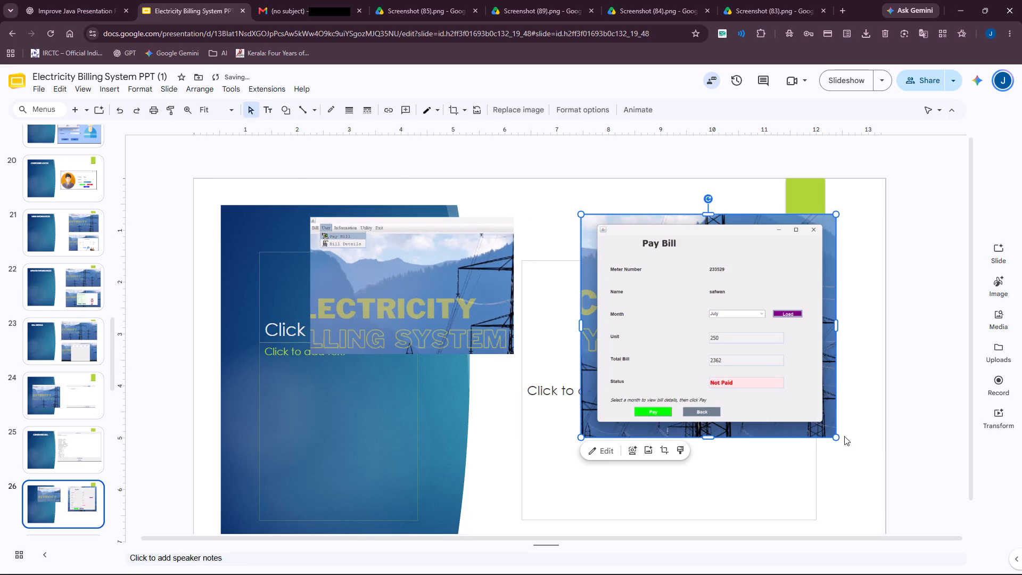
pyautogui.moveTo(835, 436); pyautogui.dragTo(793, 418)
pyautogui.moveTo(741, 367); pyautogui.dragTo(714, 359)
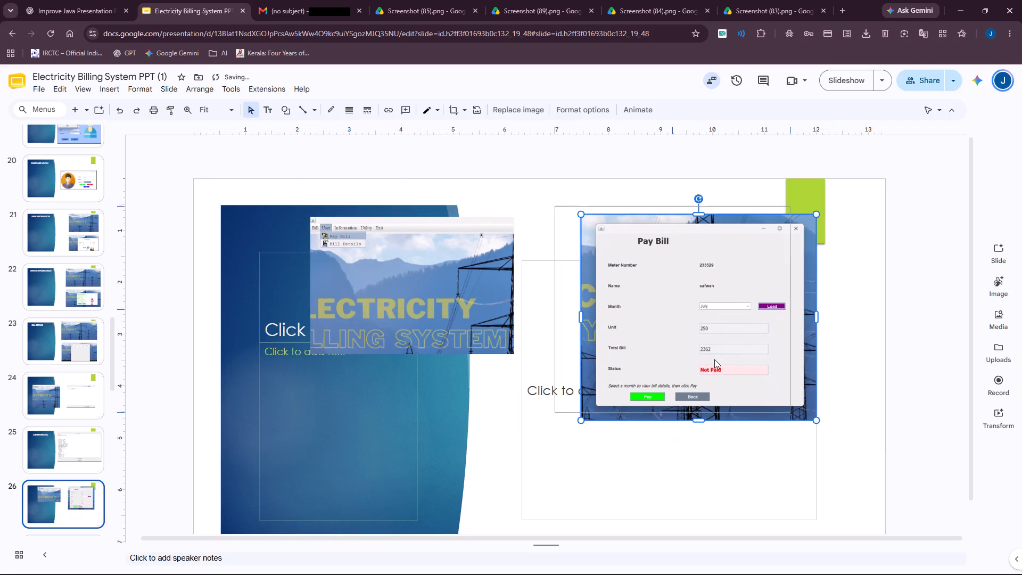
pyautogui.moveTo(714, 359); pyautogui.dragTo(776, 350)
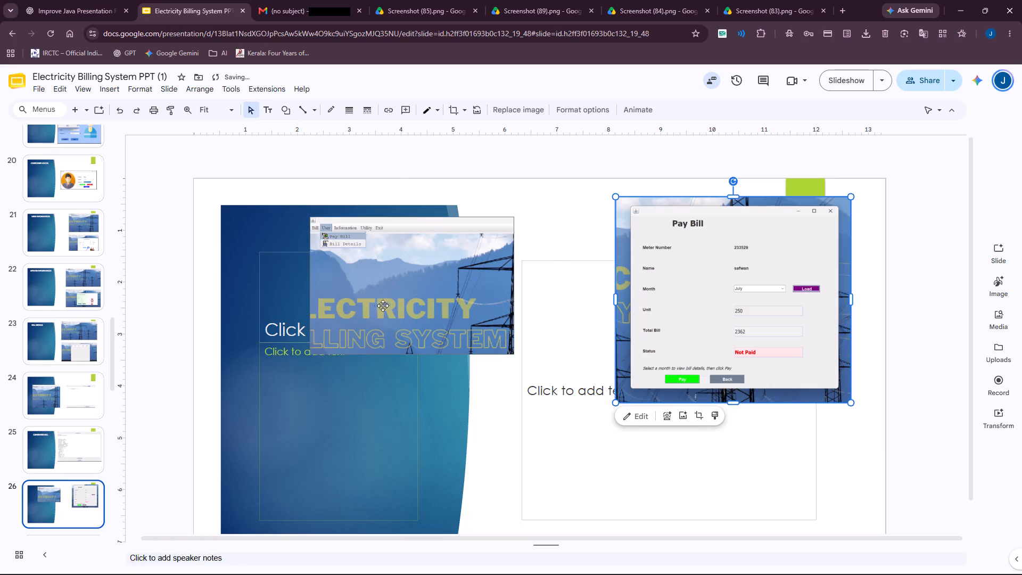
pyautogui.moveTo(389, 305); pyautogui.dragTo(440, 284)
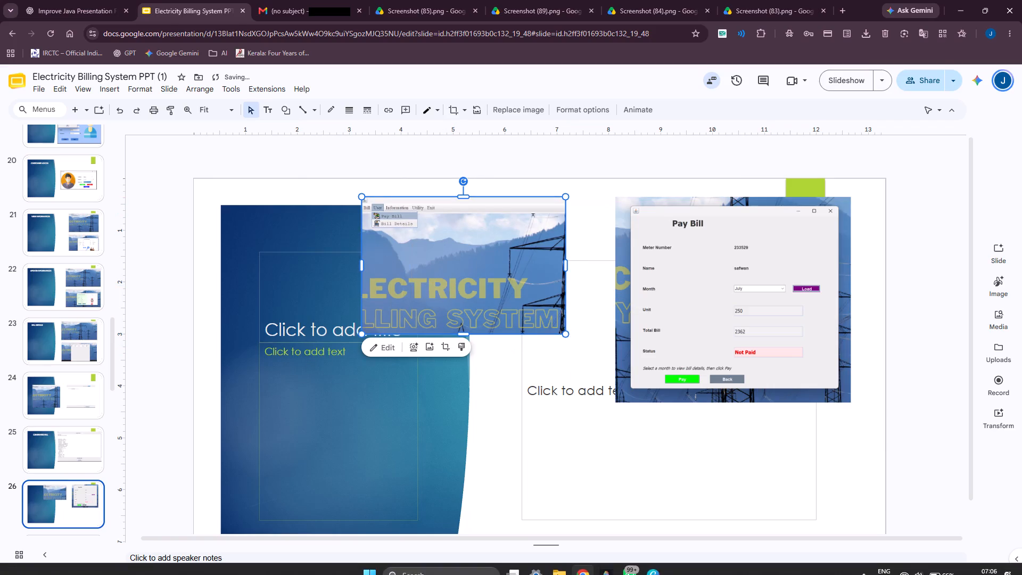
# Insert the Payment Page image Screenshot (89).png from the Downloads folder onto slide 26.
pyautogui.click(562, 565)
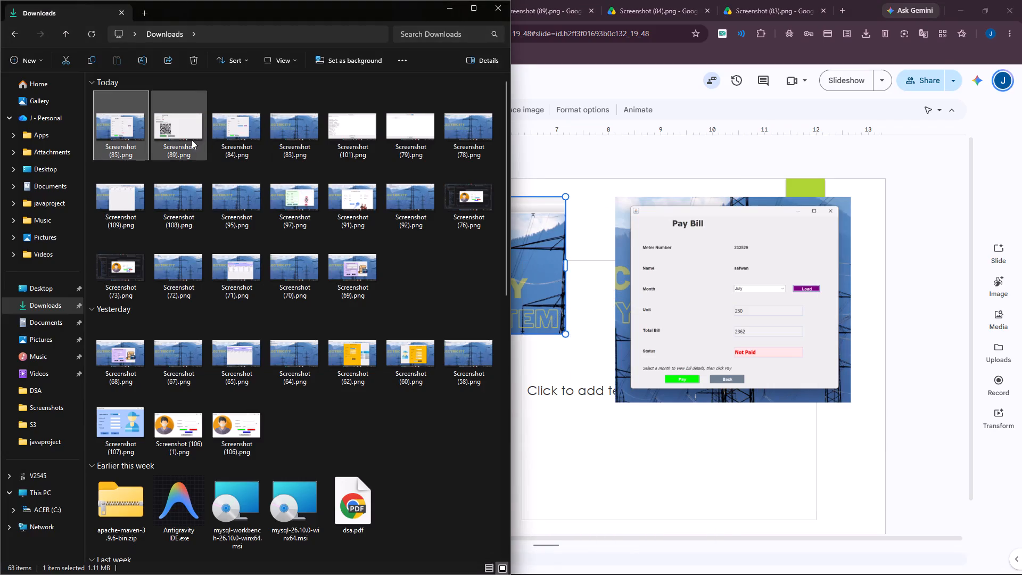
pyautogui.moveTo(191, 139); pyautogui.dragTo(636, 464)
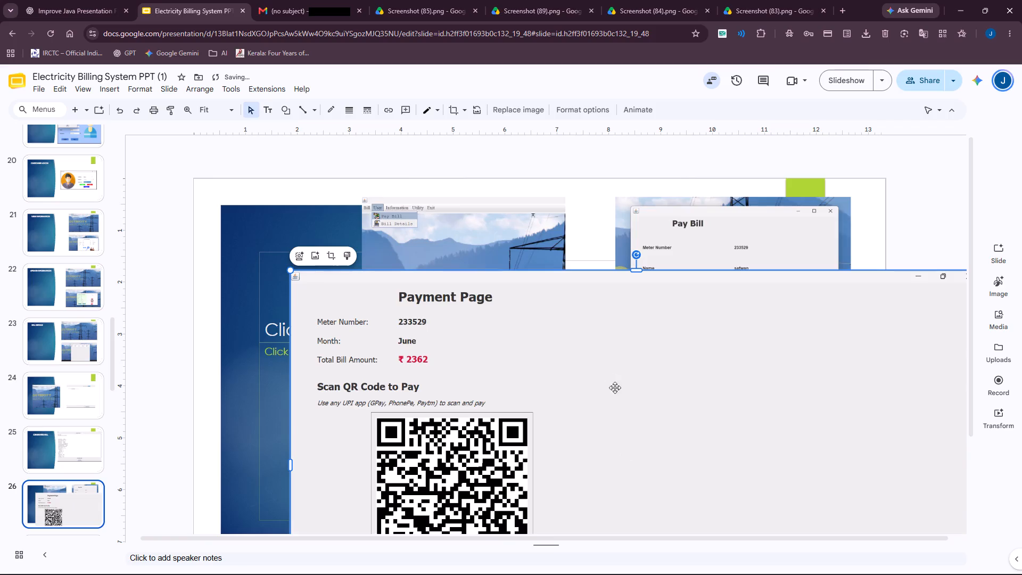
# Crop the Payment Page screenshot to cut off the Windows taskbar at its bottom and the empty area along its right side.
pyautogui.scroll(-2, 494, 413)
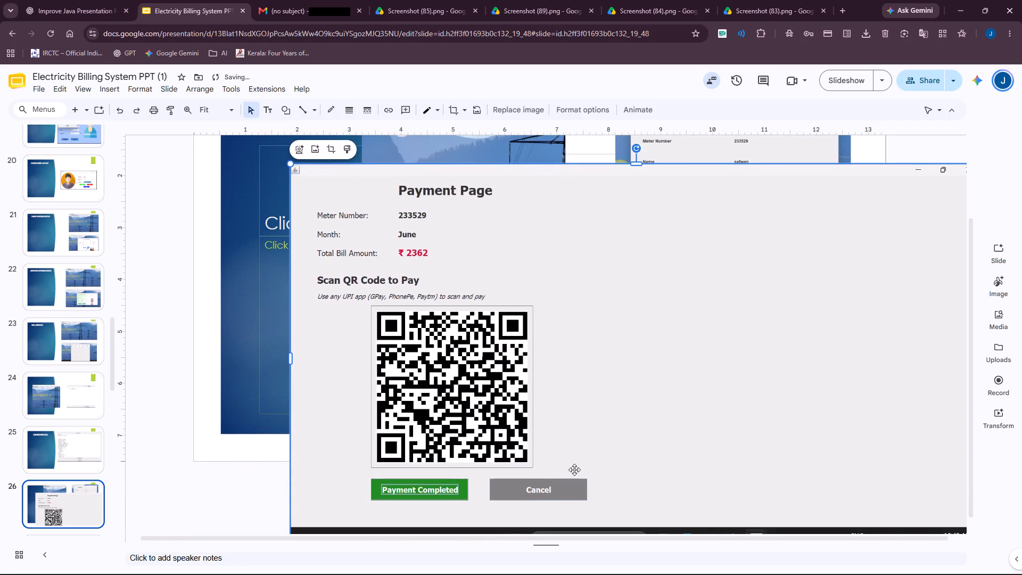
pyautogui.scroll(-1, 574, 470)
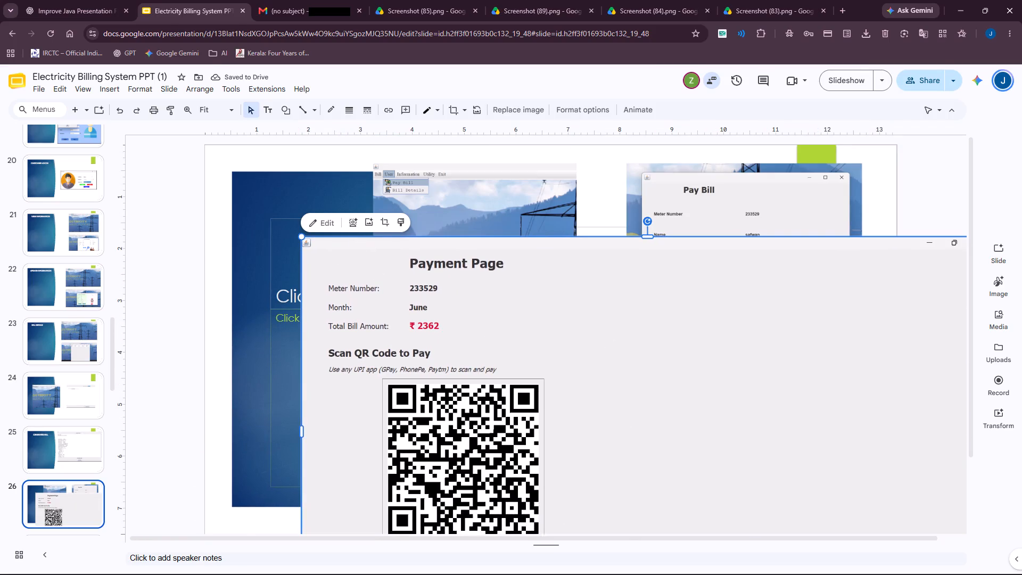
pyautogui.click(382, 224)
pyautogui.scroll(-5, 487, 416)
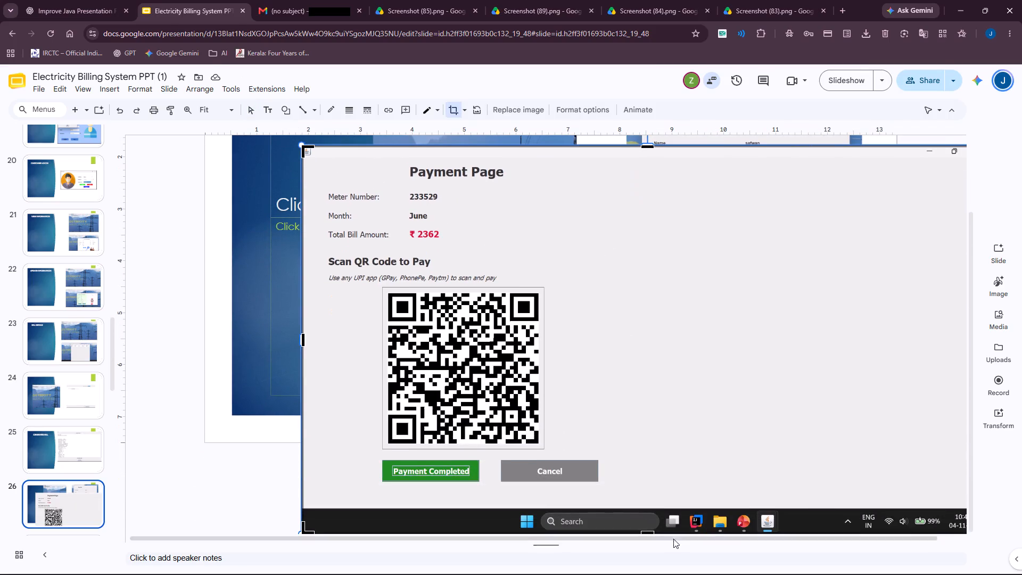
pyautogui.moveTo(649, 532); pyautogui.dragTo(645, 505)
pyautogui.moveTo(609, 537); pyautogui.dragTo(681, 540)
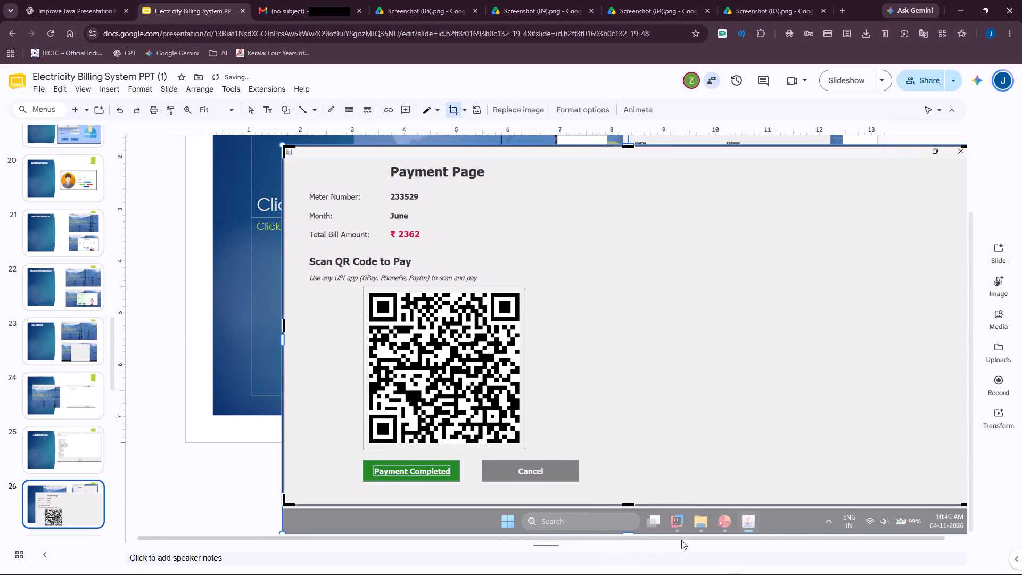
pyautogui.moveTo(681, 540); pyautogui.dragTo(848, 527)
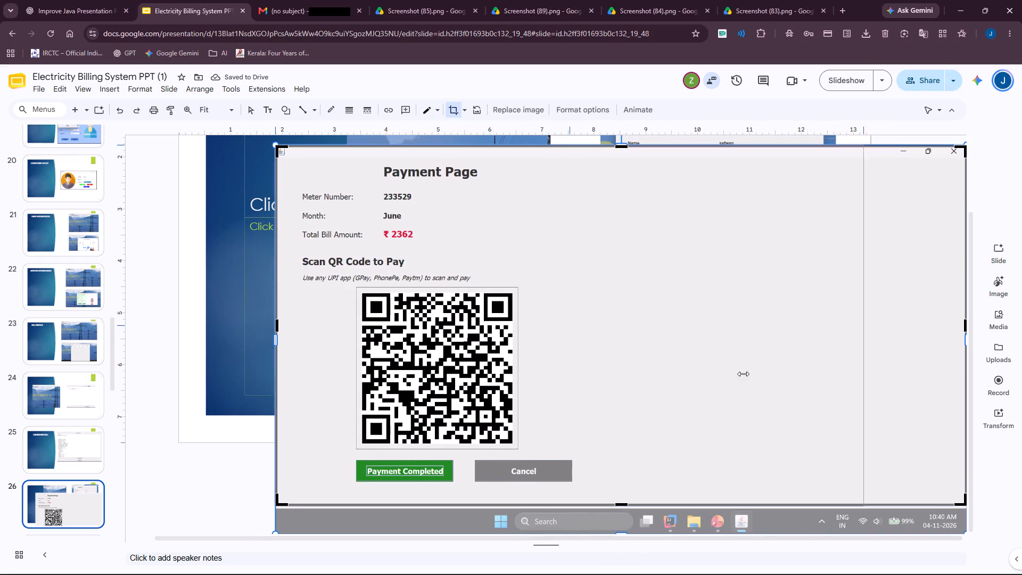
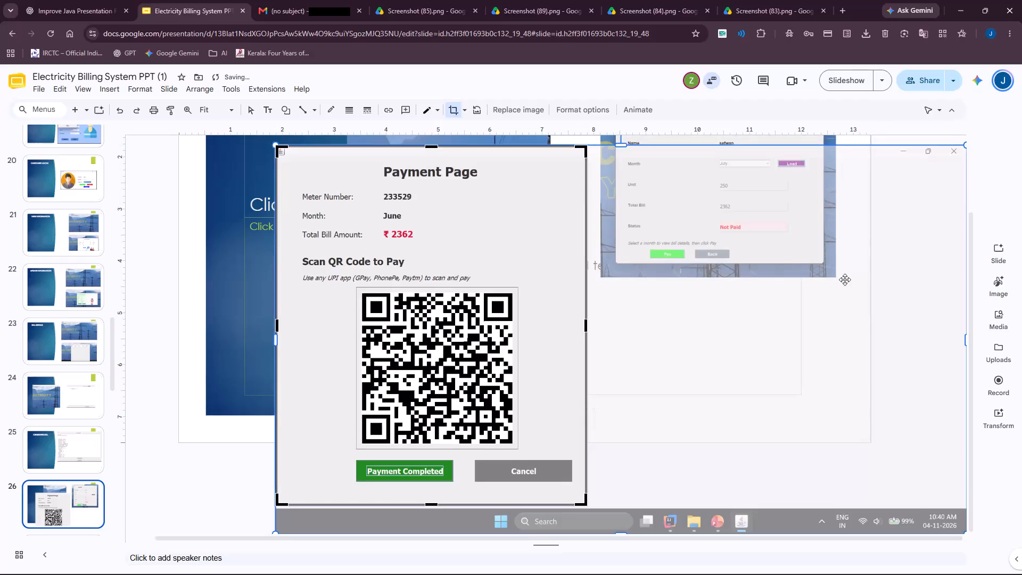
# Apply the crop, shrink the Payment Page screenshot to about 4.5 by 5.2 inches, and align its right edge below the User menu screenshot.
pyautogui.press('Return')
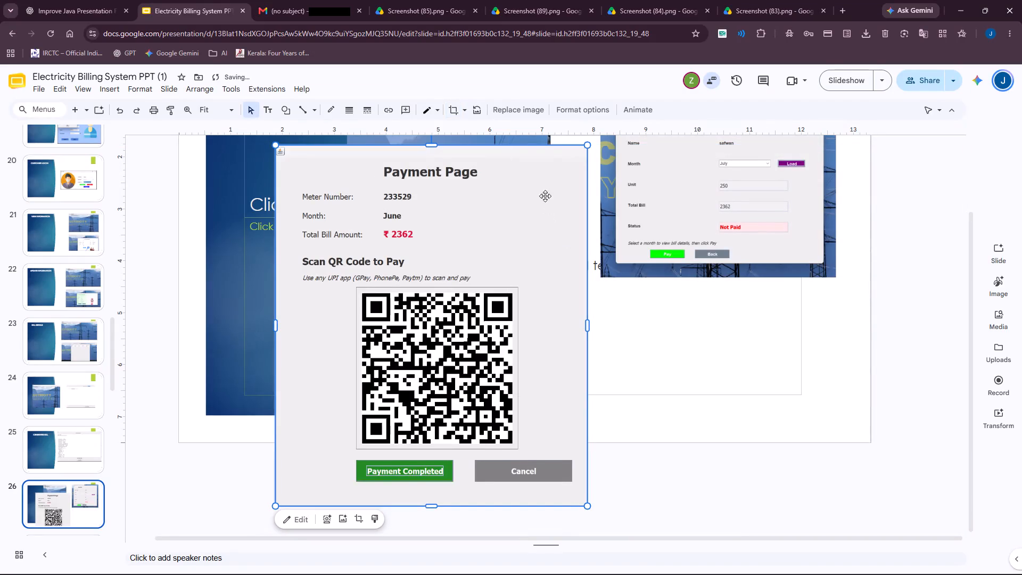
pyautogui.moveTo(587, 146); pyautogui.dragTo(509, 262)
pyautogui.moveTo(458, 324); pyautogui.dragTo(512, 330)
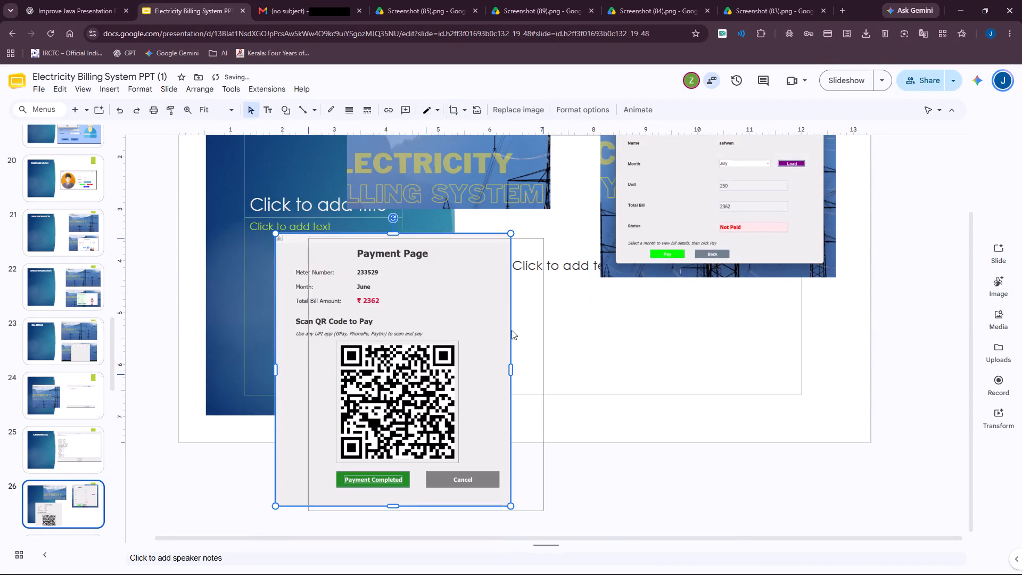
pyautogui.moveTo(512, 330); pyautogui.dragTo(498, 321)
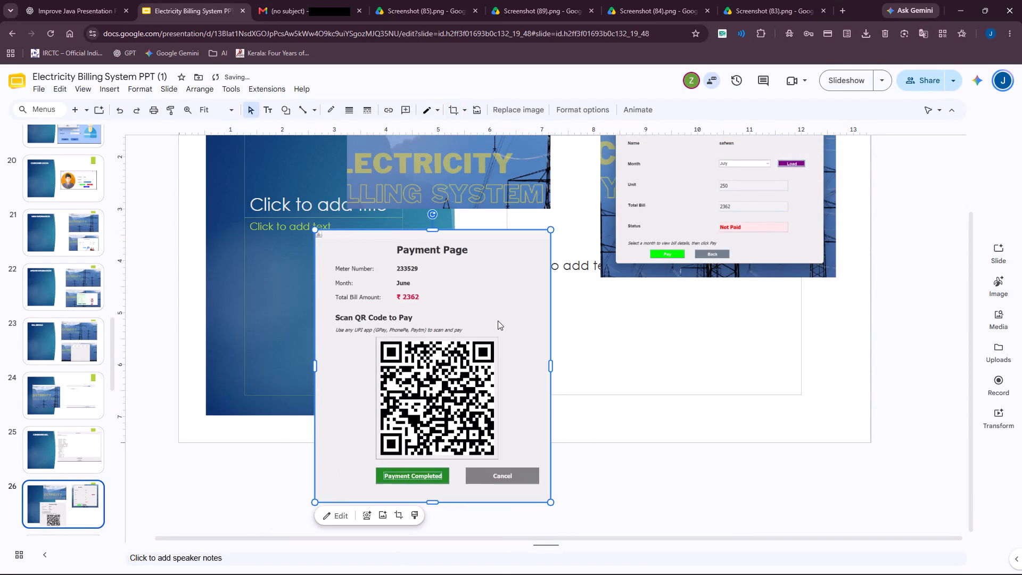
pyautogui.click(547, 346)
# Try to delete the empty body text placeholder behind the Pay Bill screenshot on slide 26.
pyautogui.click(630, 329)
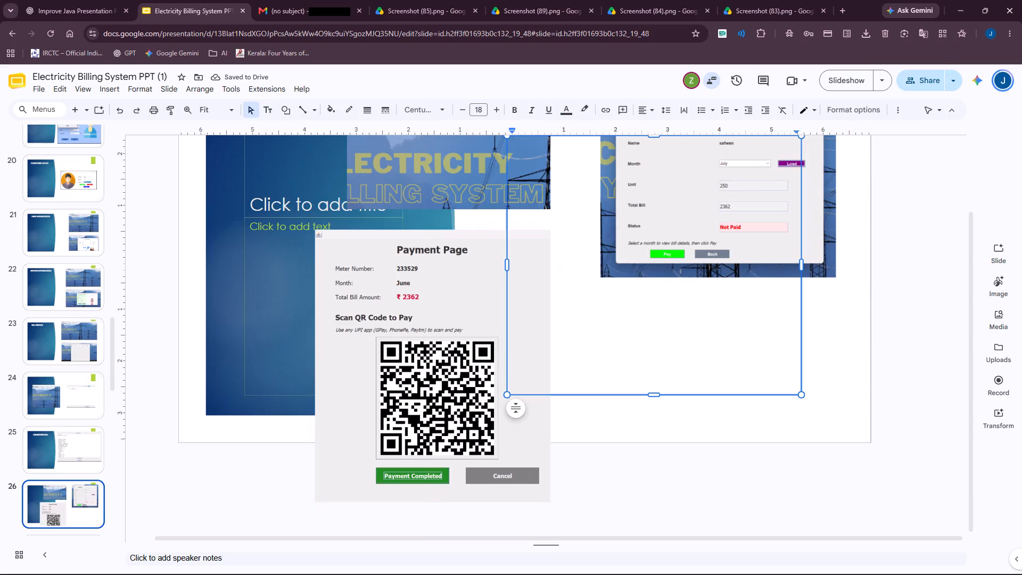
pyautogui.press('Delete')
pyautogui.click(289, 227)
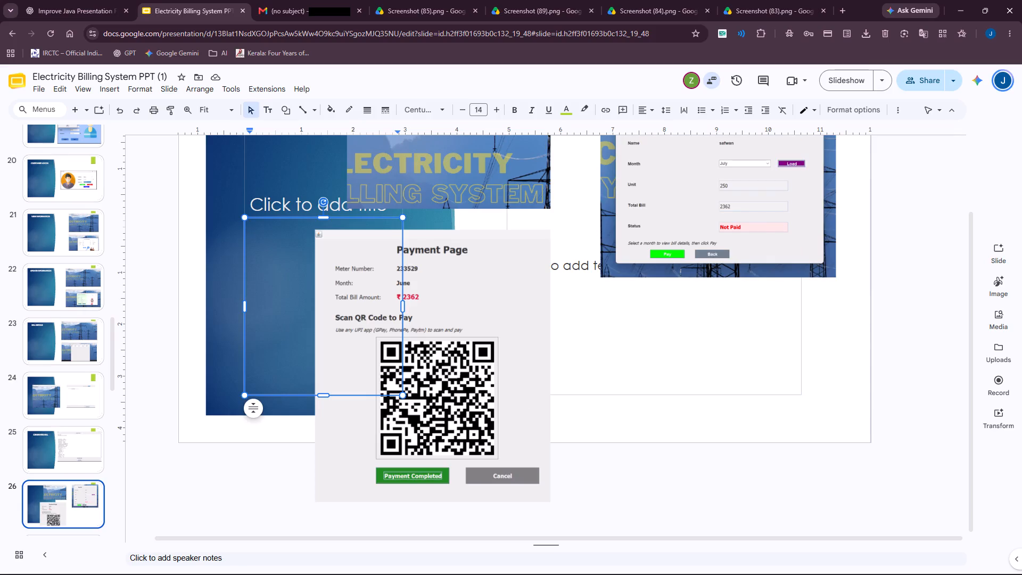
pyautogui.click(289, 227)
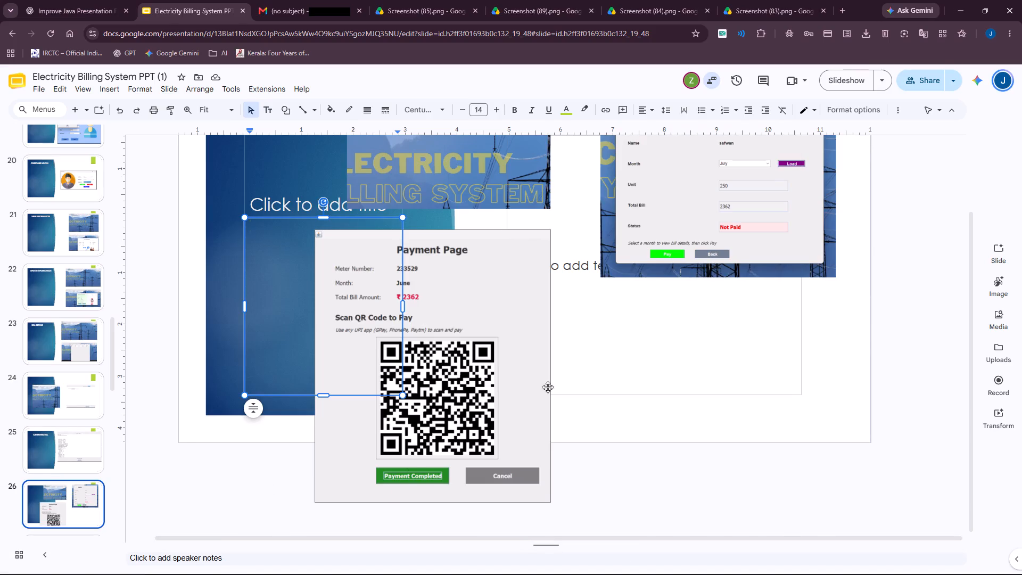
# Move the User menu screenshot about 1.3 inches left on slide 26.
pyautogui.scroll(2, 561, 369)
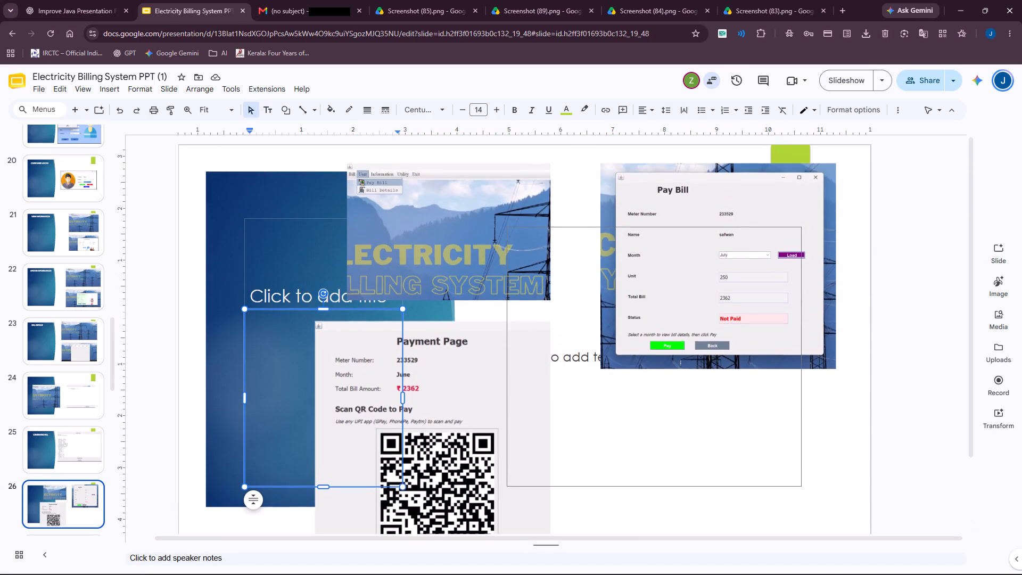
pyautogui.moveTo(489, 272); pyautogui.dragTo(424, 271)
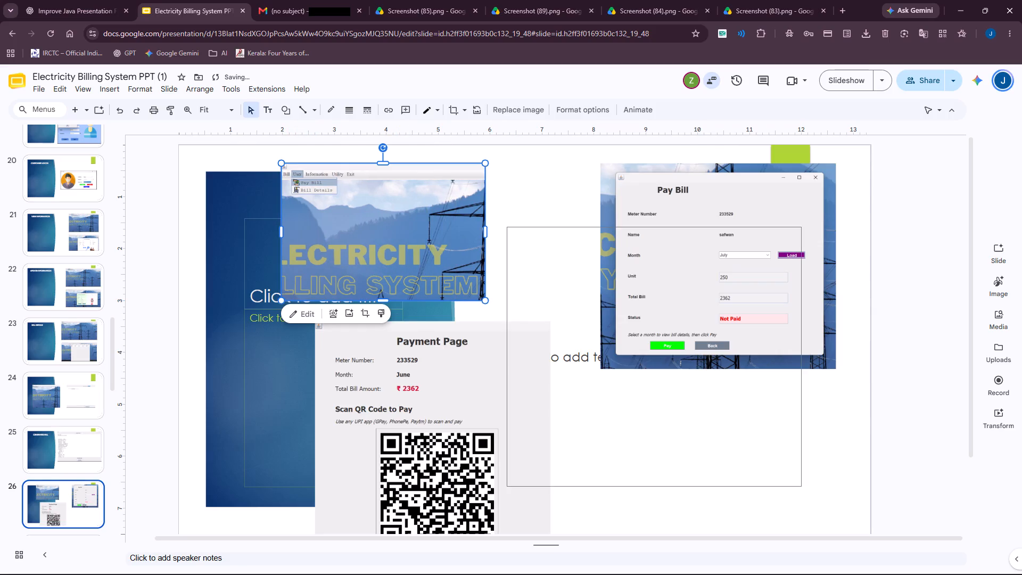
# Reduce the Pay Bill screenshot's height to about 3.4 inches and shift it left, flush with slide 26's top edge.
pyautogui.moveTo(659, 259); pyautogui.dragTo(652, 249)
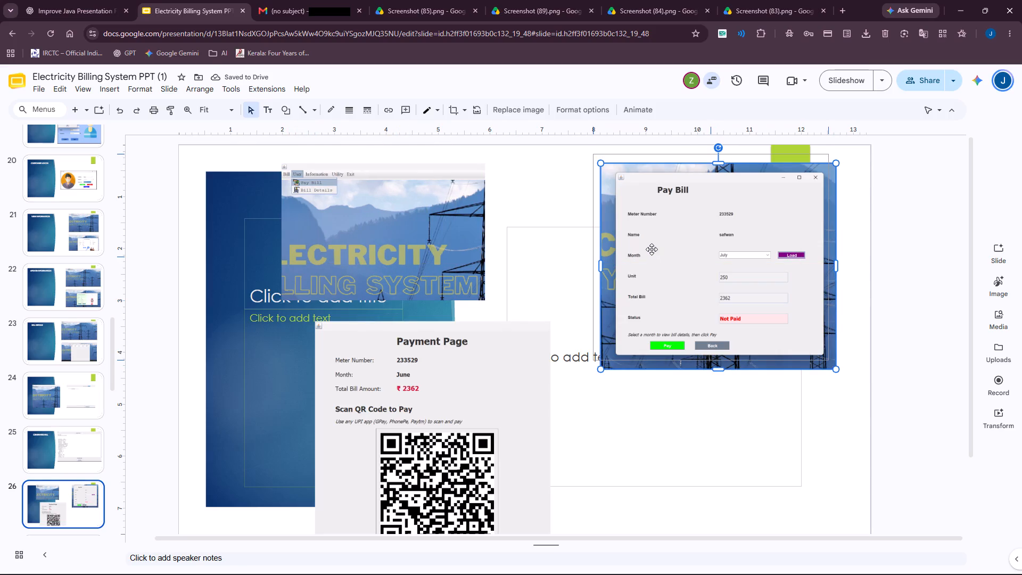
pyautogui.moveTo(652, 249); pyautogui.dragTo(652, 245)
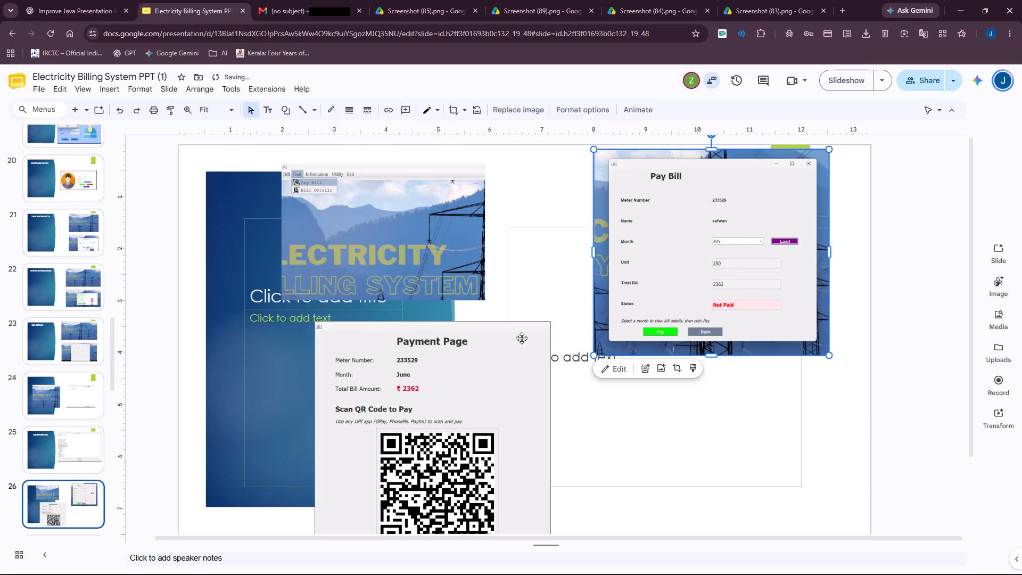
pyautogui.click(460, 283)
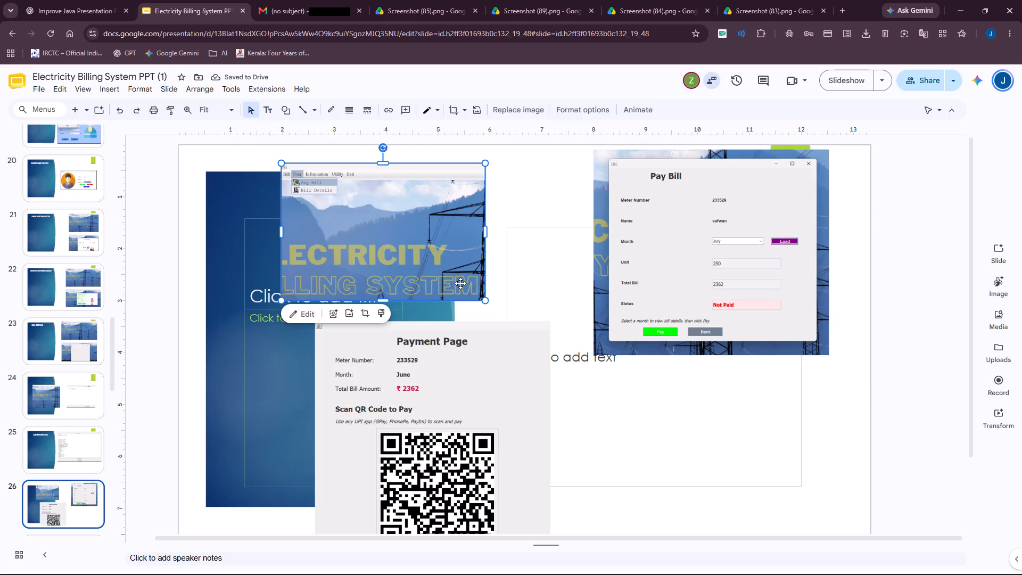
pyautogui.click(600, 332)
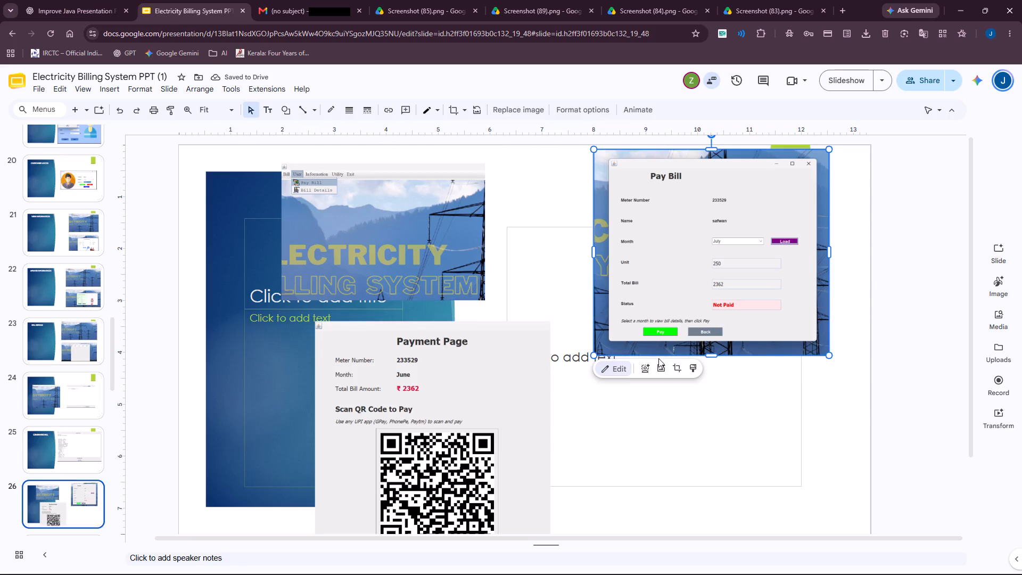
pyautogui.moveTo(716, 355); pyautogui.dragTo(716, 339)
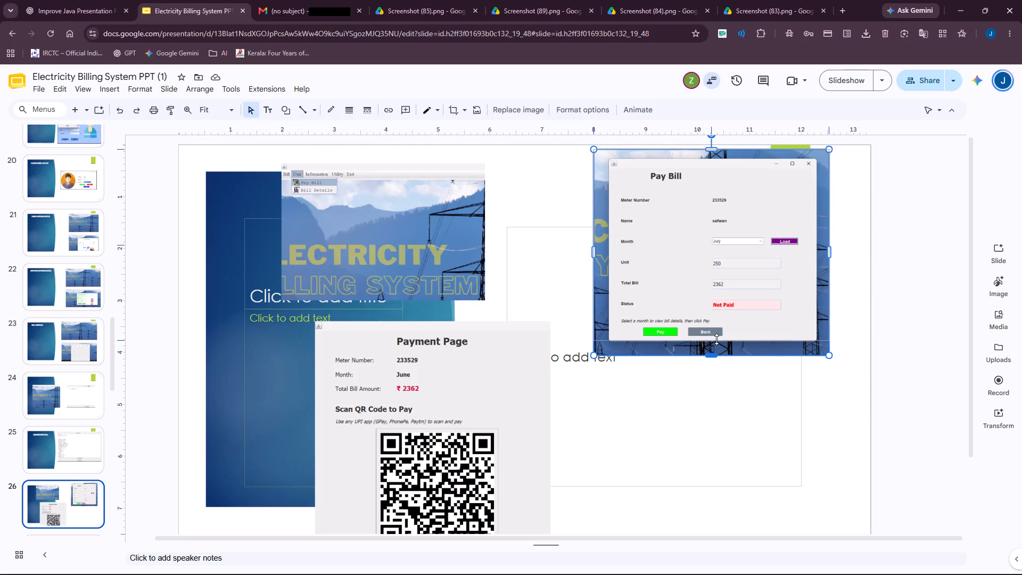
pyautogui.moveTo(716, 339); pyautogui.dragTo(716, 331)
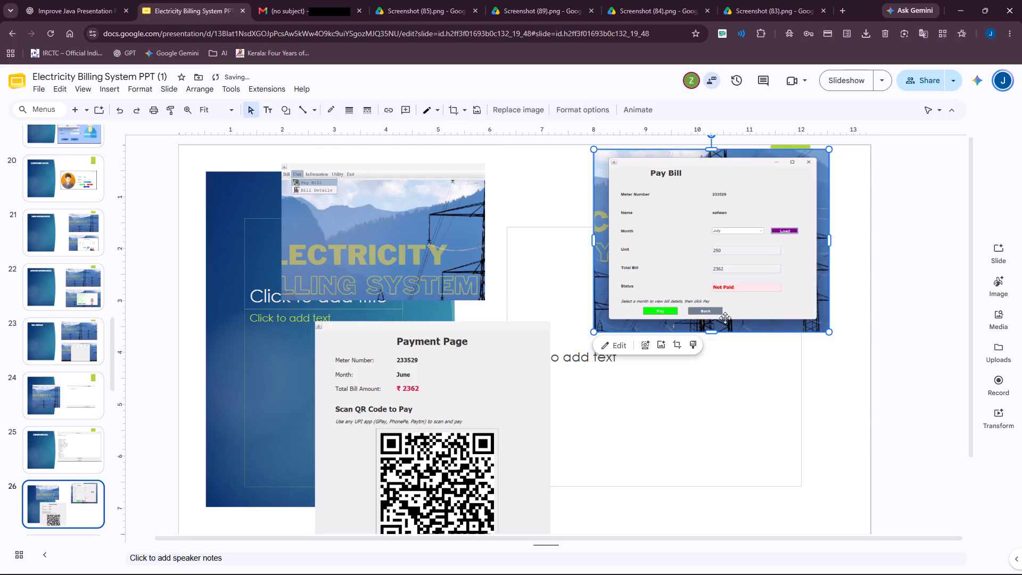
pyautogui.moveTo(715, 334); pyautogui.dragTo(714, 327)
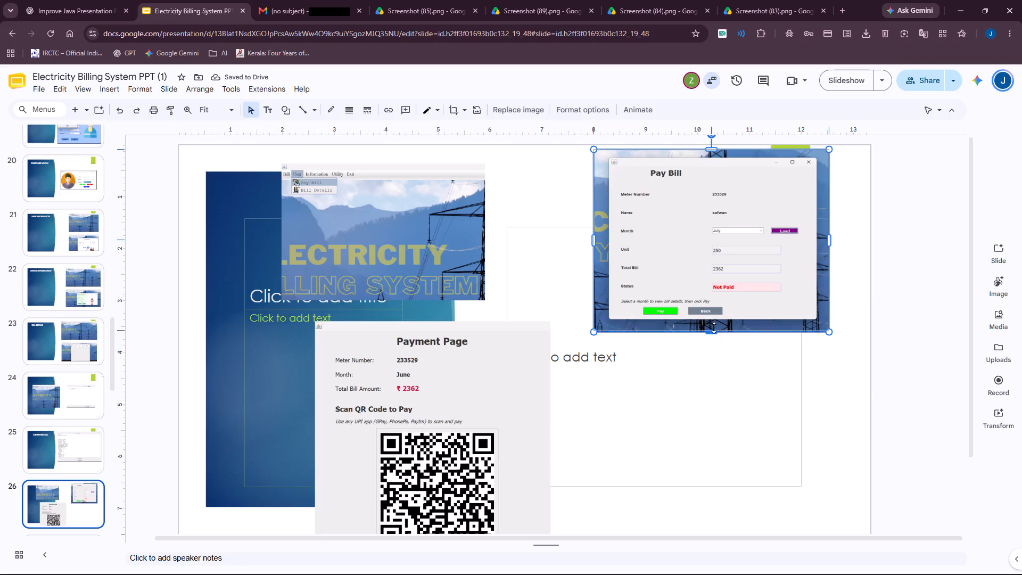
pyautogui.moveTo(714, 327); pyautogui.dragTo(713, 325)
pyautogui.moveTo(718, 285); pyautogui.dragTo(699, 282)
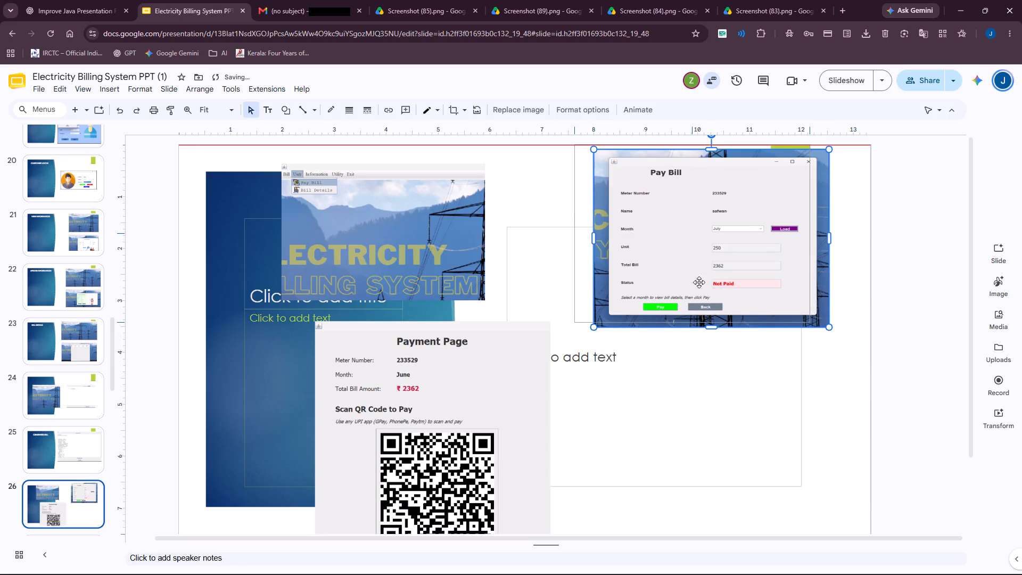
pyautogui.moveTo(699, 282); pyautogui.dragTo(697, 282)
# Reduce the Payment Page screenshot's height to about 4.1 inches to end at the slide's bottom edge, and move it right to Pay Bill's left edge.
pyautogui.click(505, 372)
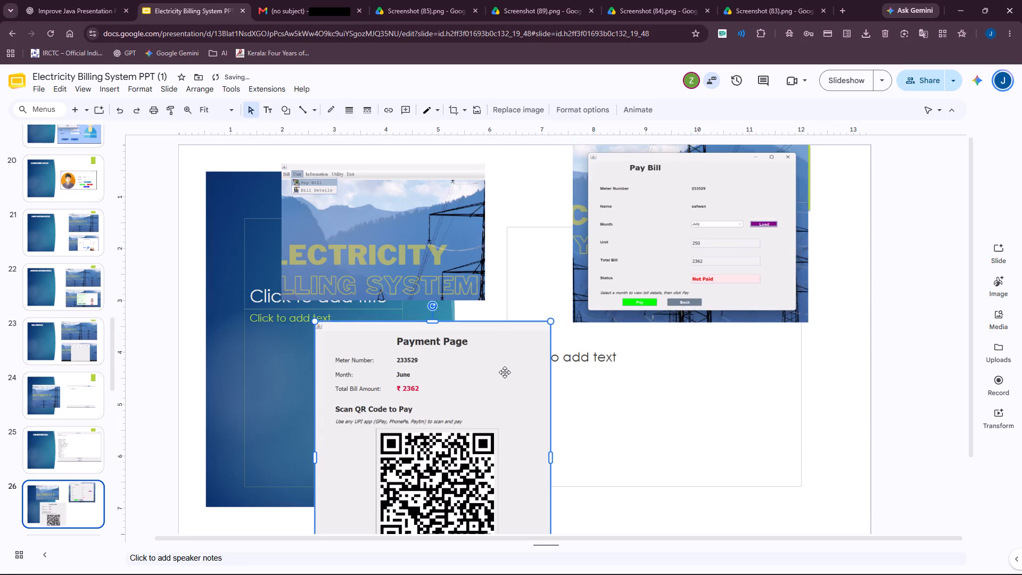
pyautogui.scroll(-3, 491, 422)
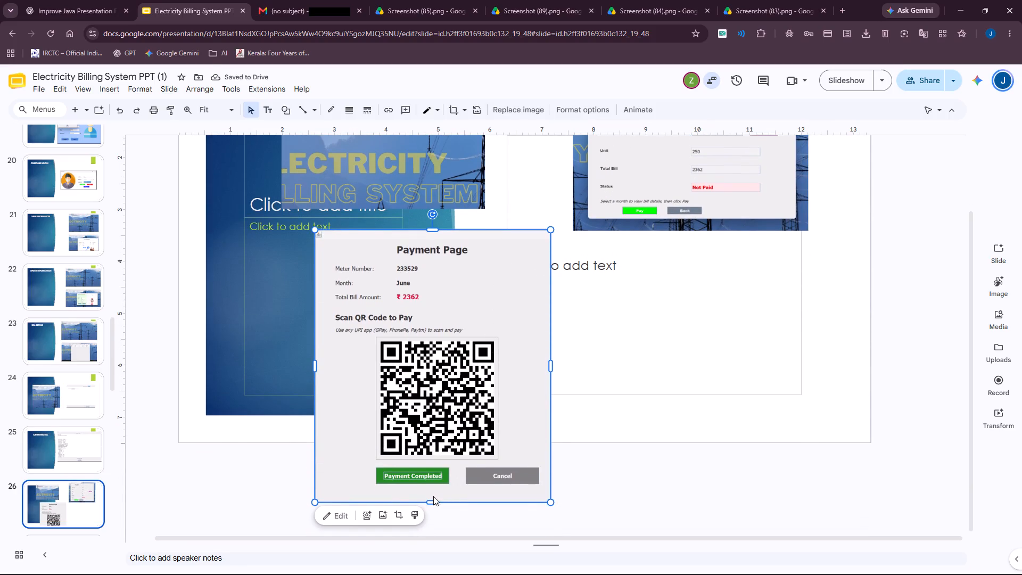
pyautogui.moveTo(432, 500); pyautogui.dragTo(432, 481)
pyautogui.moveTo(431, 486); pyautogui.dragTo(427, 495)
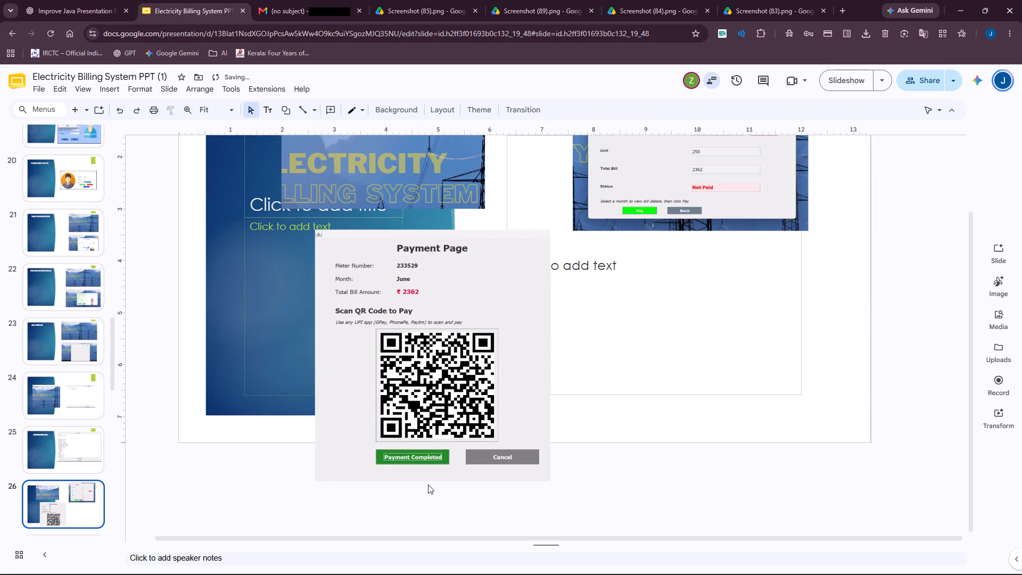
pyautogui.click(428, 484)
pyautogui.click(430, 474)
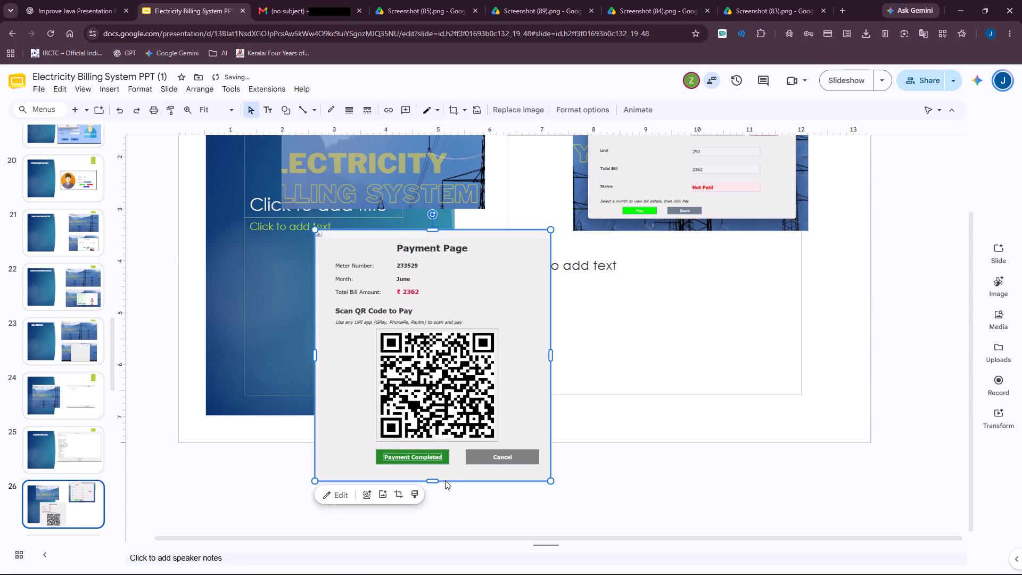
pyautogui.moveTo(436, 481); pyautogui.dragTo(442, 444)
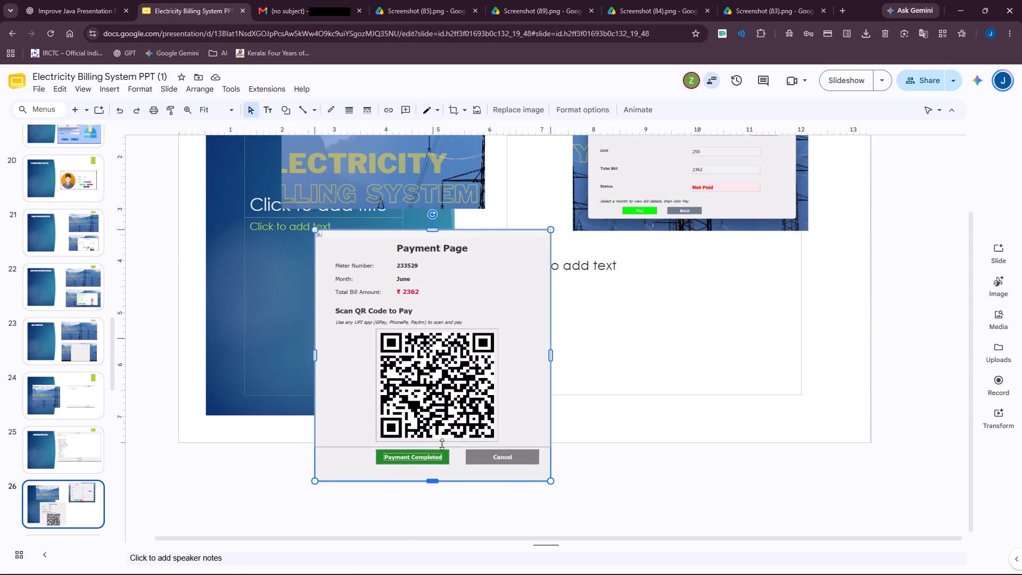
pyautogui.moveTo(442, 444); pyautogui.dragTo(444, 445)
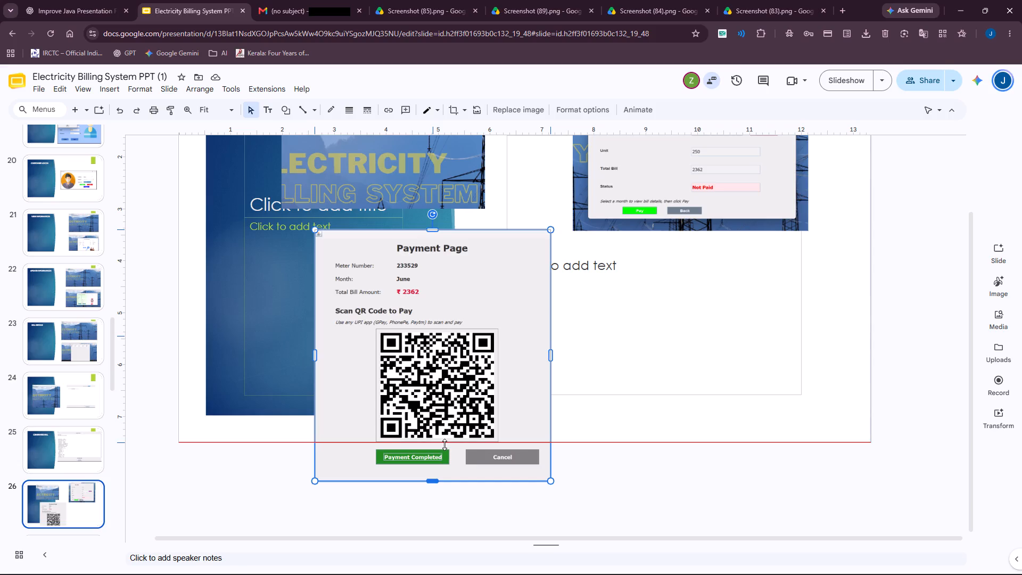
pyautogui.moveTo(444, 445); pyautogui.dragTo(444, 443)
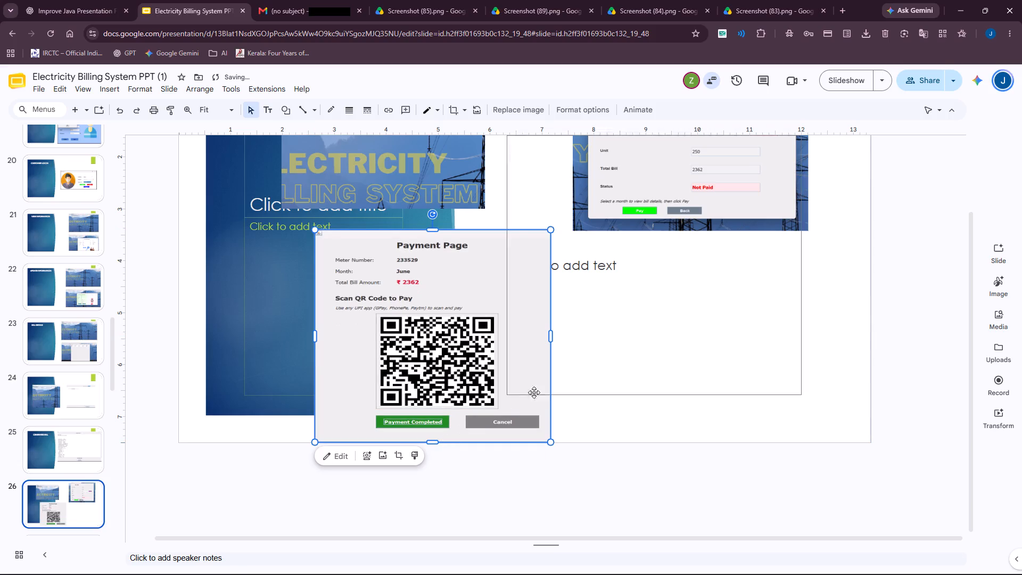
pyautogui.moveTo(496, 388); pyautogui.dragTo(520, 388)
# Crop the Generated Bill screenshot on slide 25 slightly tighter at the bottom to remove the dark taskbar strip.
pyautogui.scroll(1, 597, 250)
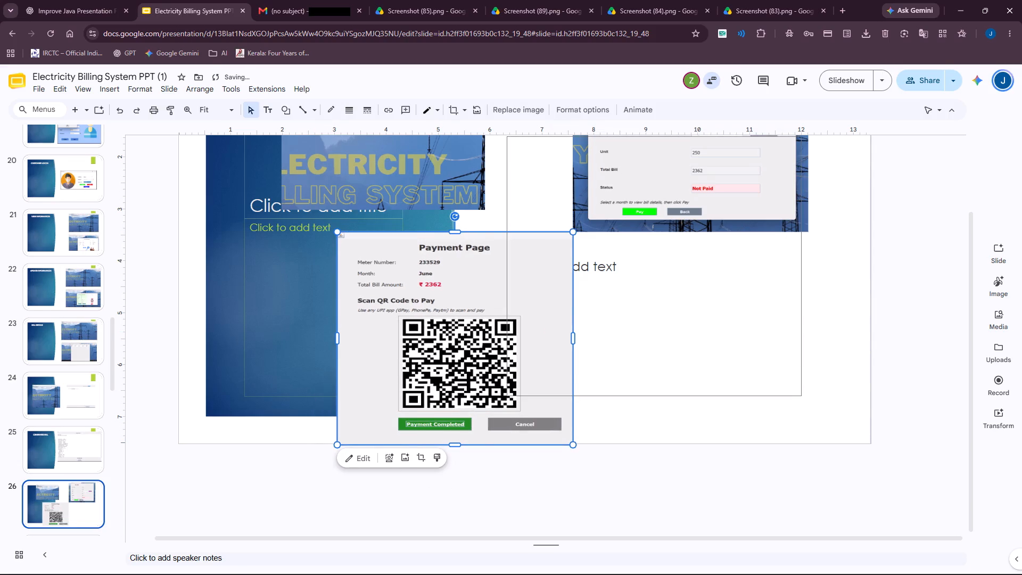
pyautogui.scroll(2, 597, 250)
pyautogui.scroll(-1, 597, 250)
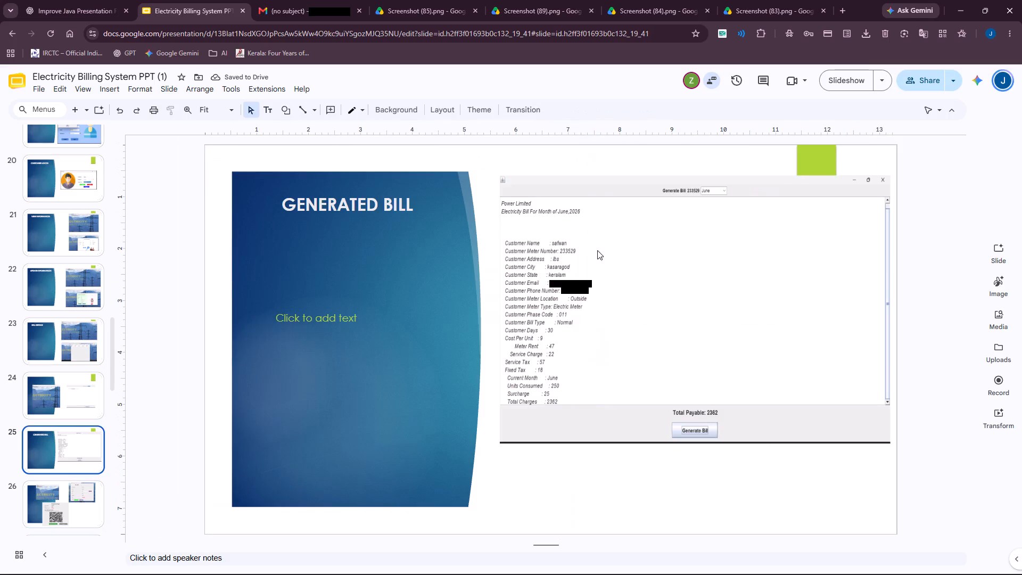
pyautogui.scroll(1, 585, 252)
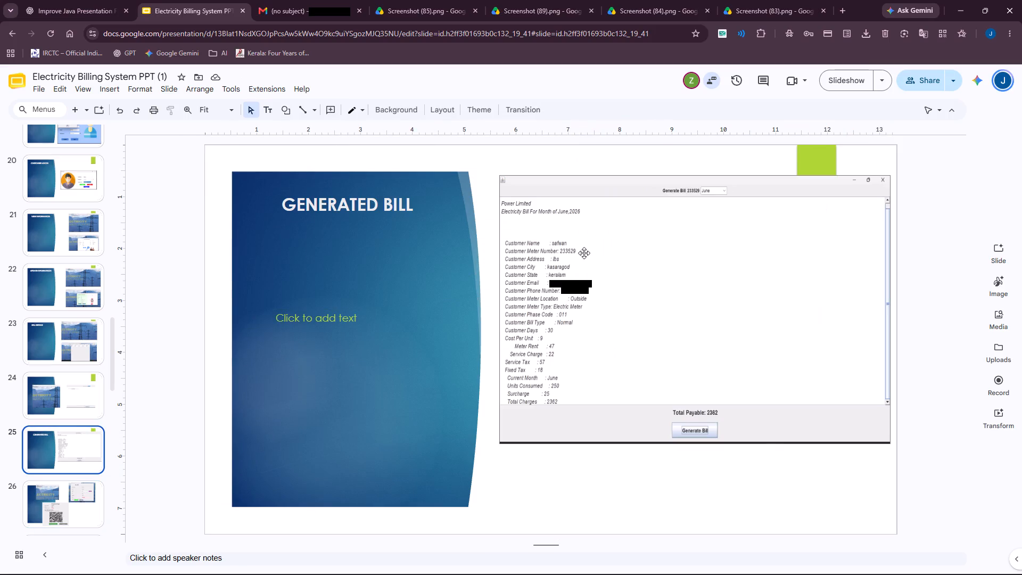
pyautogui.click(604, 358)
pyautogui.click(583, 459)
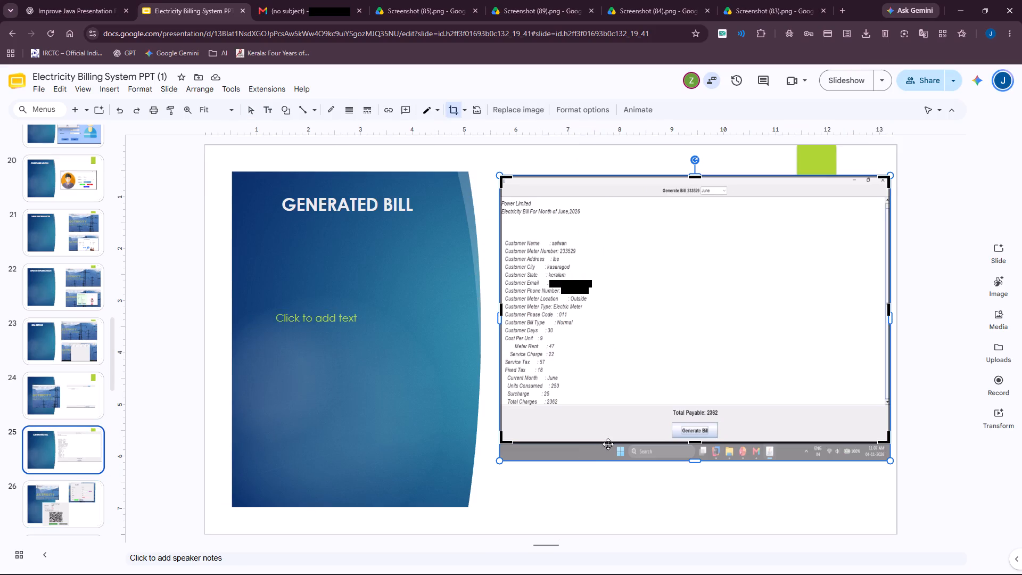
pyautogui.click(694, 441)
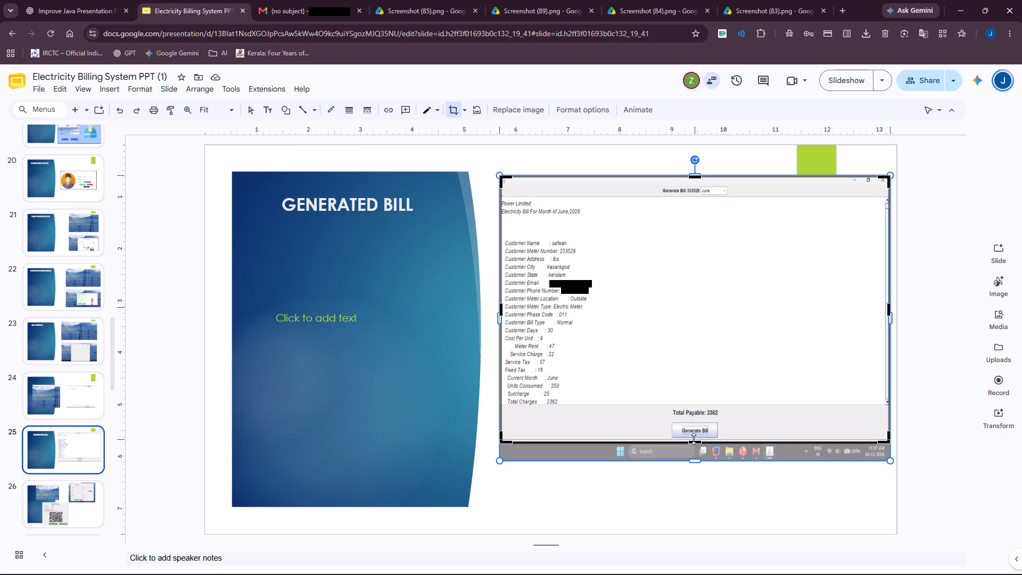
pyautogui.click(694, 439)
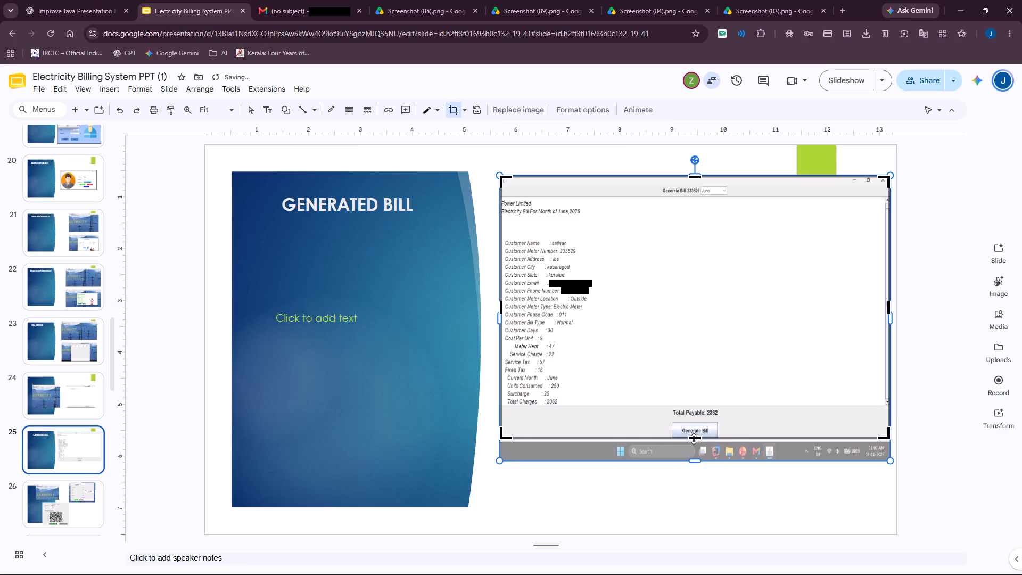
pyautogui.click(621, 491)
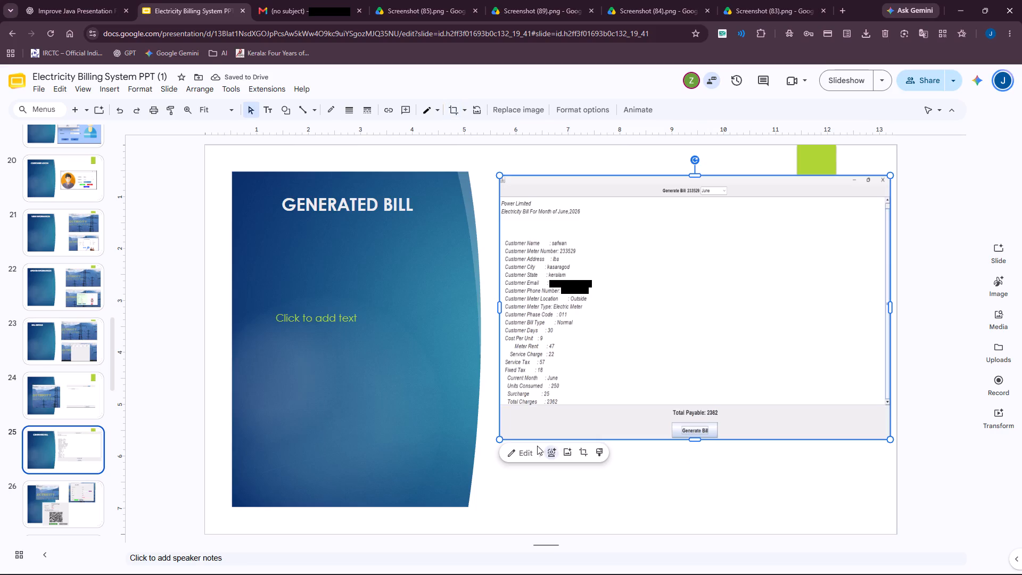
pyautogui.click(485, 439)
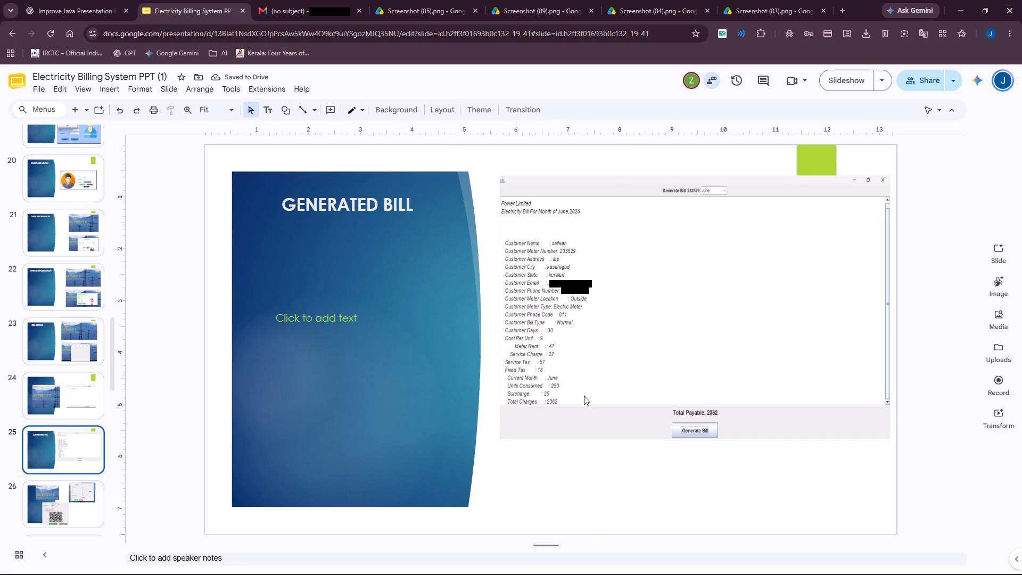
# Look back through slides 26 to 22 to review the placement and cropping of their screenshots.
pyautogui.scroll(-1, 584, 396)
pyautogui.scroll(1, 584, 396)
pyautogui.scroll(-1, 584, 396)
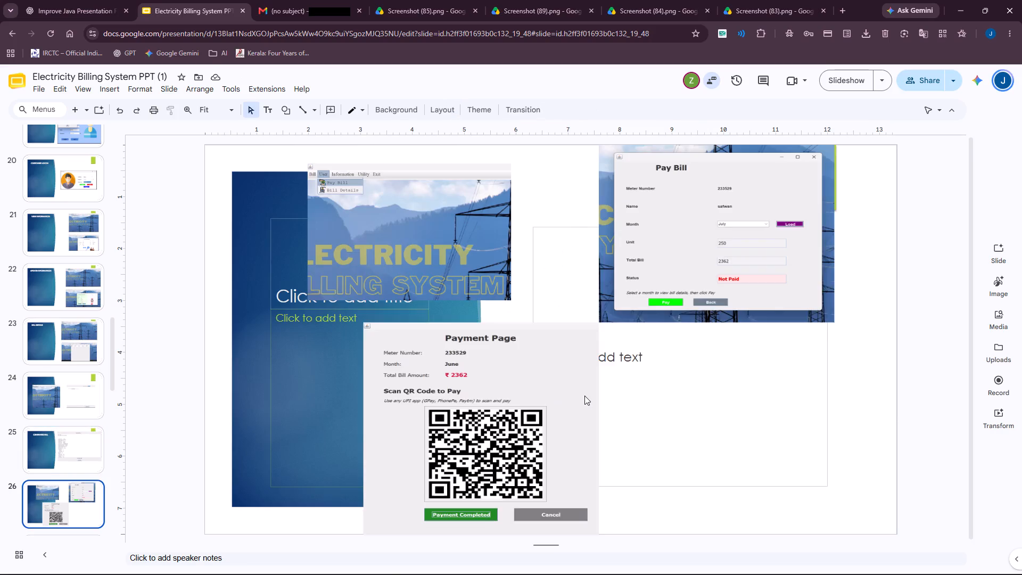
pyautogui.scroll(5, 584, 396)
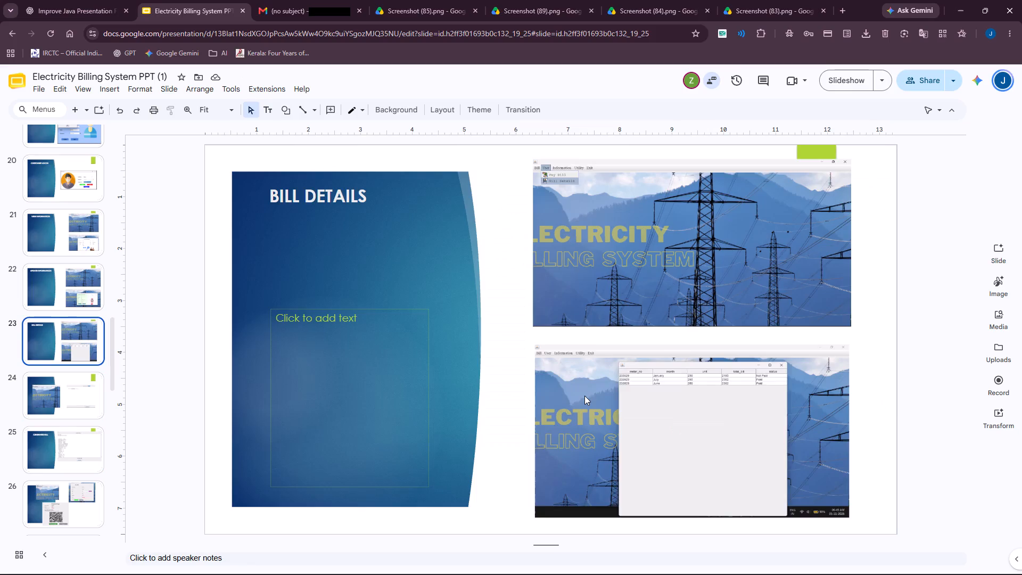
pyautogui.scroll(4, 584, 396)
pyautogui.scroll(-4, 584, 396)
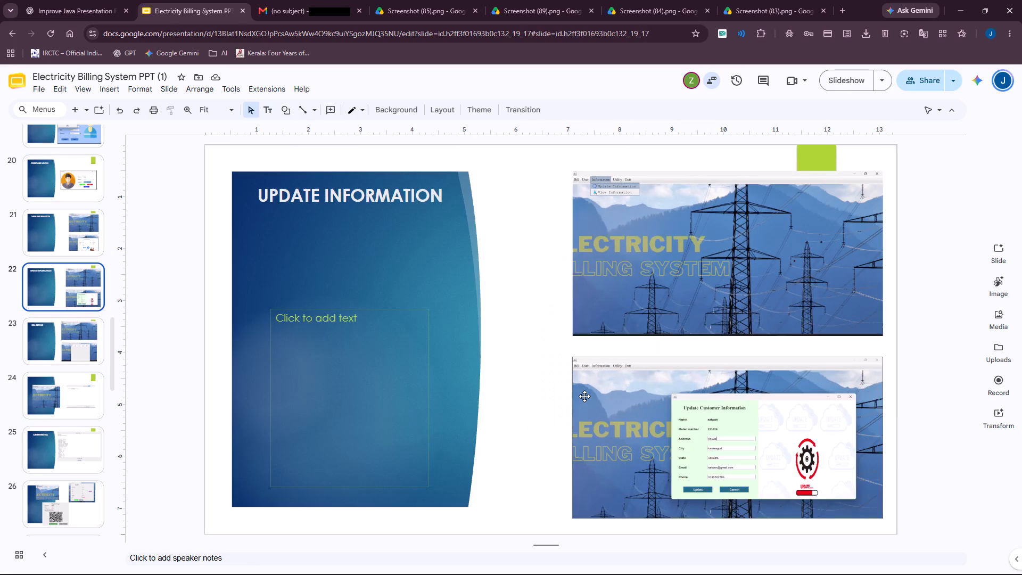
# Look over slides 21 to 24 to review their titles and the placement of their screenshots.
pyautogui.scroll(-2, 584, 396)
pyautogui.scroll(3, 584, 396)
pyautogui.scroll(-2, 584, 396)
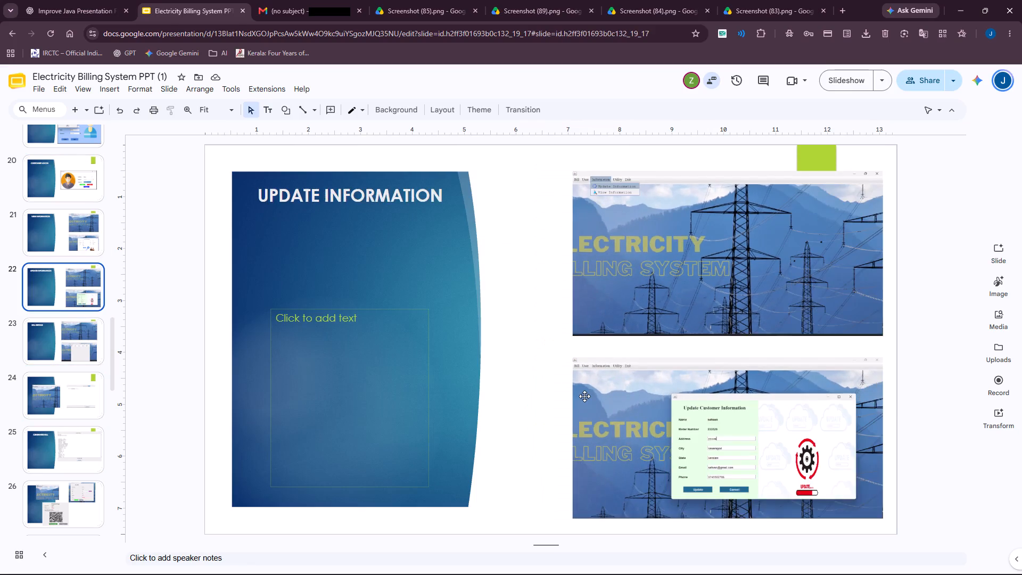
pyautogui.scroll(3, 584, 396)
pyautogui.scroll(-3, 584, 396)
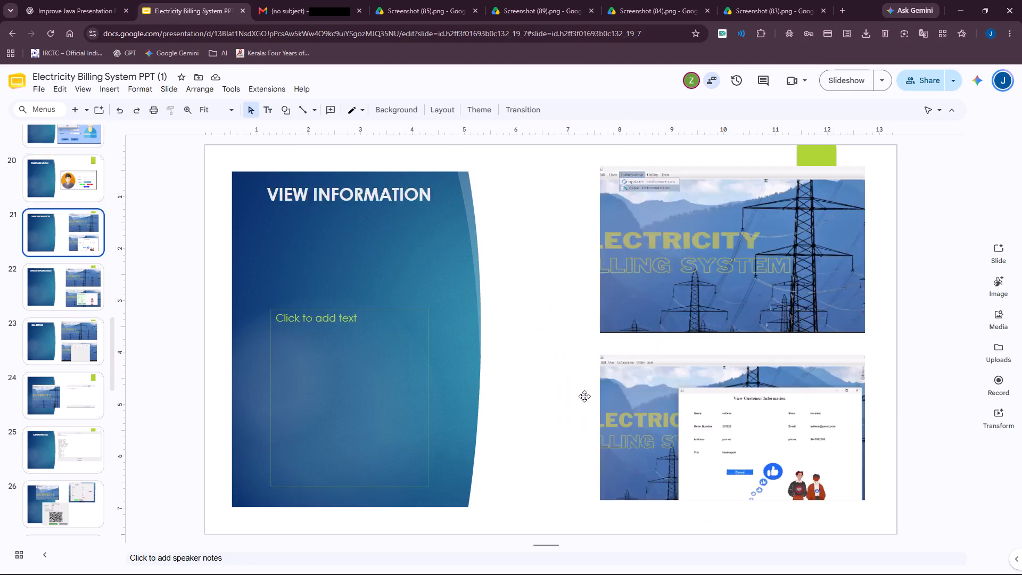
pyautogui.scroll(-7, 584, 396)
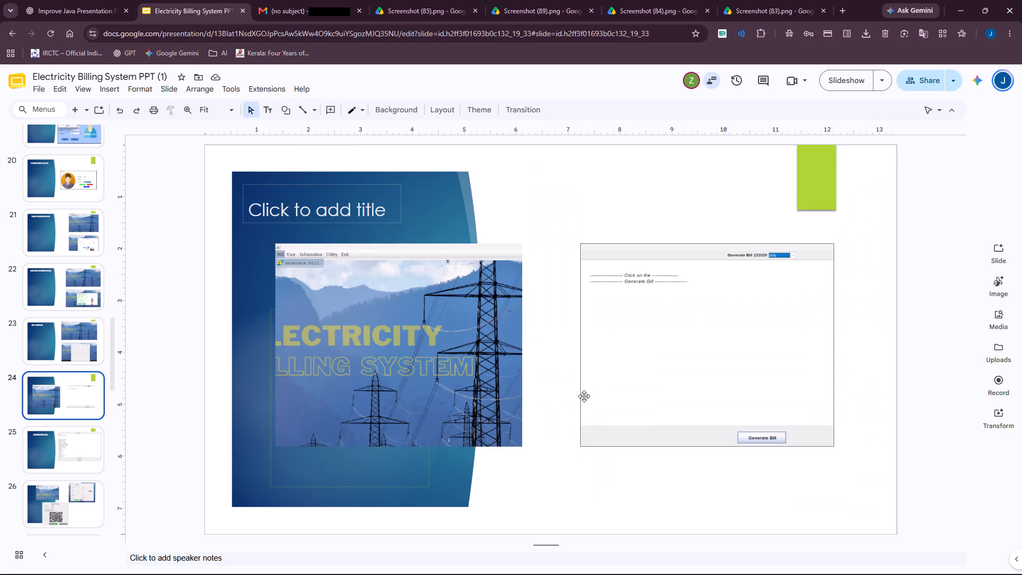
# Title slide 24 GENERATE BILL and make the title bold.
pyautogui.click(426, 344)
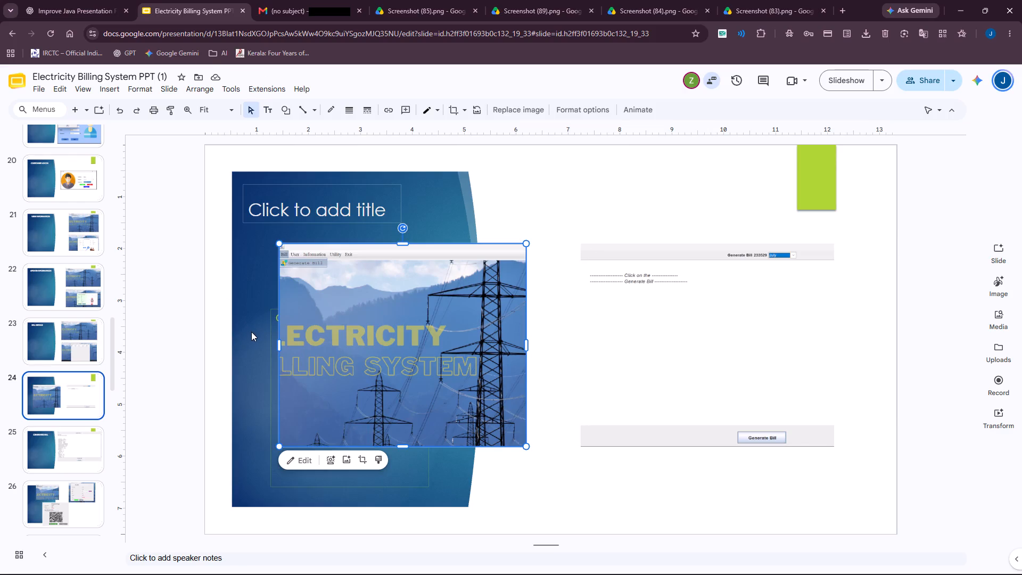
pyautogui.click(318, 202)
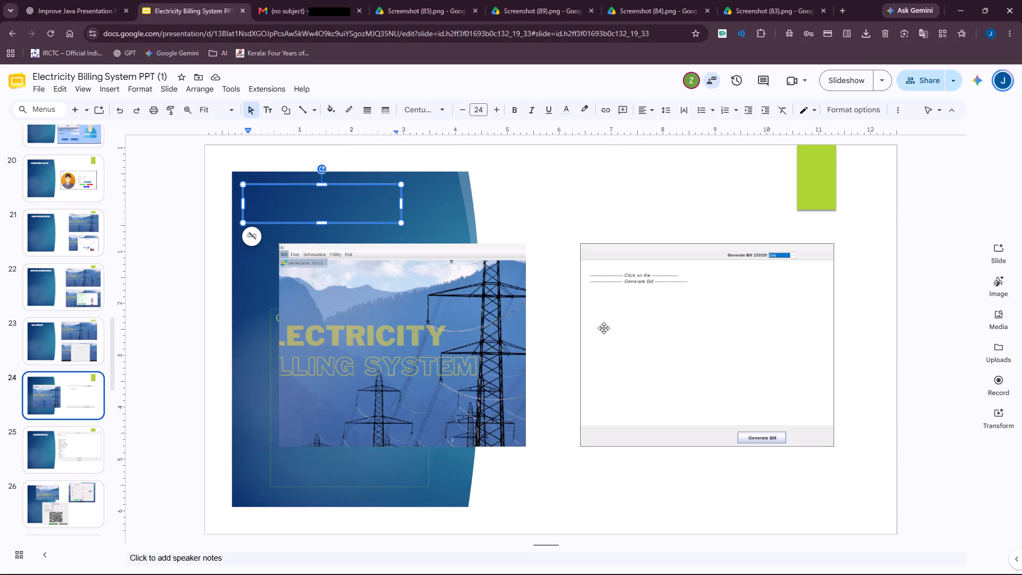
pyautogui.click(661, 340)
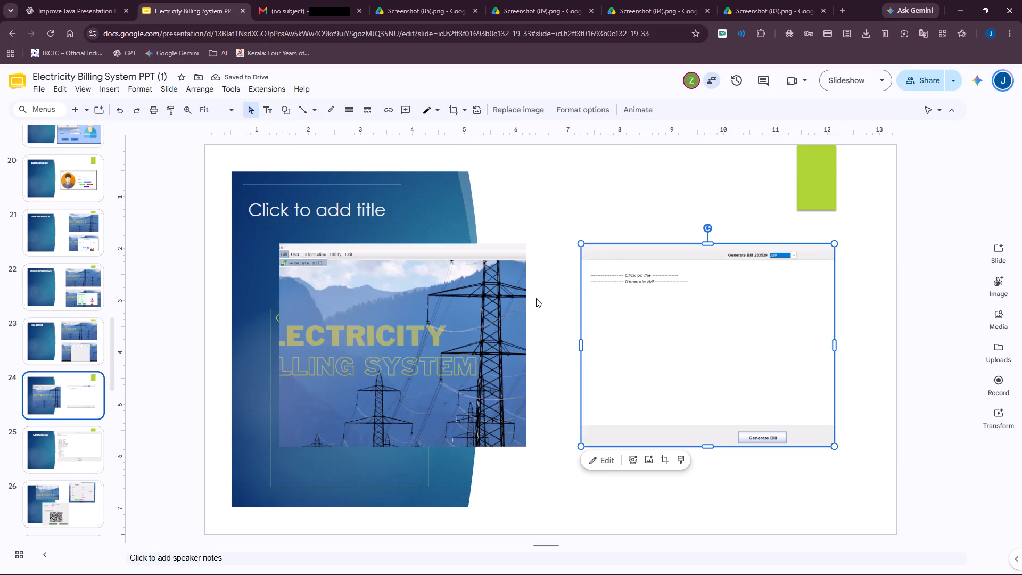
pyautogui.click(354, 206)
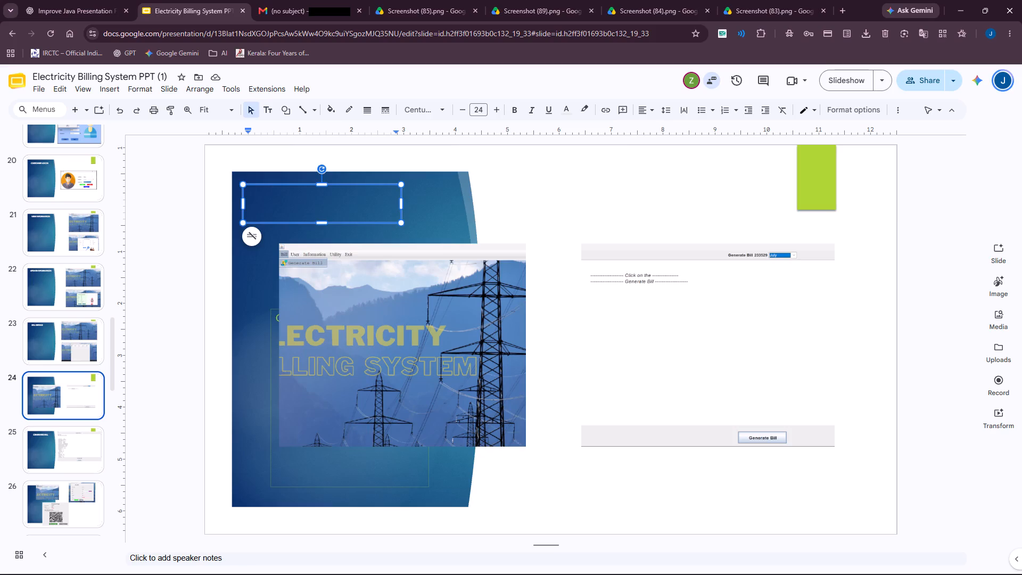
pyautogui.write('GENE')
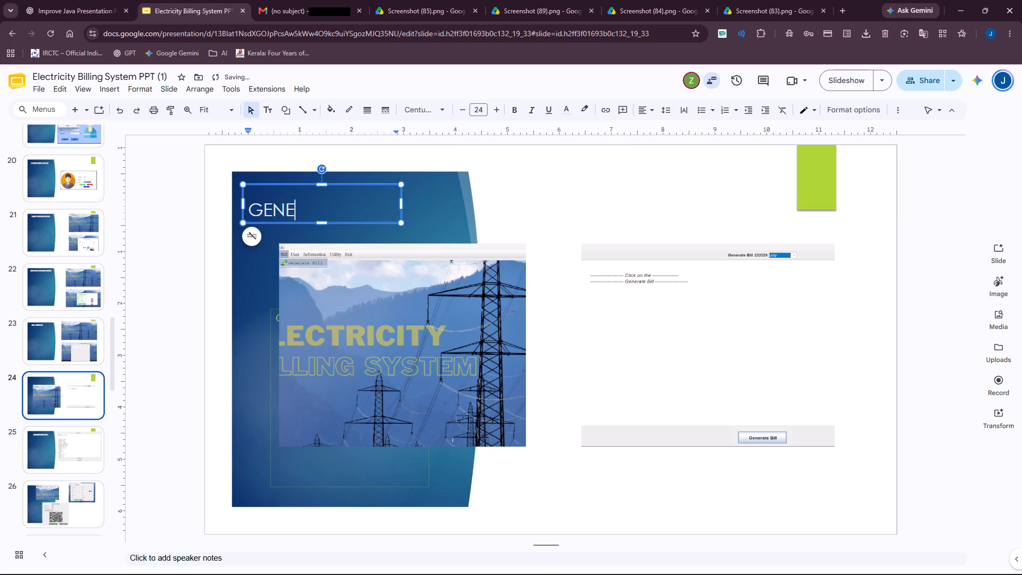
pyautogui.write('RATE')
pyautogui.press('space')
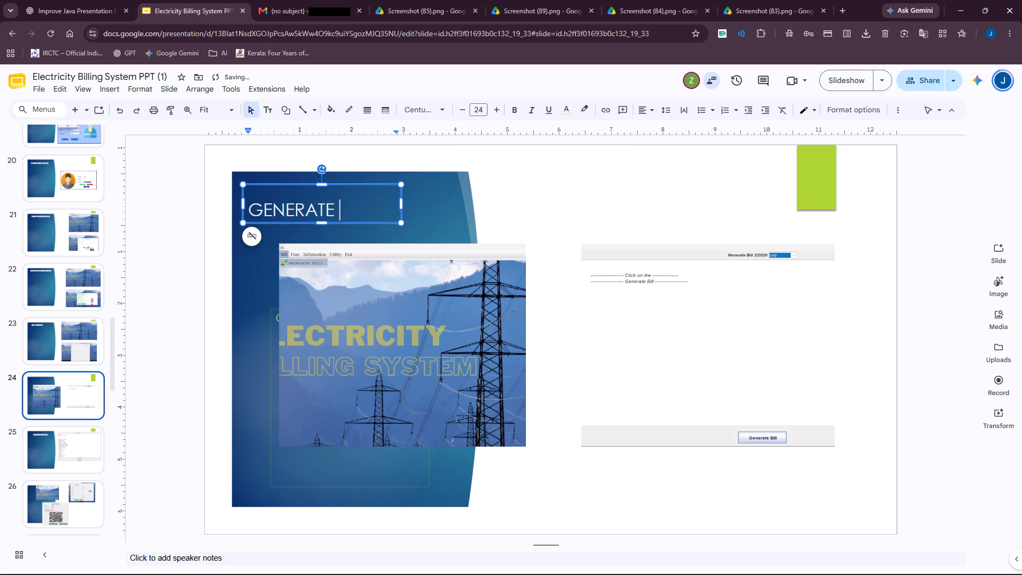
pyautogui.write('BILL')
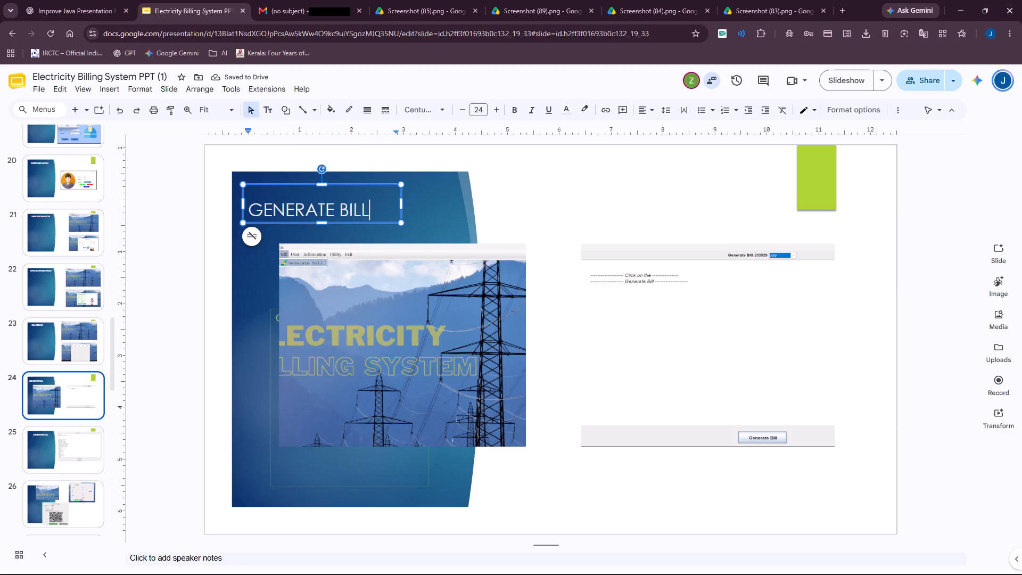
pyautogui.moveTo(249, 208); pyautogui.dragTo(311, 213)
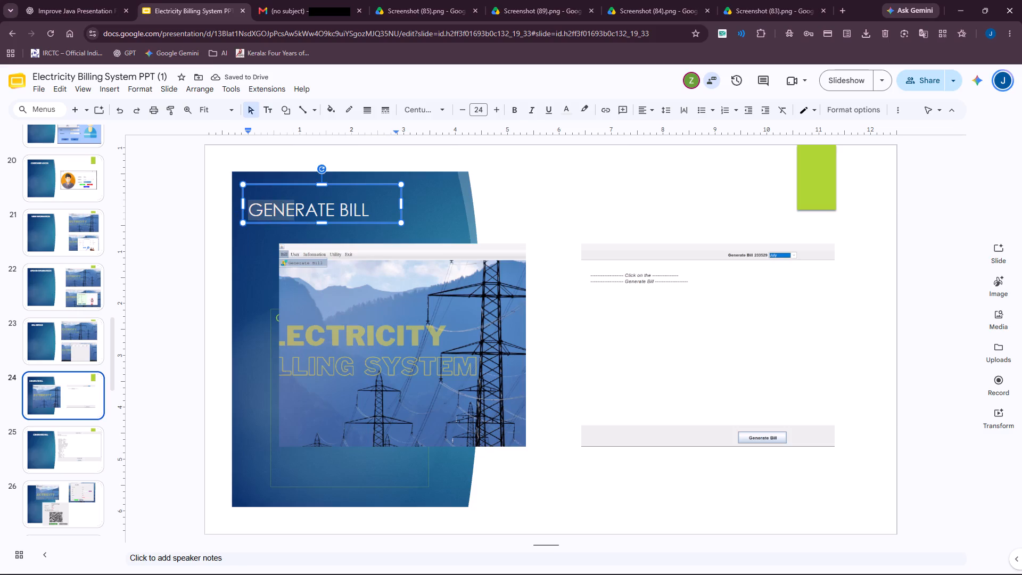
pyautogui.moveTo(311, 213); pyautogui.dragTo(380, 211)
pyautogui.click(512, 110)
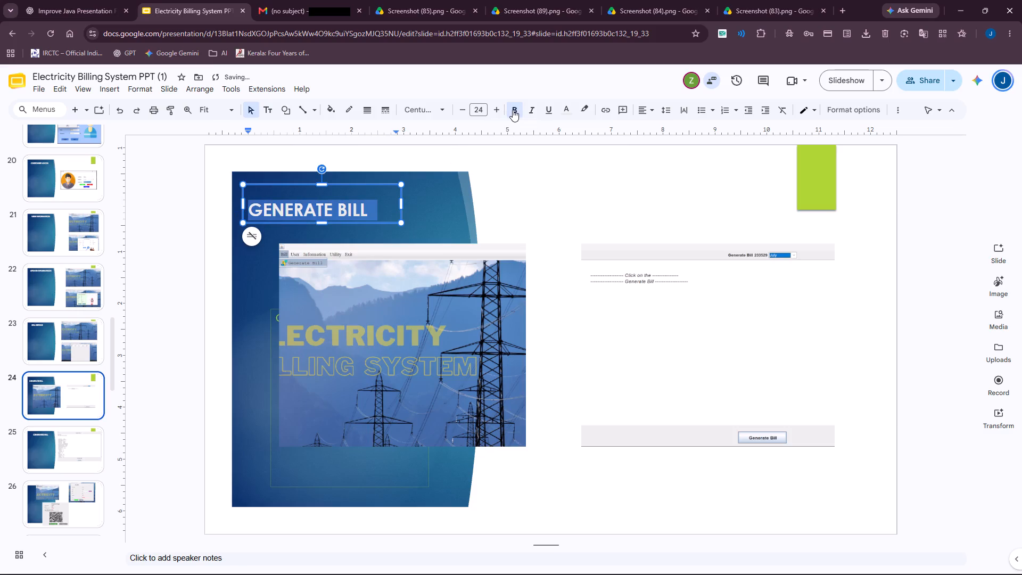
# Move slide 24's GENERATE BILL title about 0.3 inches right and slightly up, keeping it on the blue panel above the screenshot.
pyautogui.moveTo(382, 195); pyautogui.dragTo(425, 194)
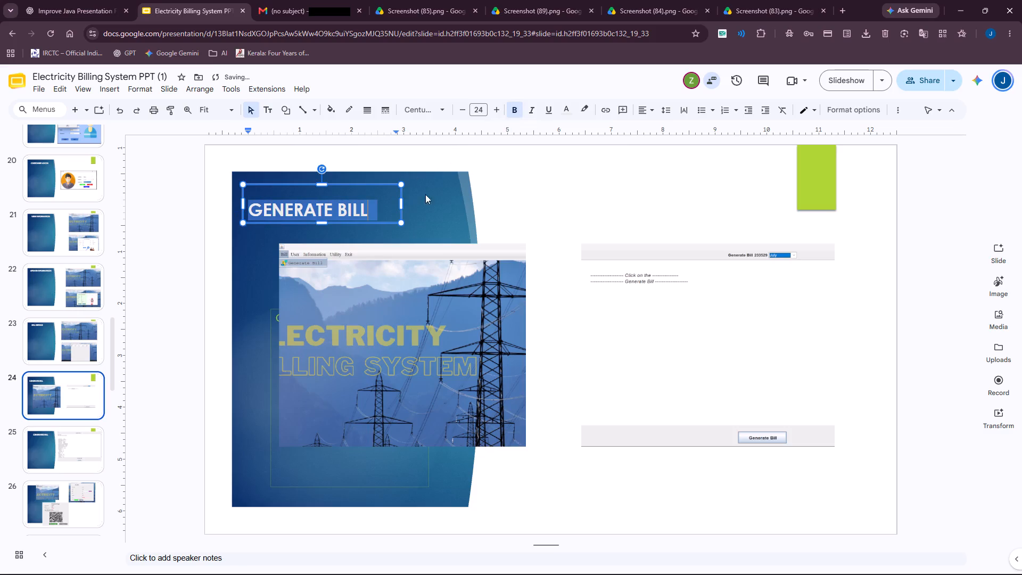
pyautogui.moveTo(425, 194); pyautogui.dragTo(448, 188)
pyautogui.click(448, 190)
pyautogui.click(356, 206)
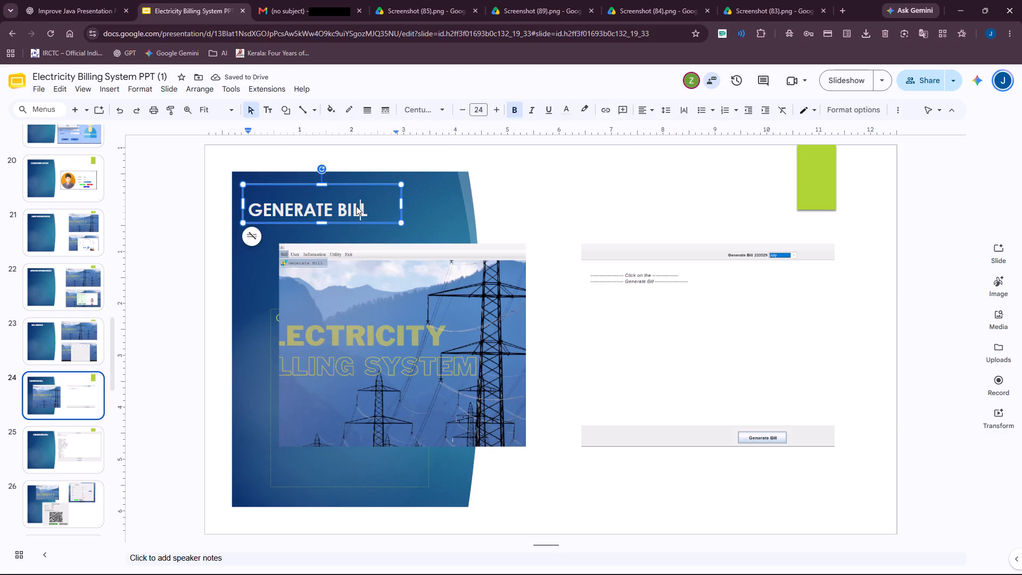
pyautogui.moveTo(356, 206); pyautogui.dragTo(386, 202)
pyautogui.click(388, 202)
pyautogui.moveTo(392, 202); pyautogui.dragTo(424, 202)
pyautogui.click(446, 193)
pyautogui.moveTo(370, 194); pyautogui.dragTo(423, 193)
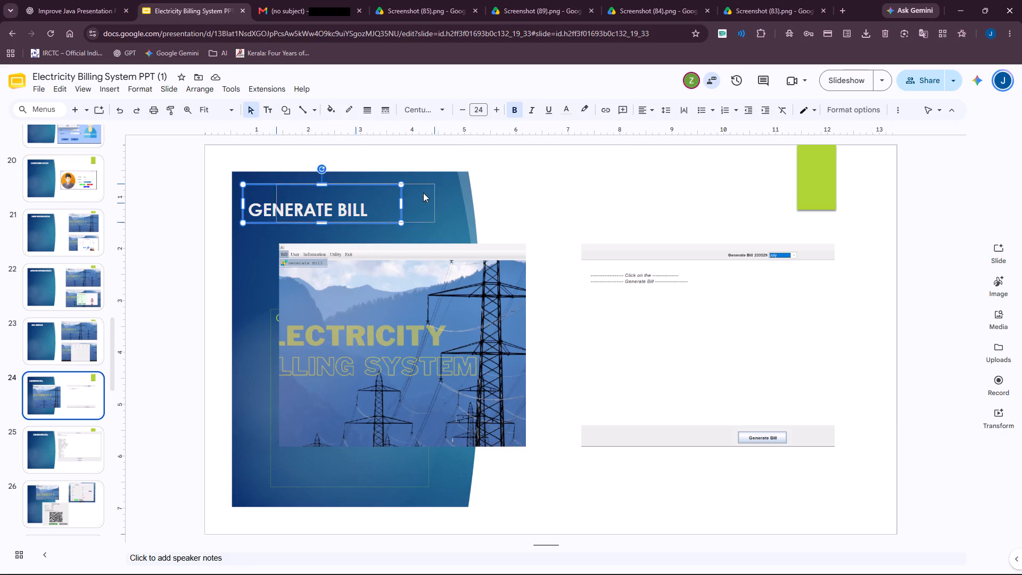
pyautogui.moveTo(423, 193); pyautogui.dragTo(539, 188)
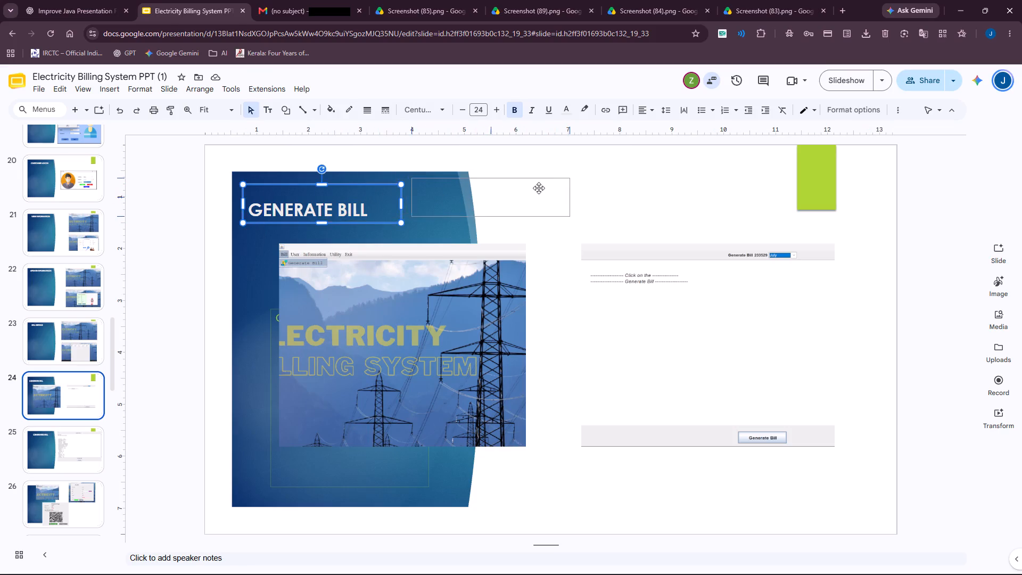
pyautogui.moveTo(539, 188); pyautogui.dragTo(481, 188)
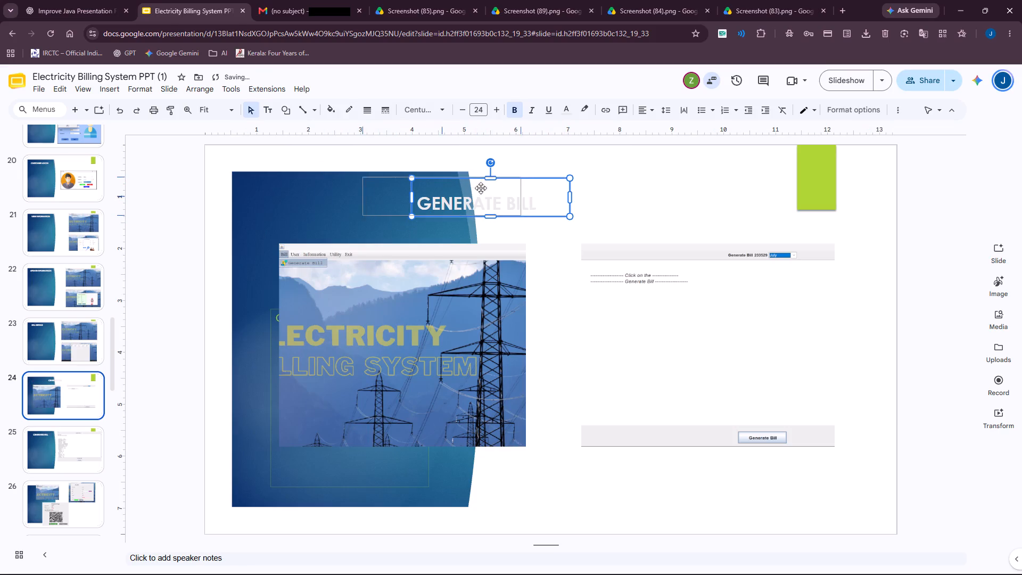
pyautogui.moveTo(481, 188); pyautogui.dragTo(387, 188)
pyautogui.click(459, 194)
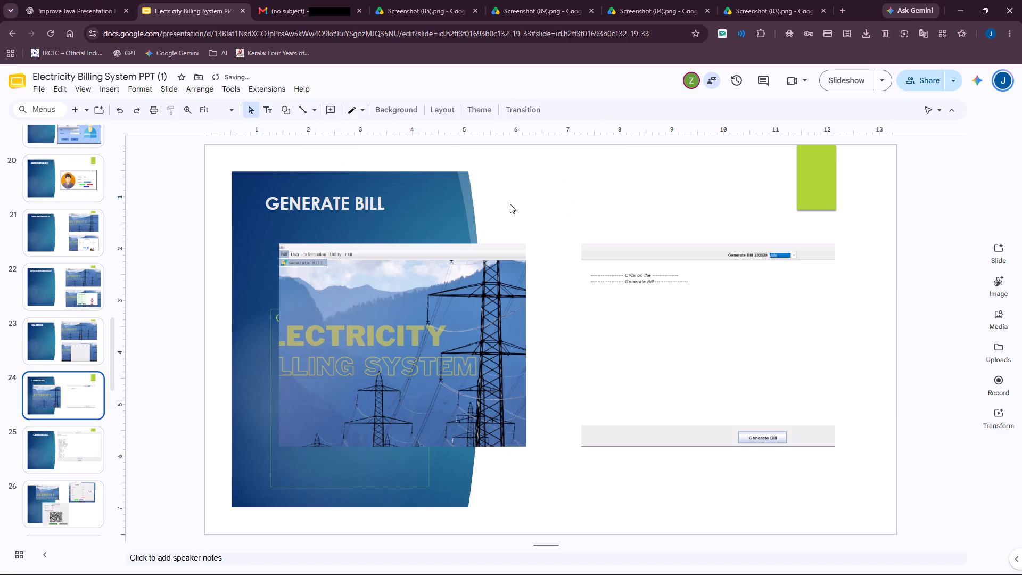
# Delete the large empty text placeholder behind the Pay Bill and Payment Page screenshots on slide 26.
pyautogui.scroll(-2, 535, 212)
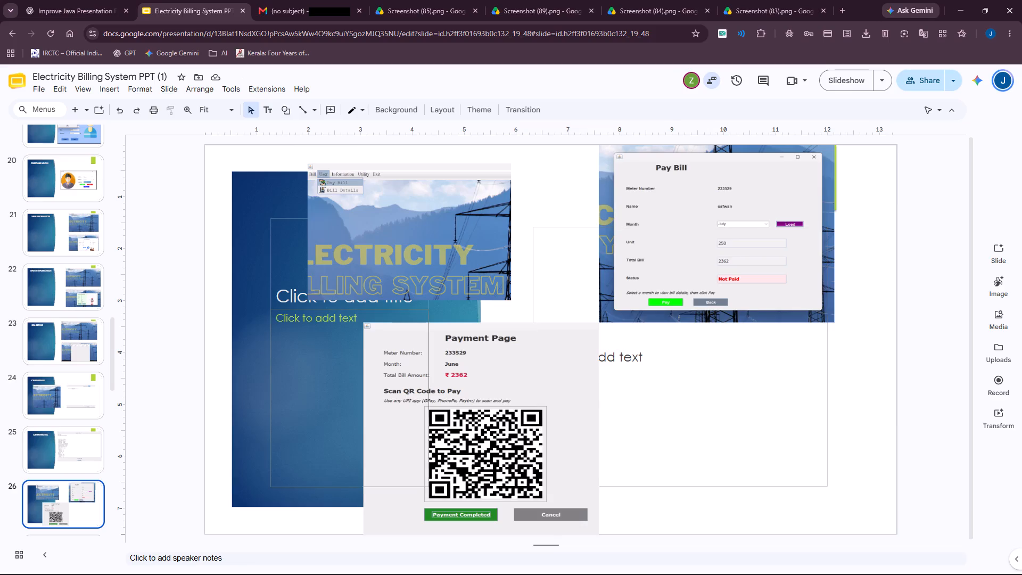
pyautogui.scroll(6, 419, 574)
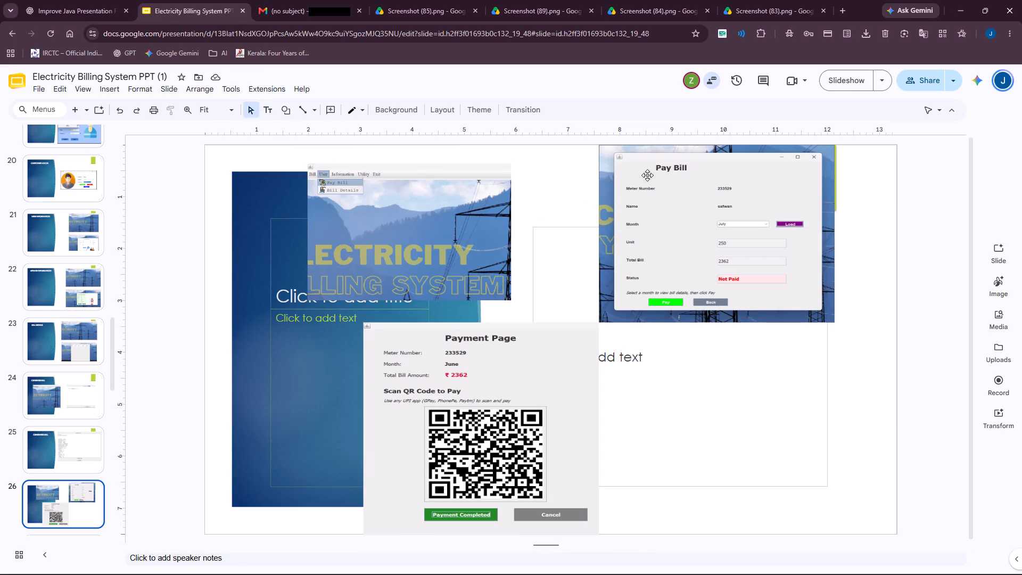
pyautogui.click(662, 235)
pyautogui.click(582, 261)
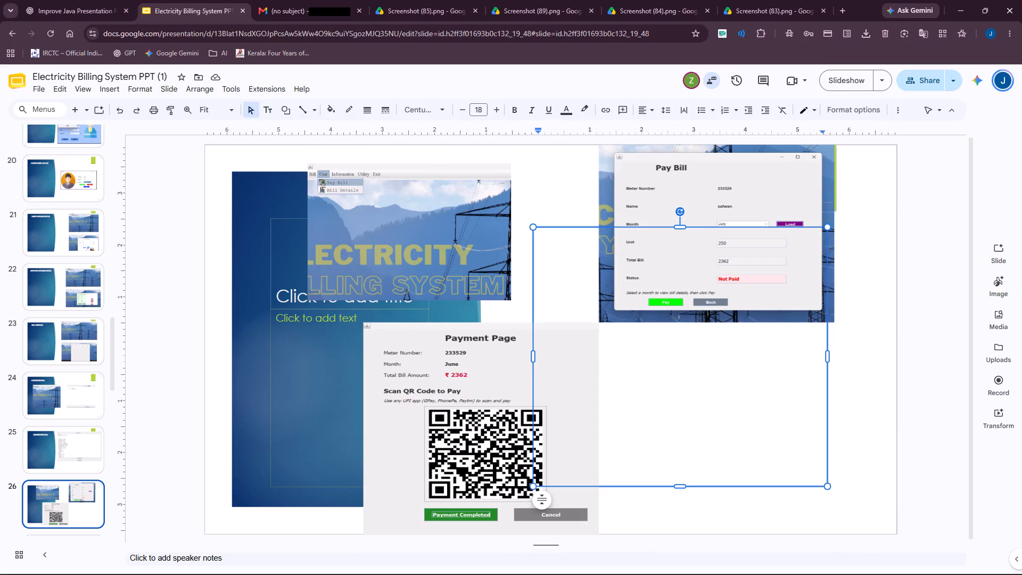
pyautogui.press('Delete')
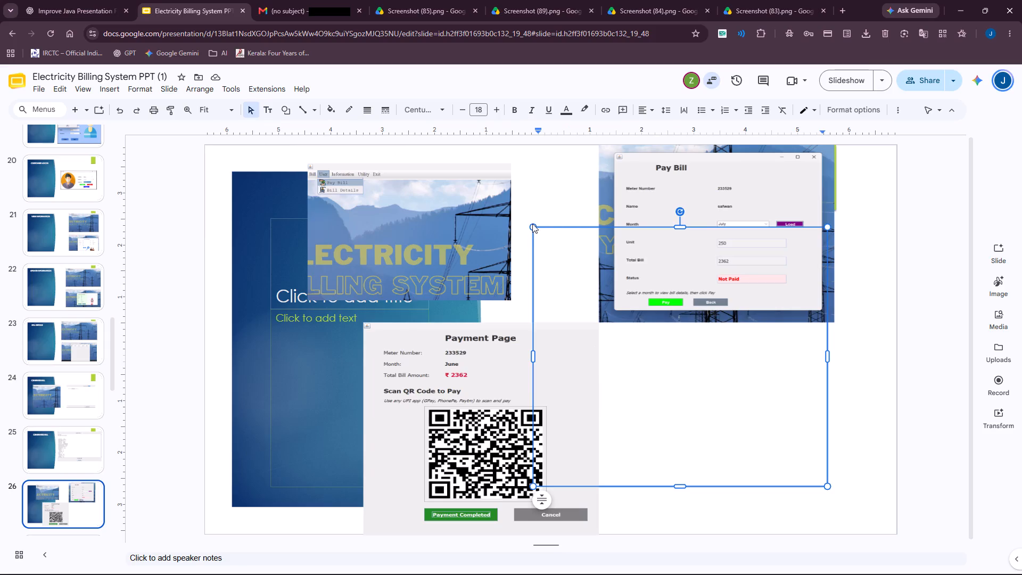
pyautogui.click(532, 224)
pyautogui.press('Delete')
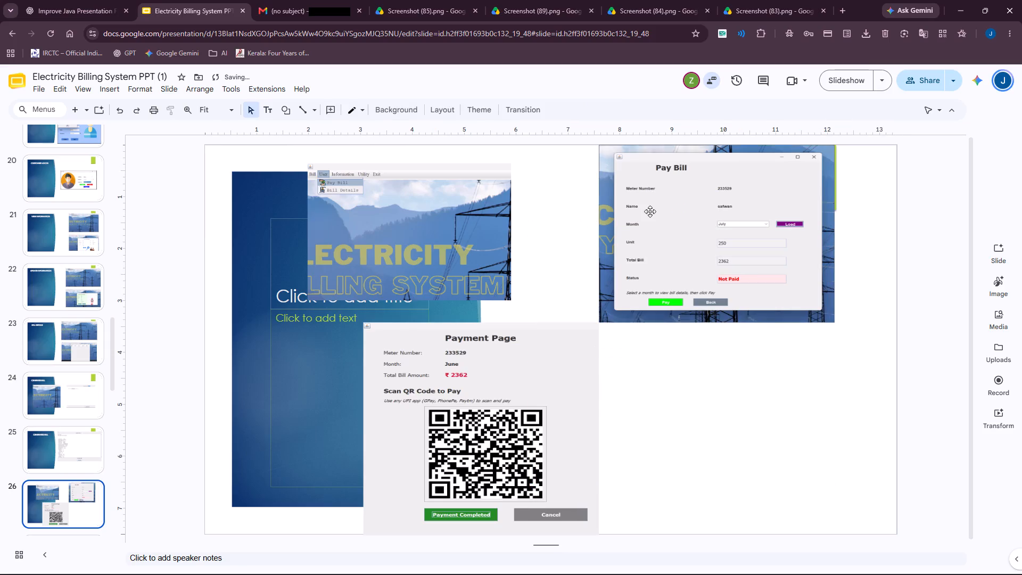
# Move slide 26's Pay Bill screenshot right and down, and shrink it to about 4.1 by 3.1 inches.
pyautogui.click(650, 211)
pyautogui.moveTo(682, 224); pyautogui.dragTo(723, 240)
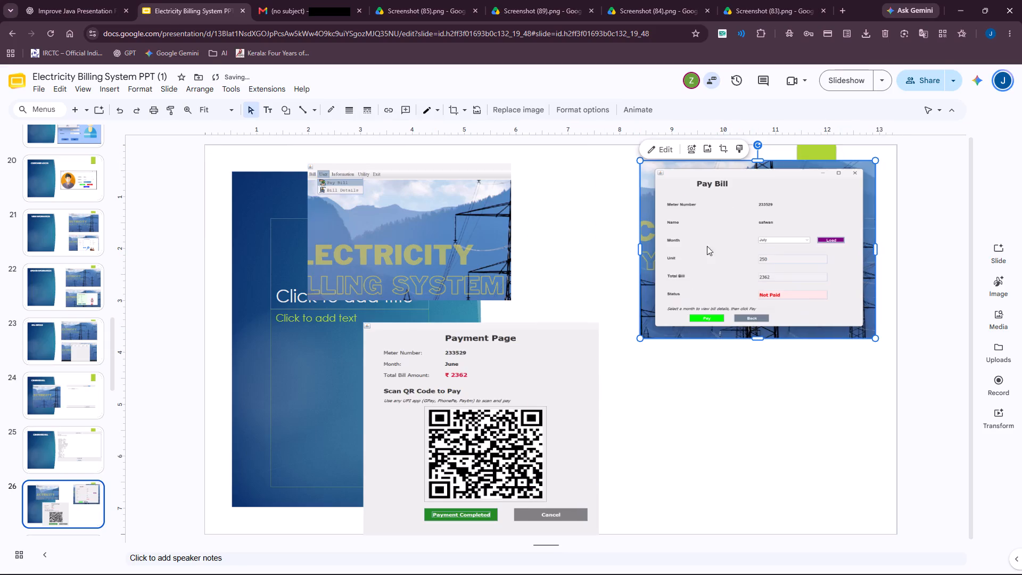
pyautogui.moveTo(638, 338); pyautogui.dragTo(677, 322)
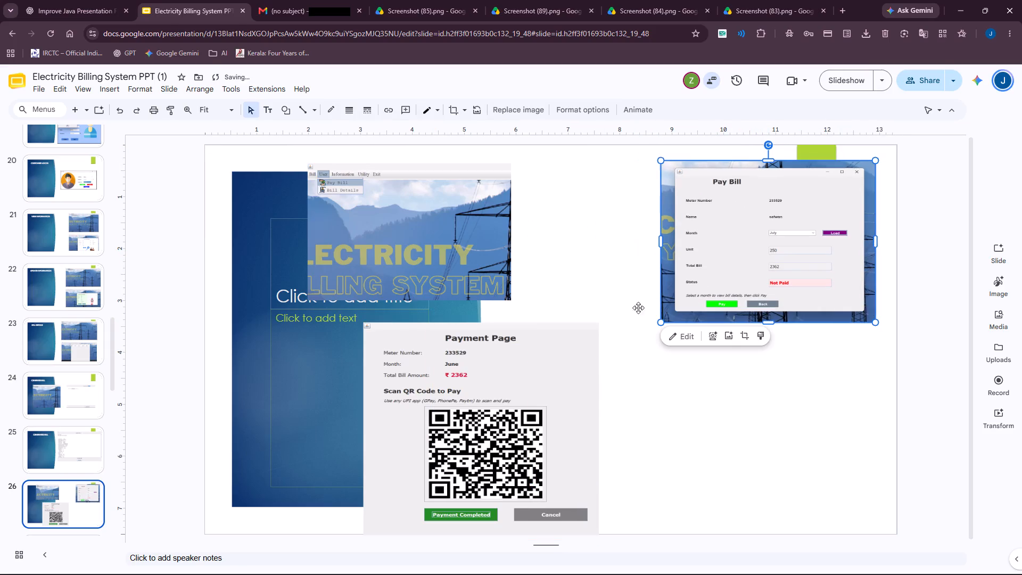
# Shift slide 26's app menu screenshot right towards Pay Bill, and move the Payment Page screenshot right off the blue panel, beneath both.
pyautogui.click(439, 252)
pyautogui.moveTo(454, 215); pyautogui.dragTo(454, 215)
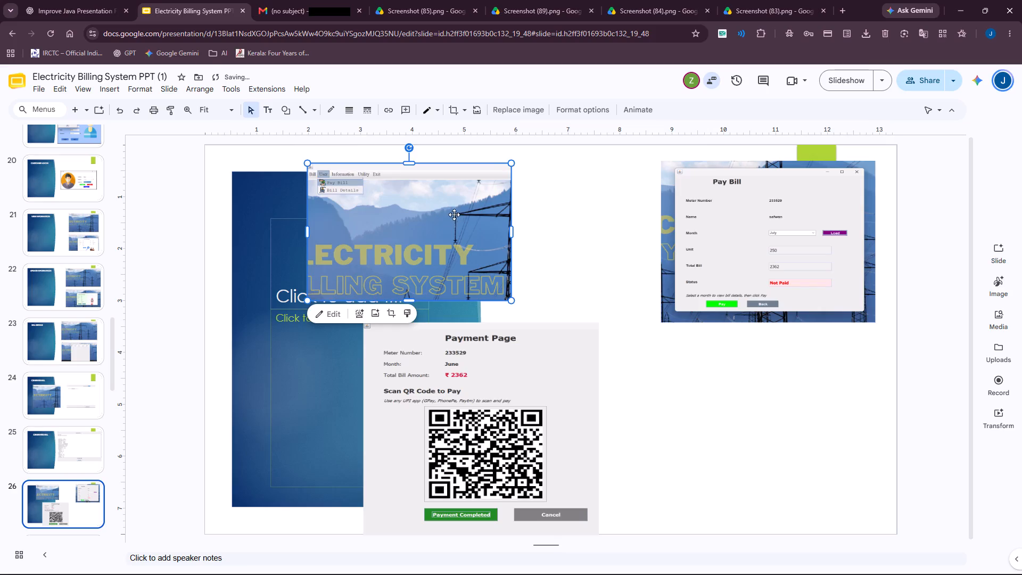
pyautogui.moveTo(454, 215); pyautogui.dragTo(576, 232)
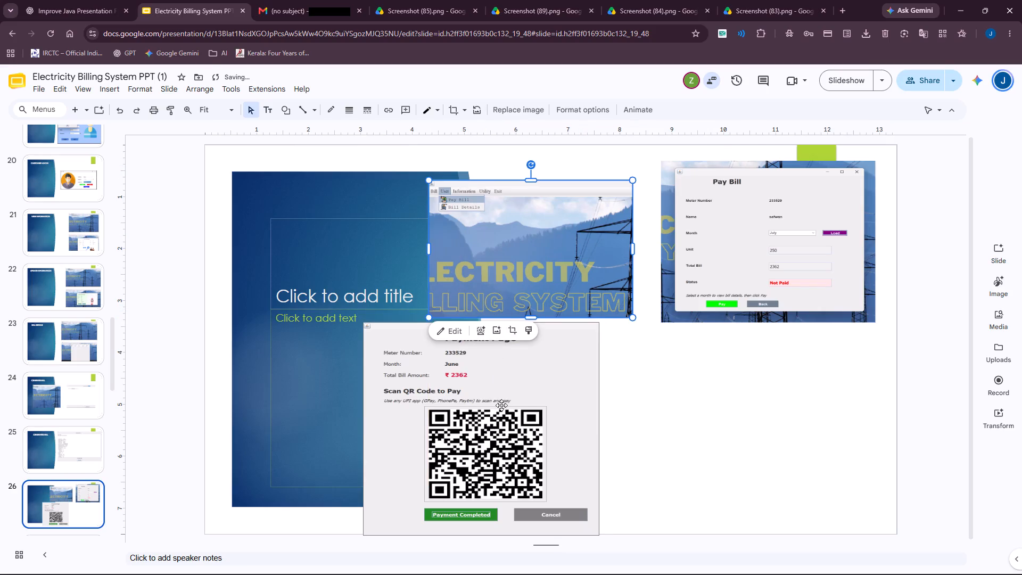
pyautogui.moveTo(502, 402); pyautogui.dragTo(648, 411)
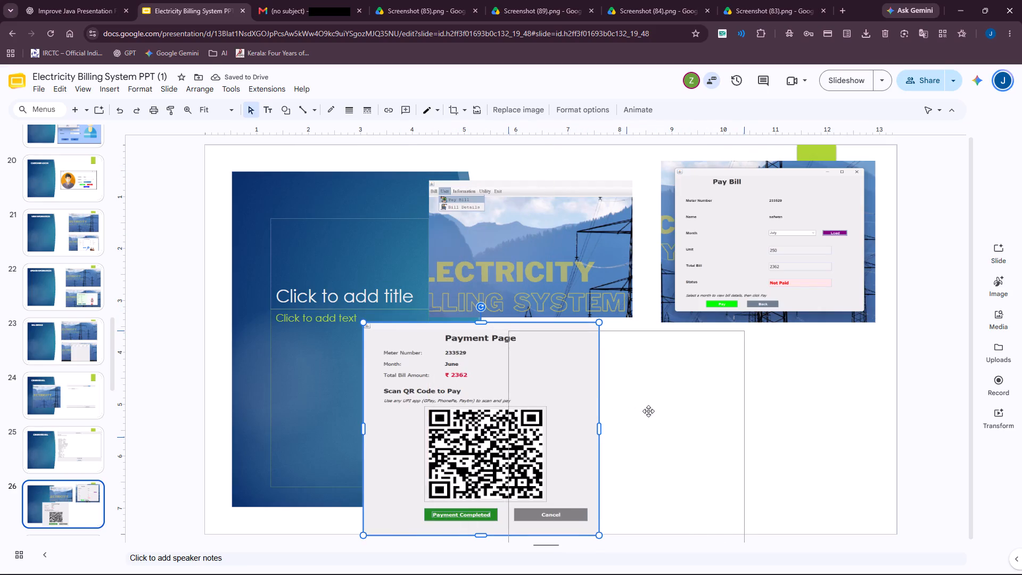
pyautogui.moveTo(648, 411); pyautogui.dragTo(650, 411)
pyautogui.moveTo(601, 402); pyautogui.dragTo(630, 396)
# Delete the empty text placeholder below the title on slide 26's blue panel.
pyautogui.click(362, 334)
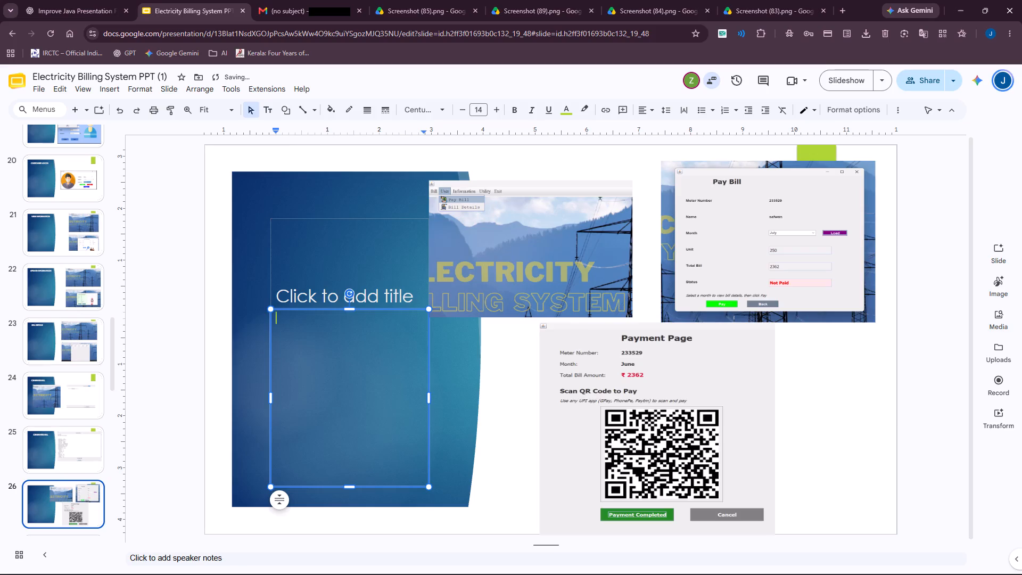
pyautogui.press('Delete')
pyautogui.click(348, 488)
pyautogui.press('Delete')
# Narrow the empty title placeholder on slide 26's blue panel to about 1 inch wide.
pyautogui.click(348, 275)
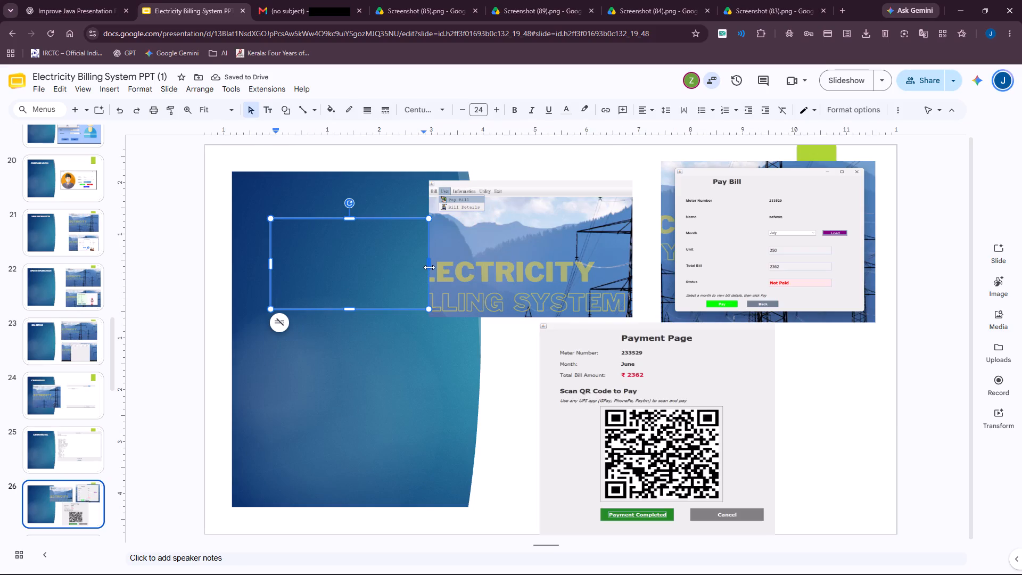
pyautogui.moveTo(429, 267); pyautogui.dragTo(322, 264)
# Enter the title PAY BILL in bold, stacked one letter per line, with a blank line between the two words.
pyautogui.doubleClick(295, 264)
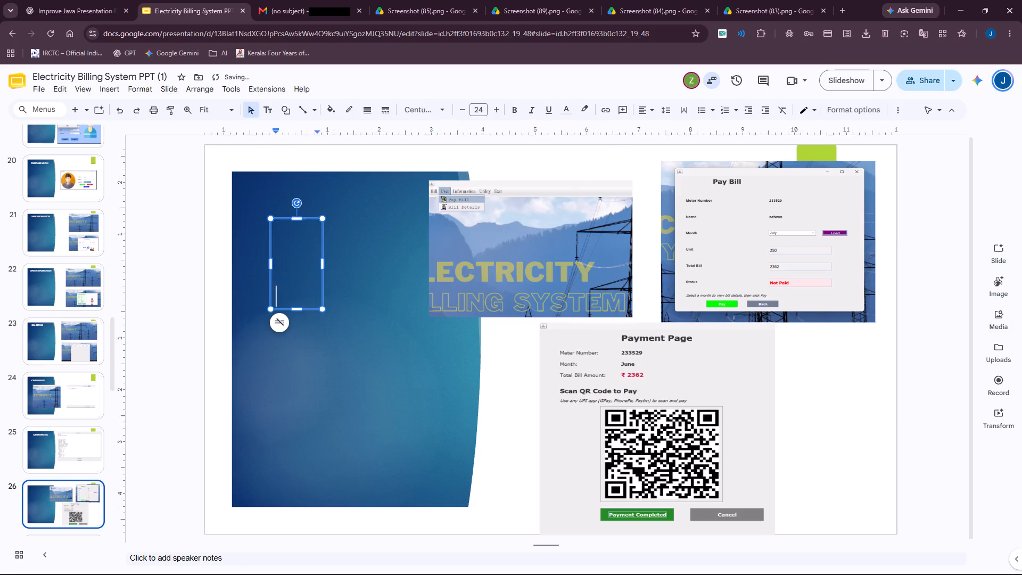
pyautogui.click(508, 111)
pyautogui.press('p')
pyautogui.press('Return')
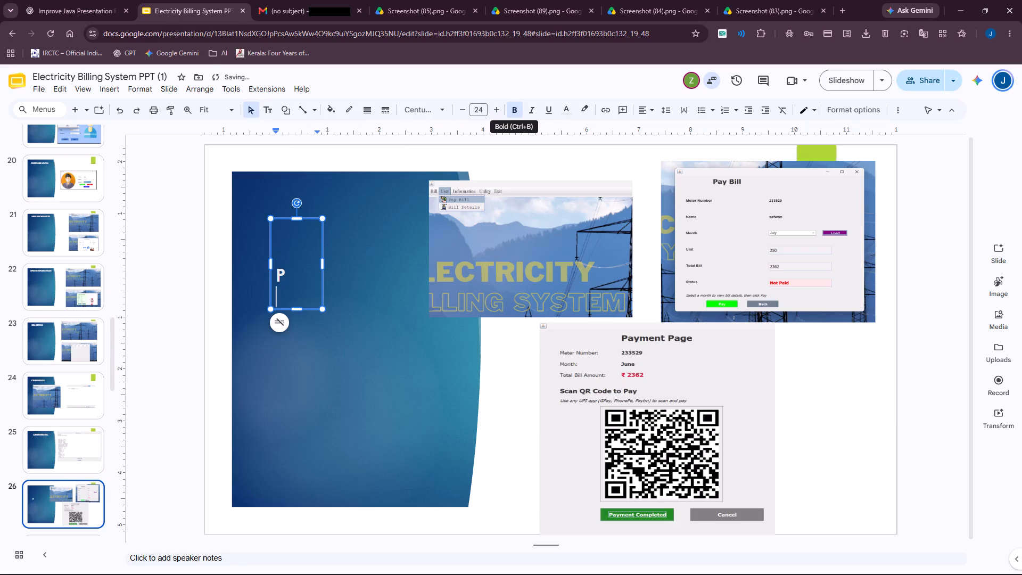
pyautogui.press('a')
pyautogui.press('Return')
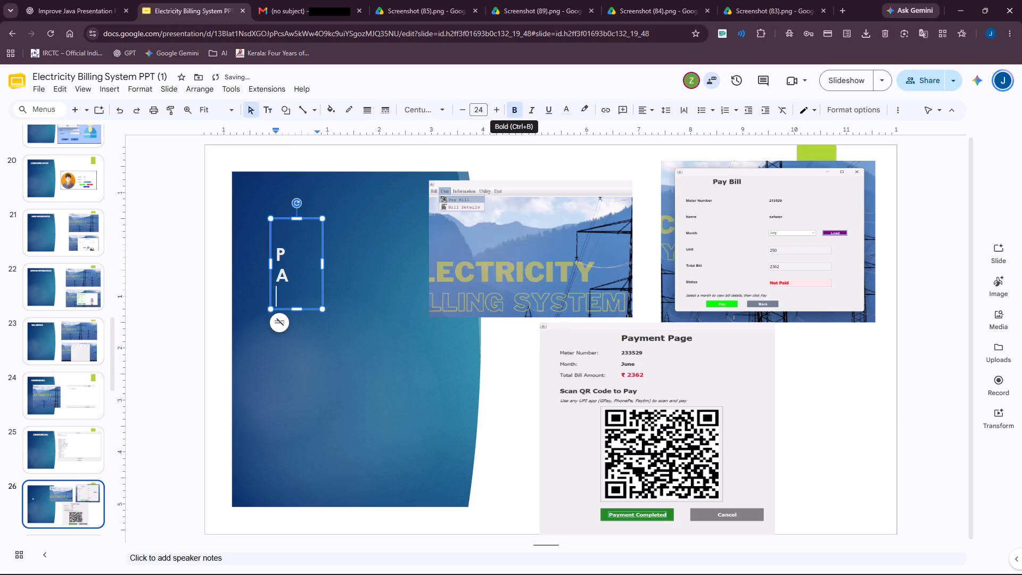
pyautogui.press('y')
pyautogui.press('Return')
pyautogui.press('Return')
pyautogui.write('BI')
pyautogui.press('BackSpace')
pyautogui.press('Return')
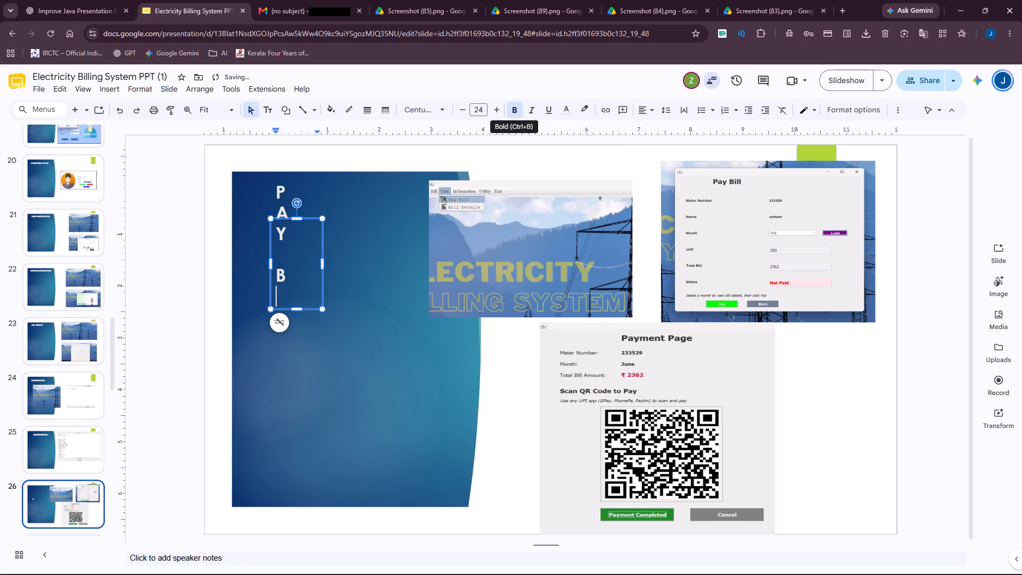
pyautogui.press('i')
pyautogui.press('Return')
pyautogui.press('l')
pyautogui.press('Return')
pyautogui.press('l')
pyautogui.press('Return')
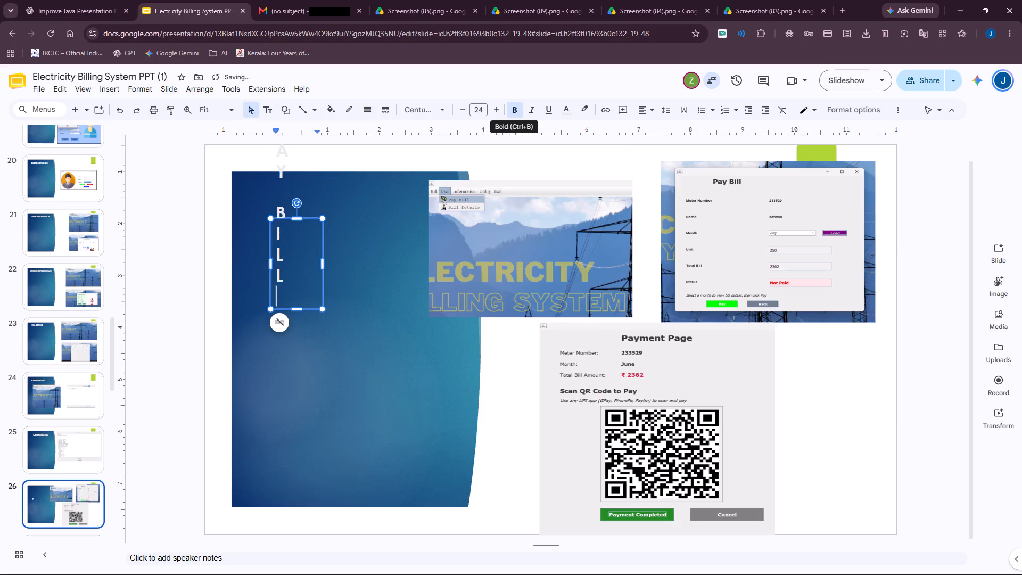
pyautogui.click(378, 308)
# Move the PAY BILL title down to the blue panel's left edge and stretch its box to about 4 inches tall.
pyautogui.click(278, 255)
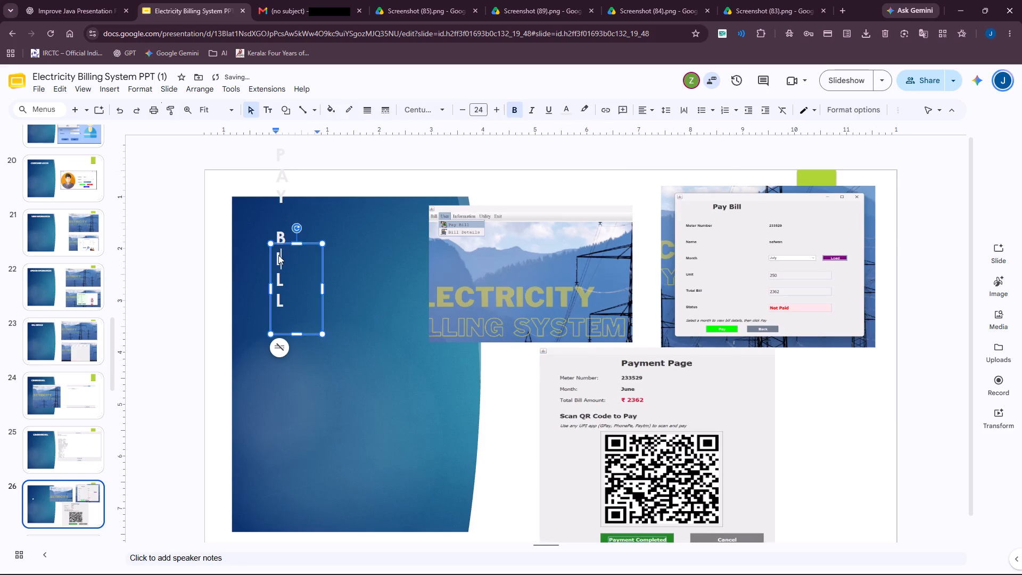
pyautogui.moveTo(295, 244); pyautogui.dragTo(301, 217)
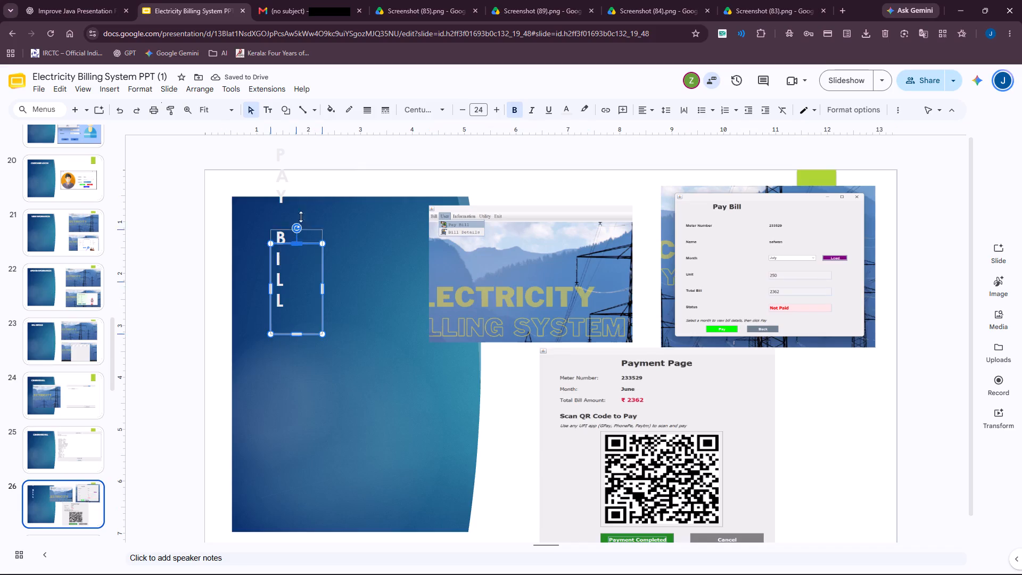
pyautogui.moveTo(301, 217); pyautogui.dragTo(304, 185)
pyautogui.scroll(2, 301, 278)
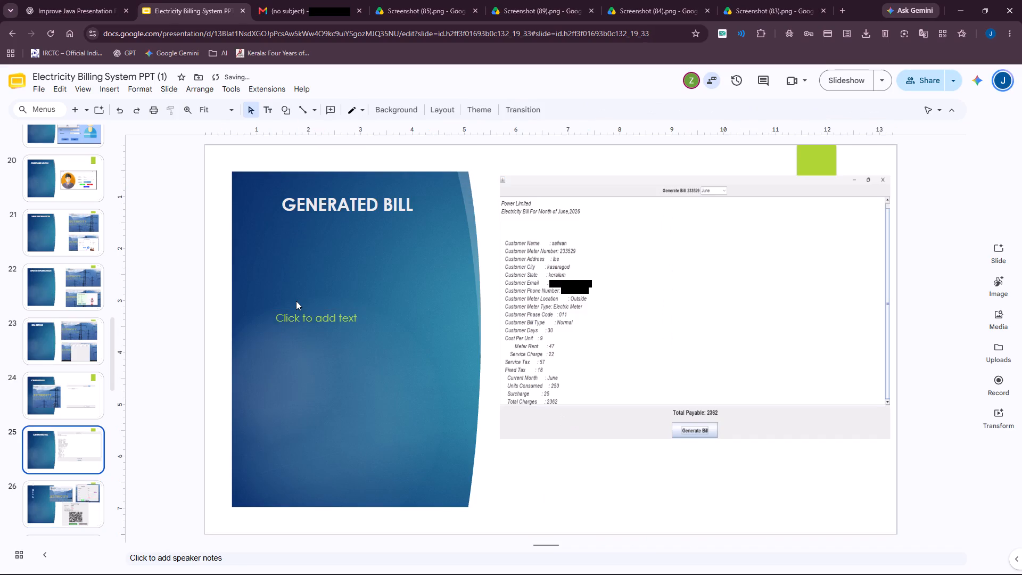
pyautogui.scroll(-4, 296, 301)
pyautogui.click(281, 284)
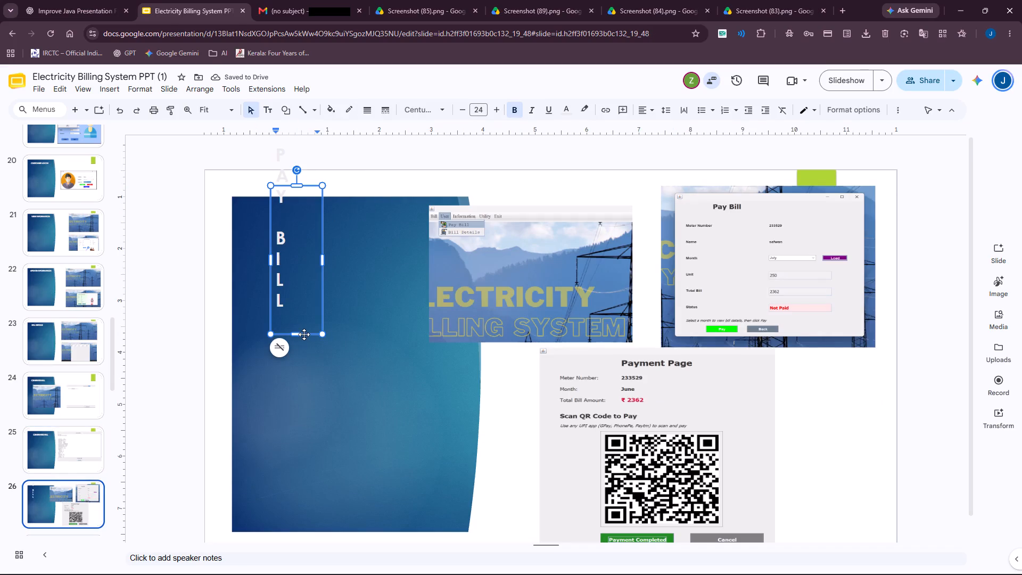
pyautogui.moveTo(304, 334); pyautogui.dragTo(274, 496)
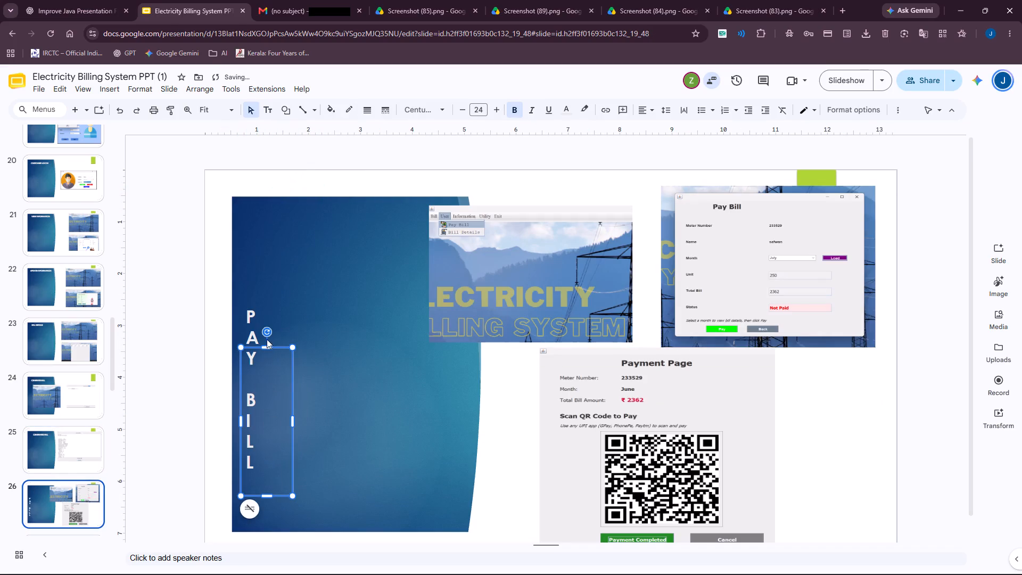
pyautogui.moveTo(266, 348); pyautogui.dragTo(275, 218)
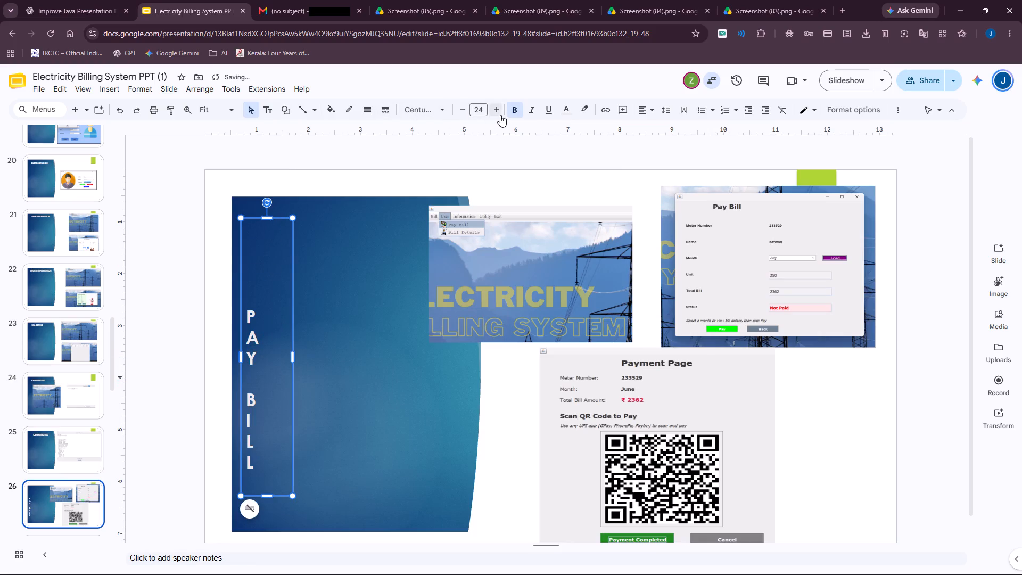
pyautogui.moveTo(267, 217); pyautogui.dragTo(265, 290)
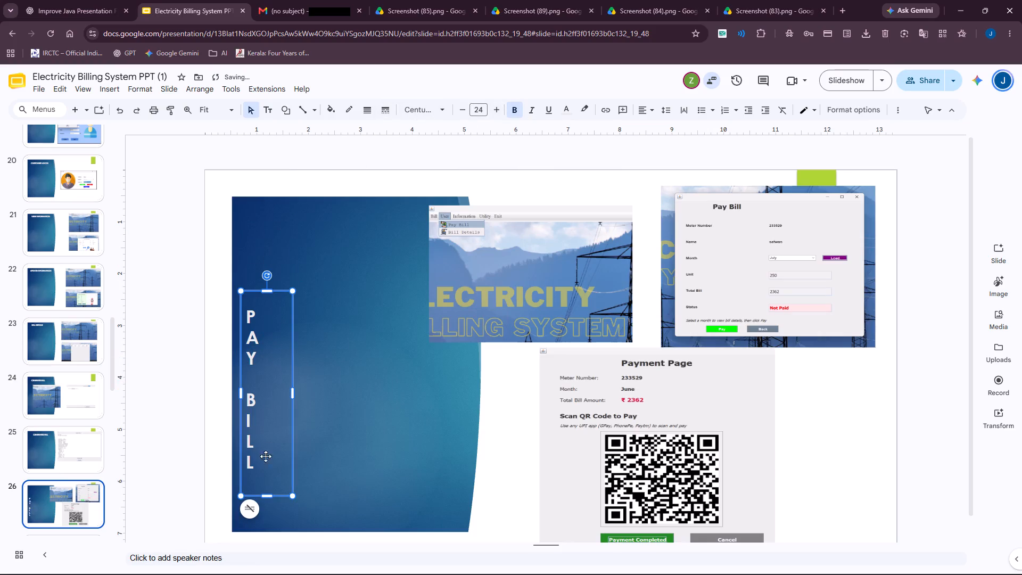
pyautogui.moveTo(270, 498); pyautogui.dragTo(270, 486)
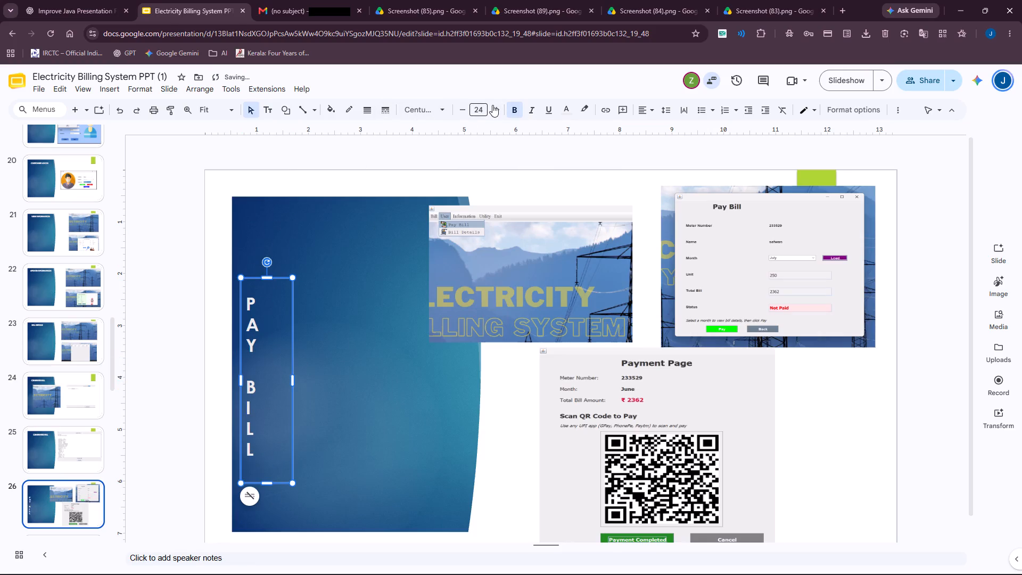
# Set the vertical PAY BILL title's font size to 35.
pyautogui.click(492, 105)
pyautogui.tripleClick(492, 105)
pyautogui.tripleClick(492, 105)
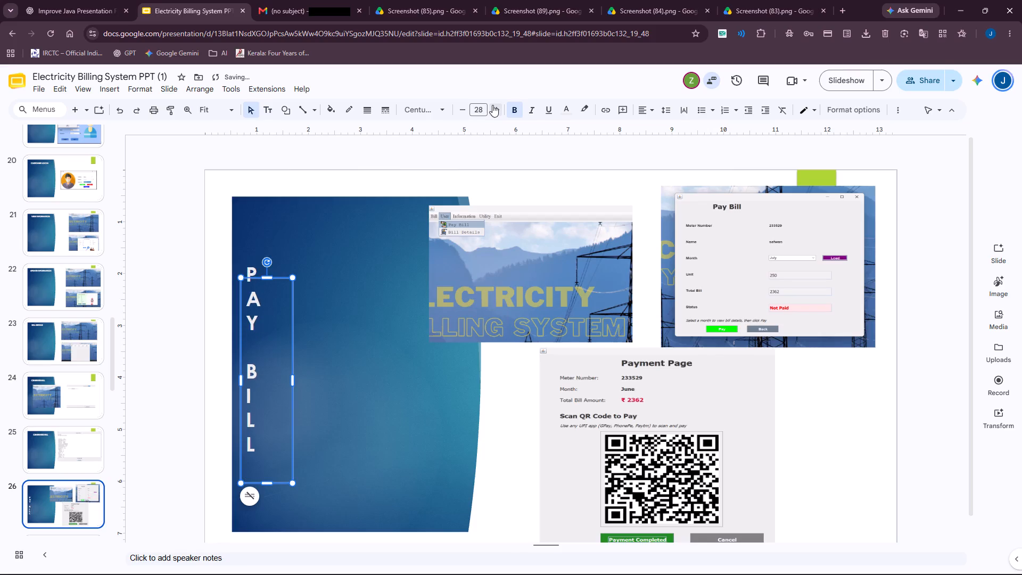
pyautogui.tripleClick(492, 105)
pyautogui.click(492, 105)
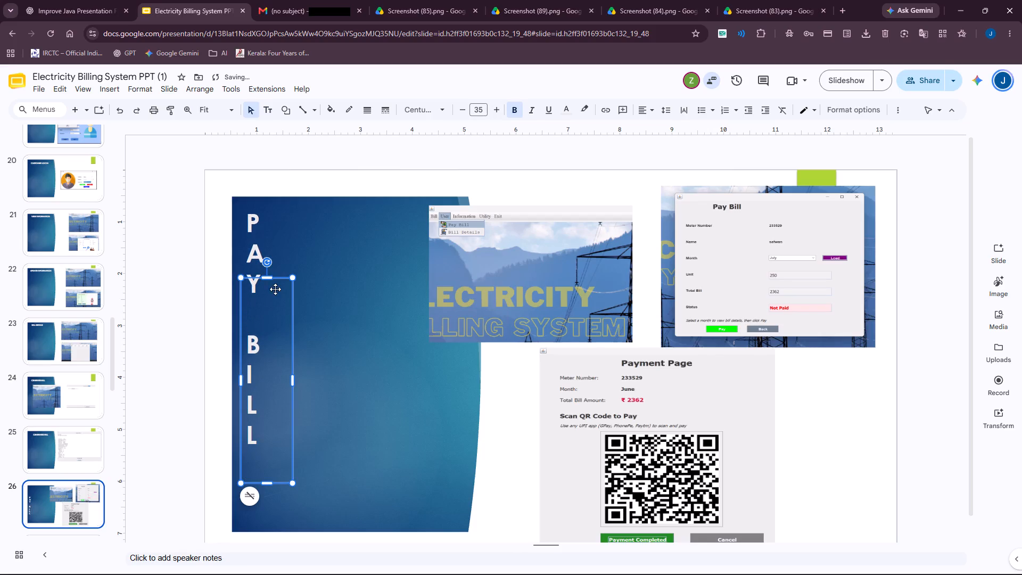
# Shift the enlarged PAY BILL title down within the blue panel and extend its box upward to about 5.7 inches tall.
pyautogui.moveTo(265, 303); pyautogui.dragTo(265, 238)
pyautogui.moveTo(265, 238); pyautogui.dragTo(265, 245)
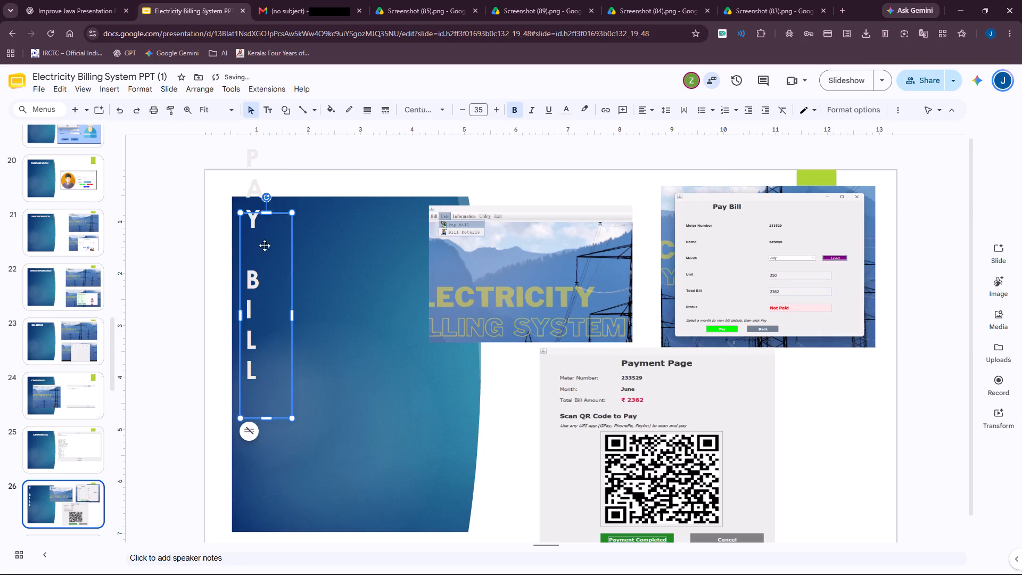
pyautogui.moveTo(265, 245); pyautogui.dragTo(265, 336)
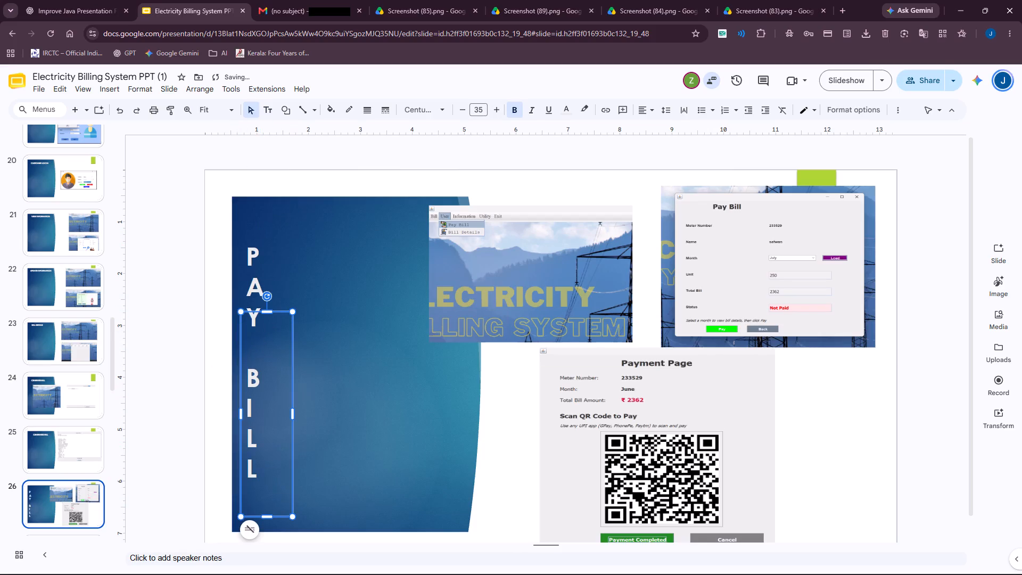
pyautogui.moveTo(263, 313); pyautogui.dragTo(274, 219)
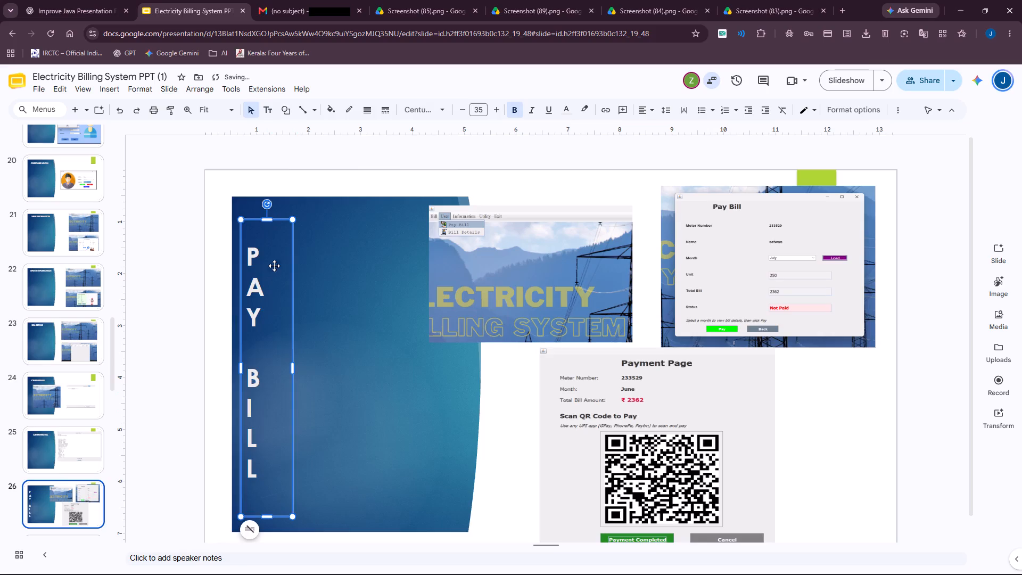
pyautogui.click(336, 297)
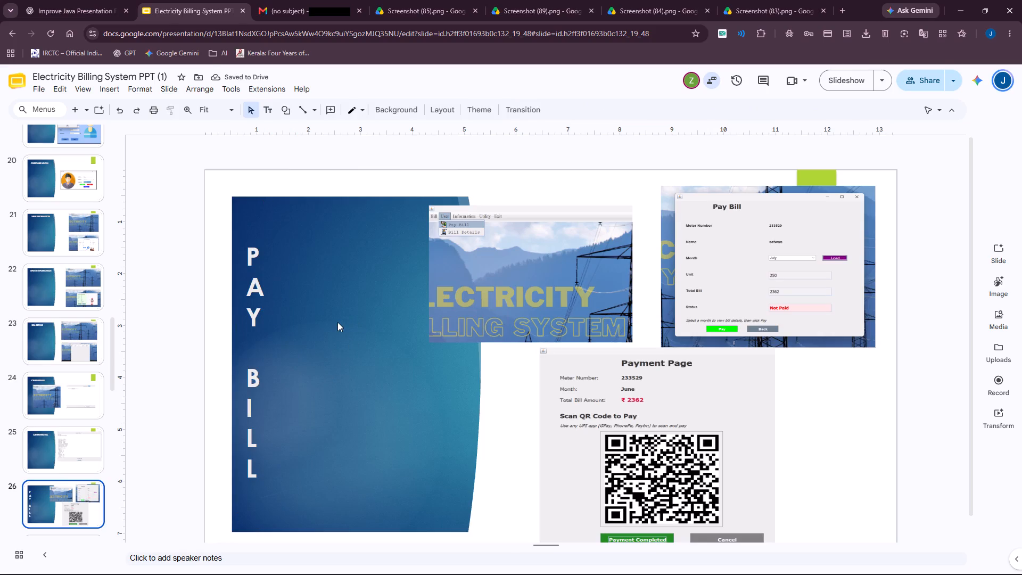
pyautogui.click(512, 283)
pyautogui.click(512, 283)
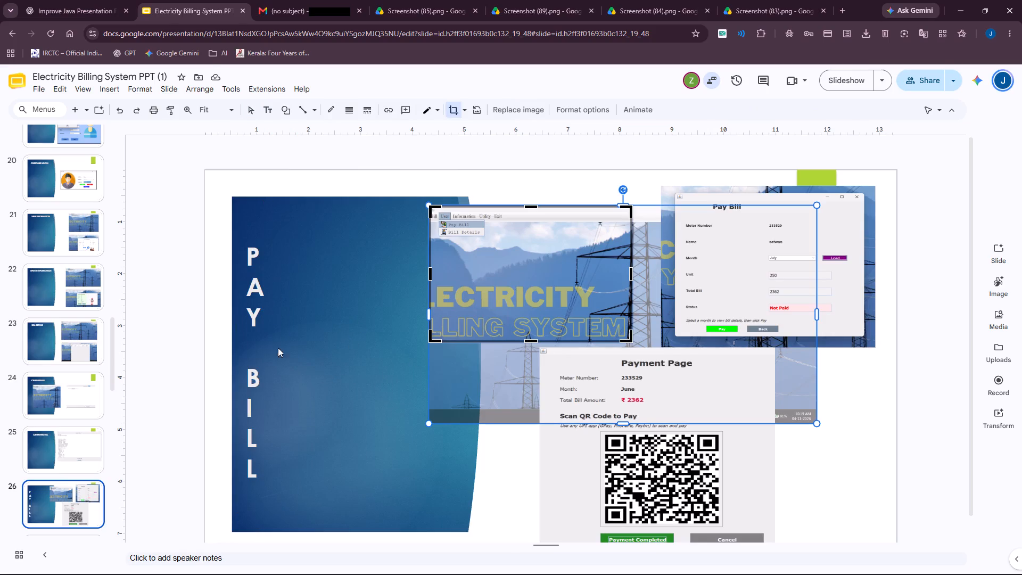
# Change the font of all the letters in the vertical PAY BILL title to Impact.
pyautogui.click(253, 315)
pyautogui.click(252, 285)
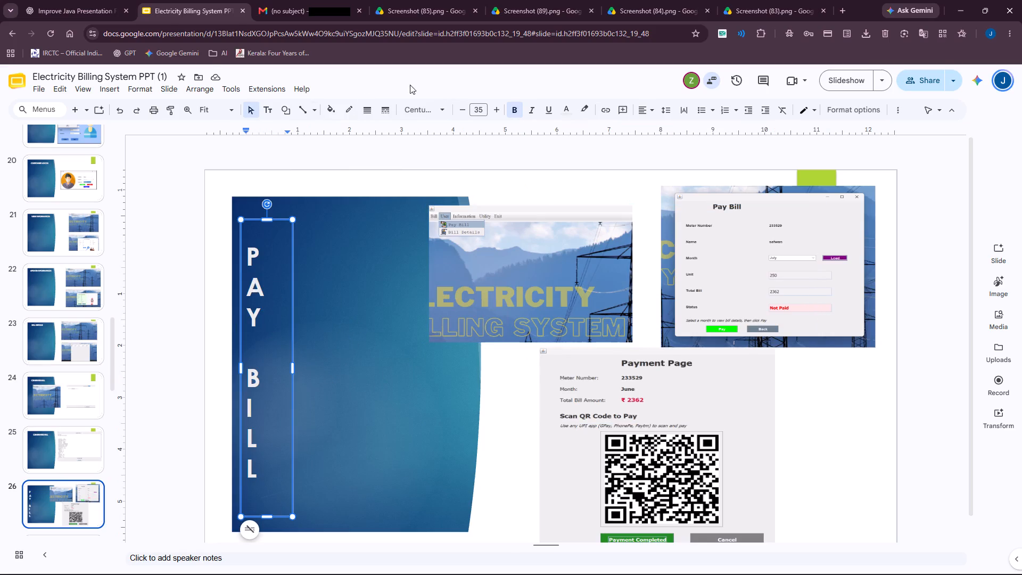
pyautogui.click(435, 111)
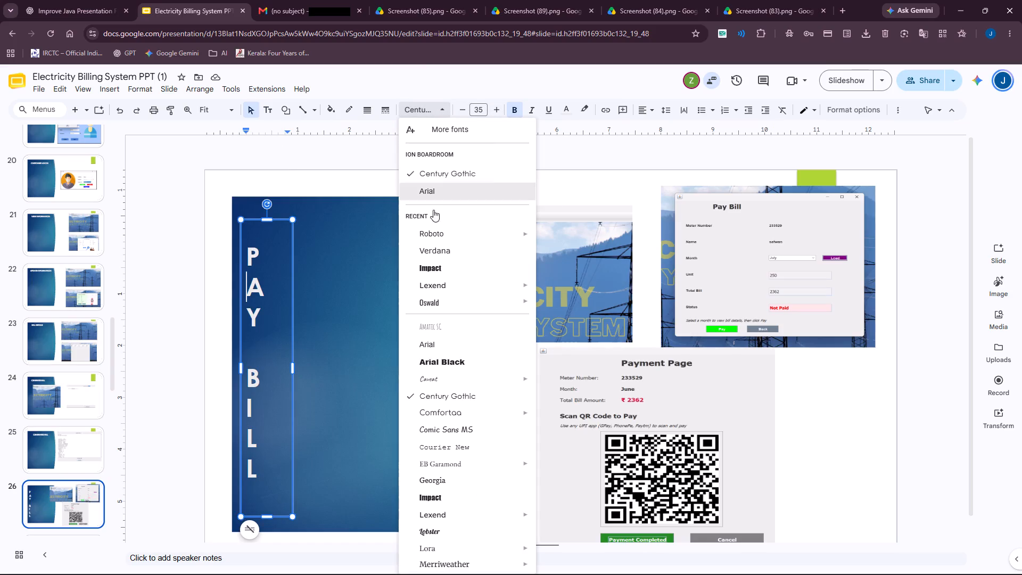
pyautogui.click(433, 264)
pyautogui.tripleClick(260, 275)
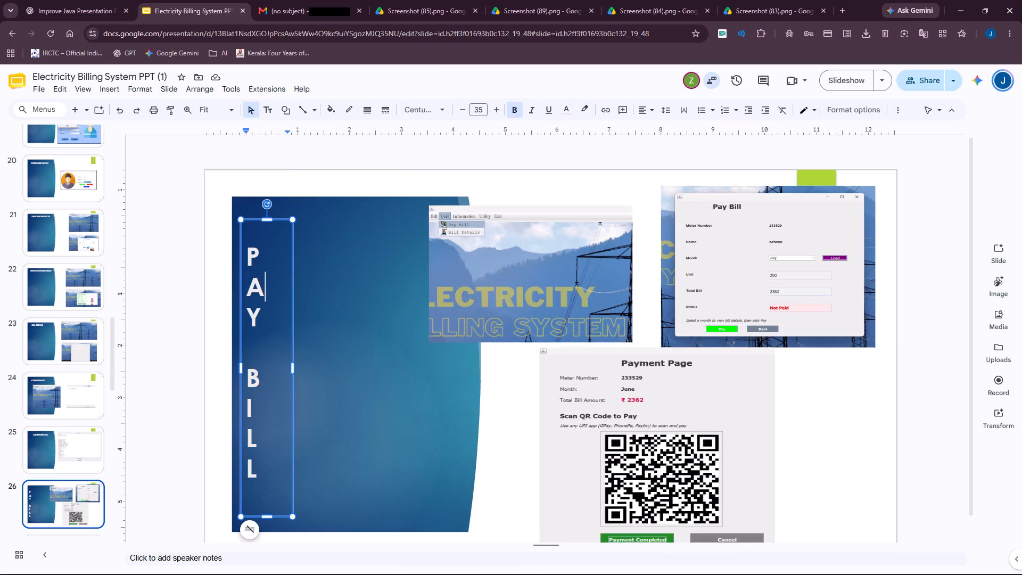
pyautogui.click(260, 275)
pyautogui.moveTo(264, 245); pyautogui.dragTo(252, 506)
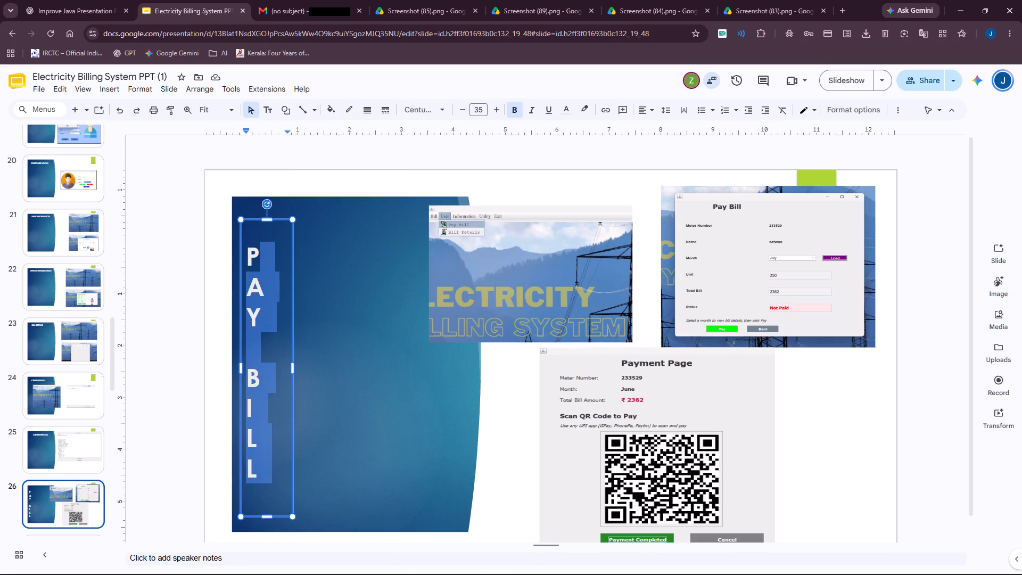
pyautogui.moveTo(252, 506); pyautogui.dragTo(252, 505)
pyautogui.click(267, 472)
pyautogui.moveTo(268, 470); pyautogui.dragTo(241, 242)
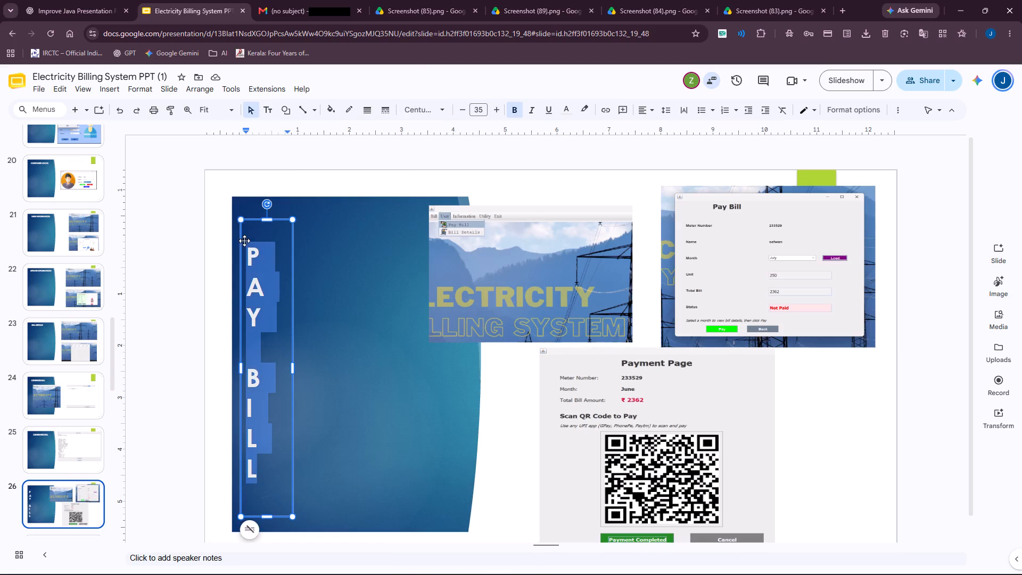
pyautogui.click(441, 112)
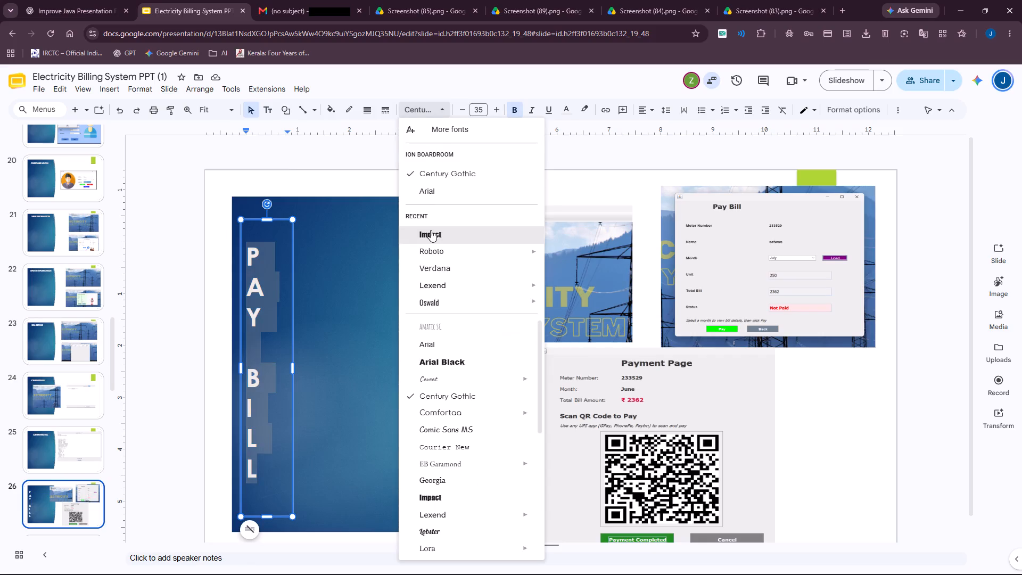
pyautogui.click(431, 233)
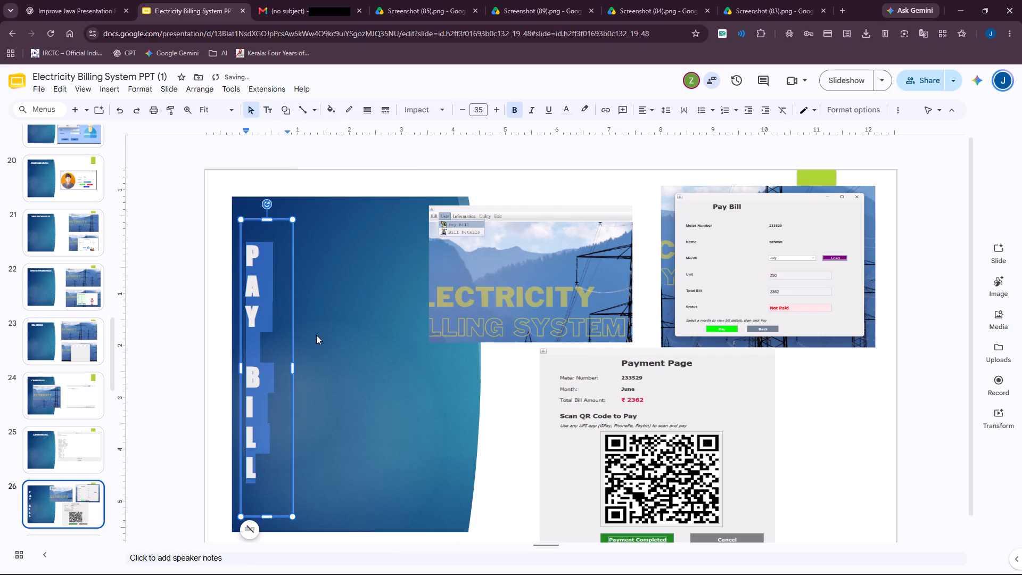
pyautogui.click(316, 335)
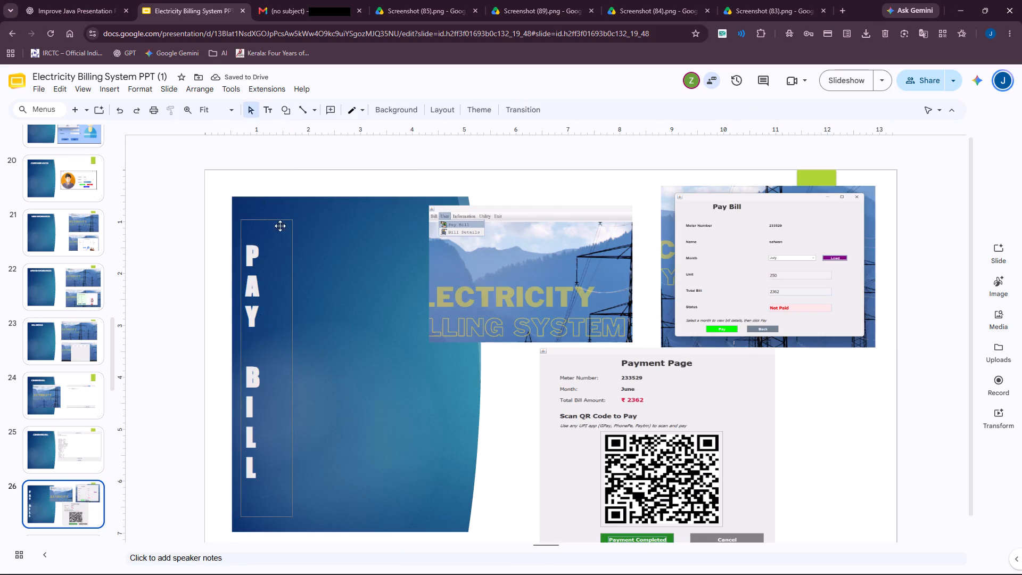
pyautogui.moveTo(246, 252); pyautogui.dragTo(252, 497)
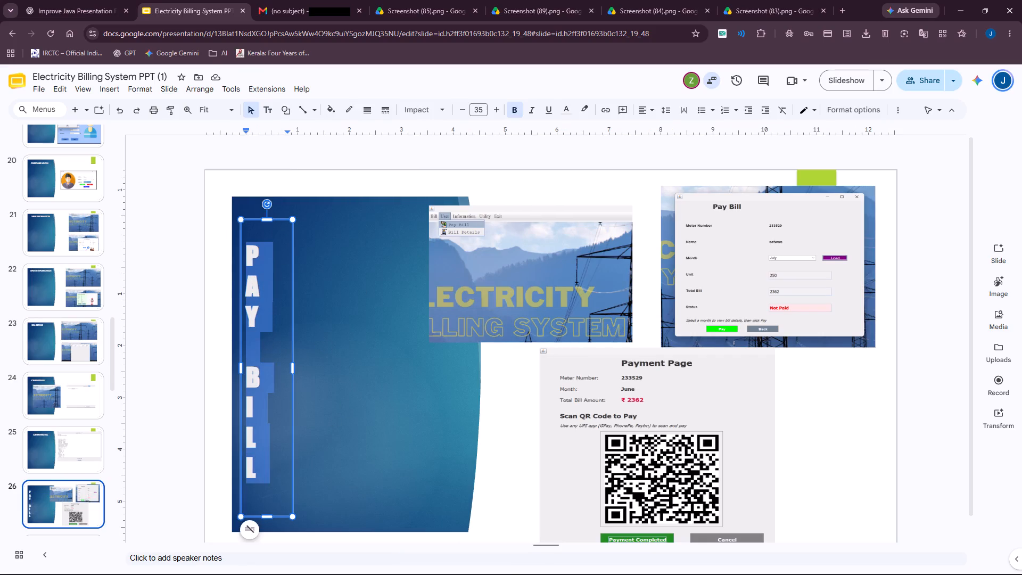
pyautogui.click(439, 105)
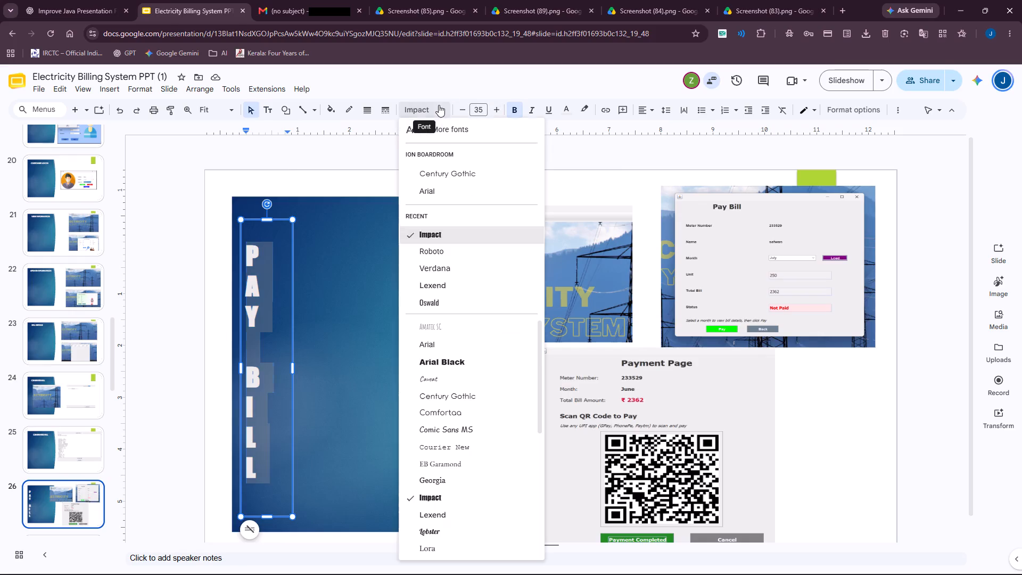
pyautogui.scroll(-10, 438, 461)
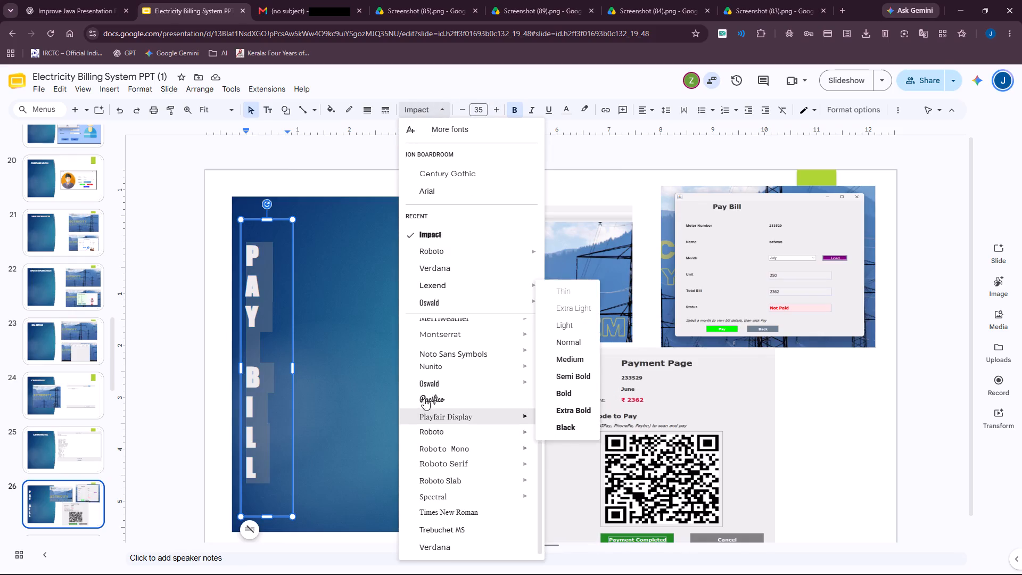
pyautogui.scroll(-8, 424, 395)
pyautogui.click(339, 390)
# Resize the application screenshot showing the open User menu to about 4.3 inches wide and place it over the blue panel's upper part, beside the PAY BILL title.
pyautogui.click(537, 274)
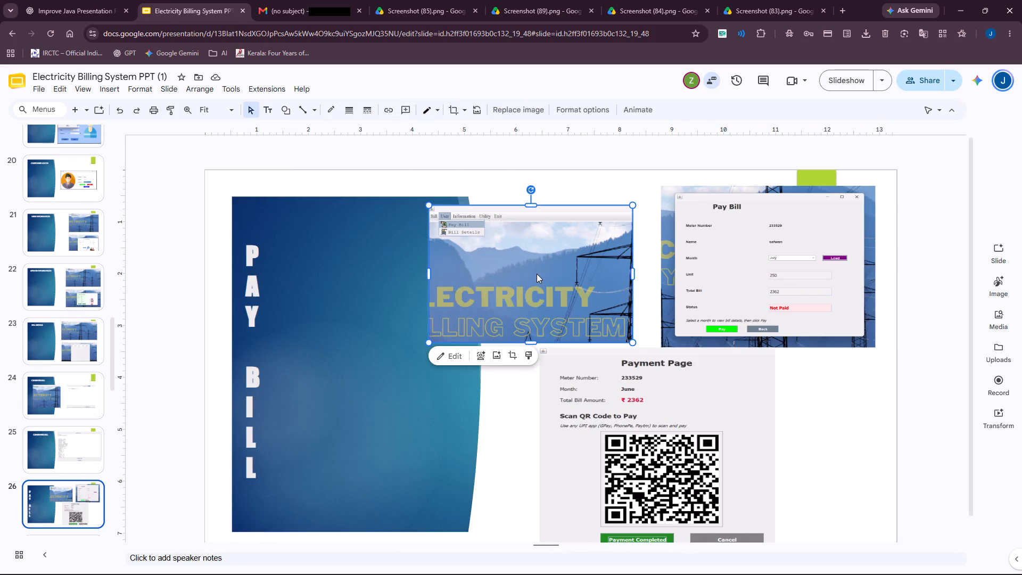
pyautogui.moveTo(428, 344); pyautogui.dragTo(385, 373)
pyautogui.moveTo(454, 323); pyautogui.dragTo(419, 323)
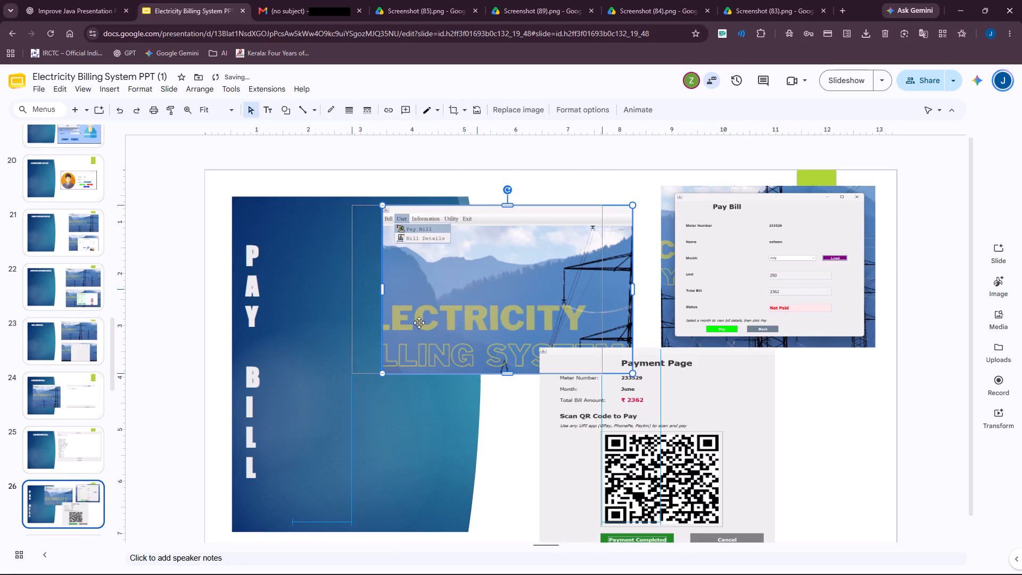
pyautogui.moveTo(419, 323); pyautogui.dragTo(390, 316)
pyautogui.click(457, 289)
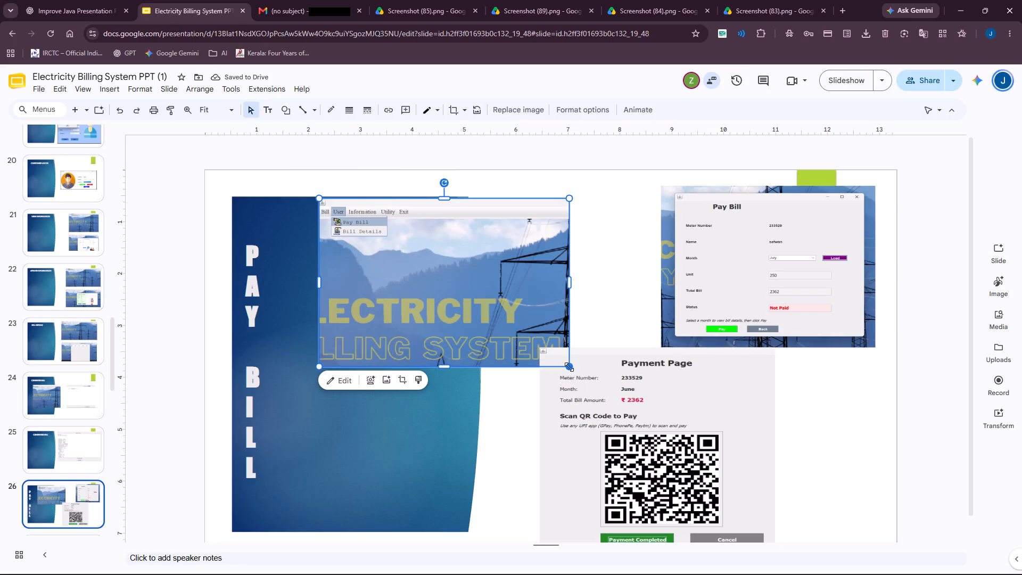
pyautogui.moveTo(569, 367); pyautogui.dragTo(528, 350)
pyautogui.moveTo(491, 298); pyautogui.dragTo(487, 302)
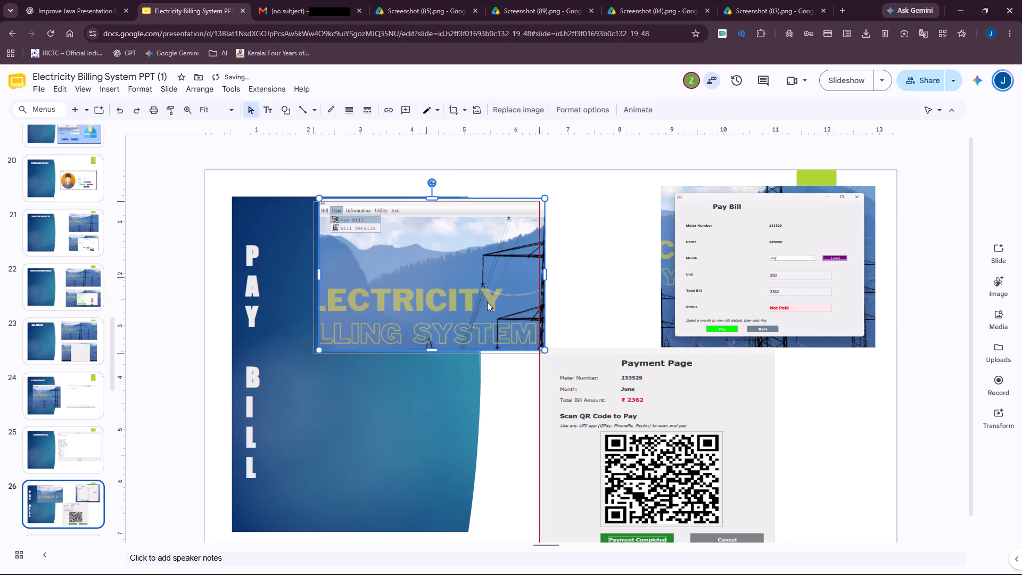
pyautogui.moveTo(487, 302); pyautogui.dragTo(483, 310)
pyautogui.click(719, 283)
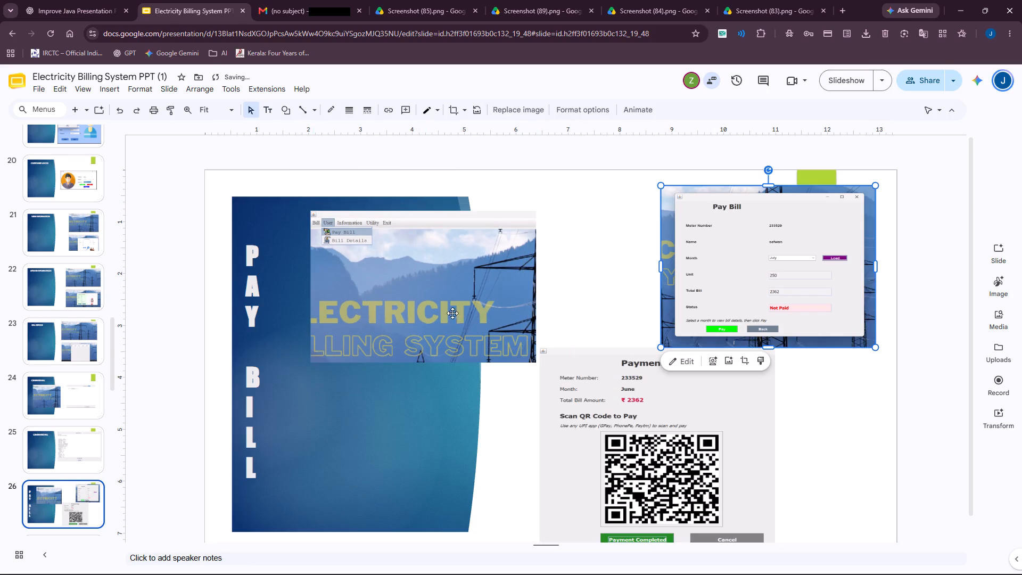
pyautogui.click(452, 306)
# Move the Pay Bill form screenshot clear of the green tab and shrink it to about 3.7 inches wide, above the Payment Page screenshot.
pyautogui.click(735, 259)
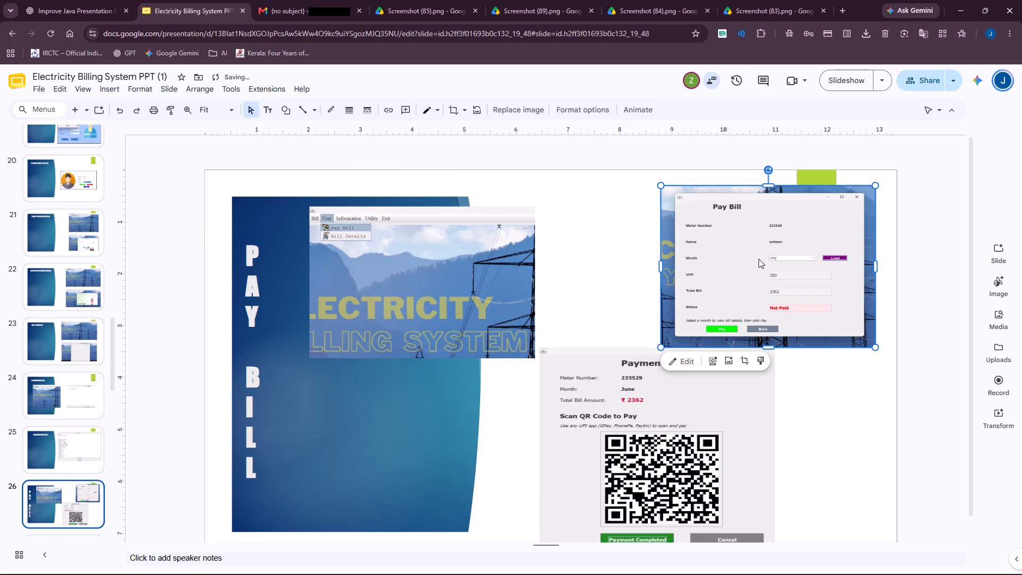
pyautogui.moveTo(759, 259); pyautogui.dragTo(665, 277)
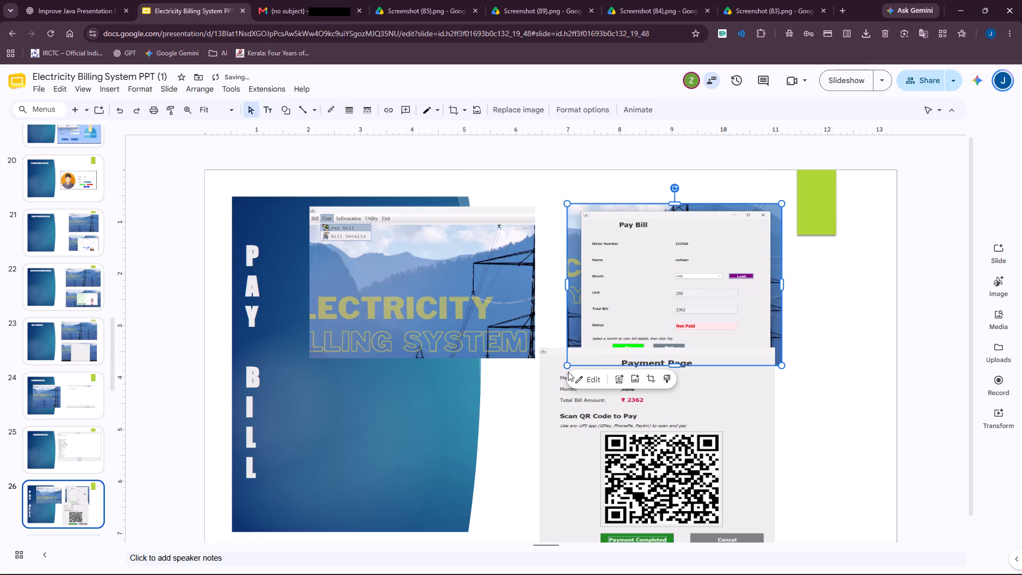
pyautogui.moveTo(570, 366); pyautogui.dragTo(602, 346)
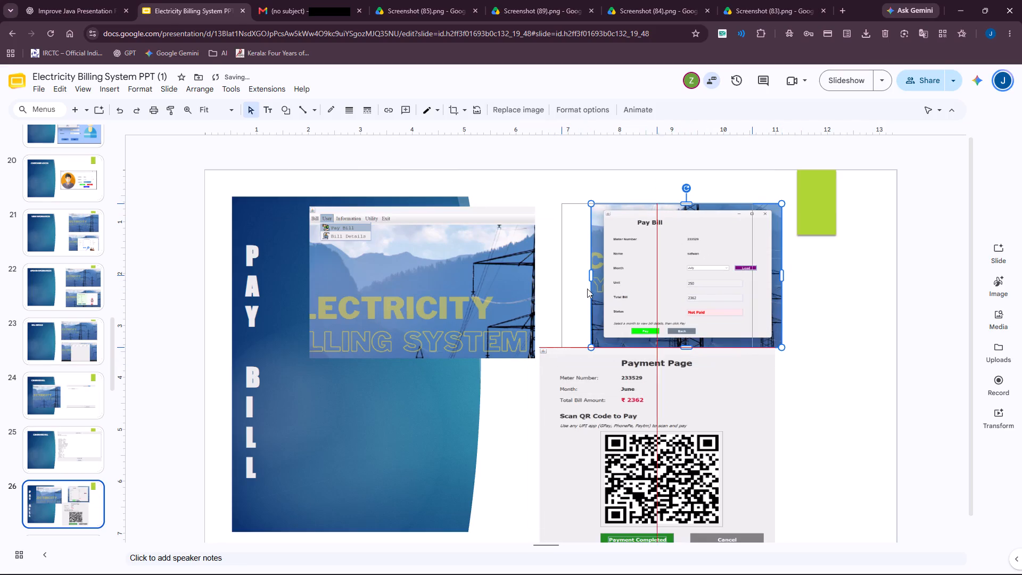